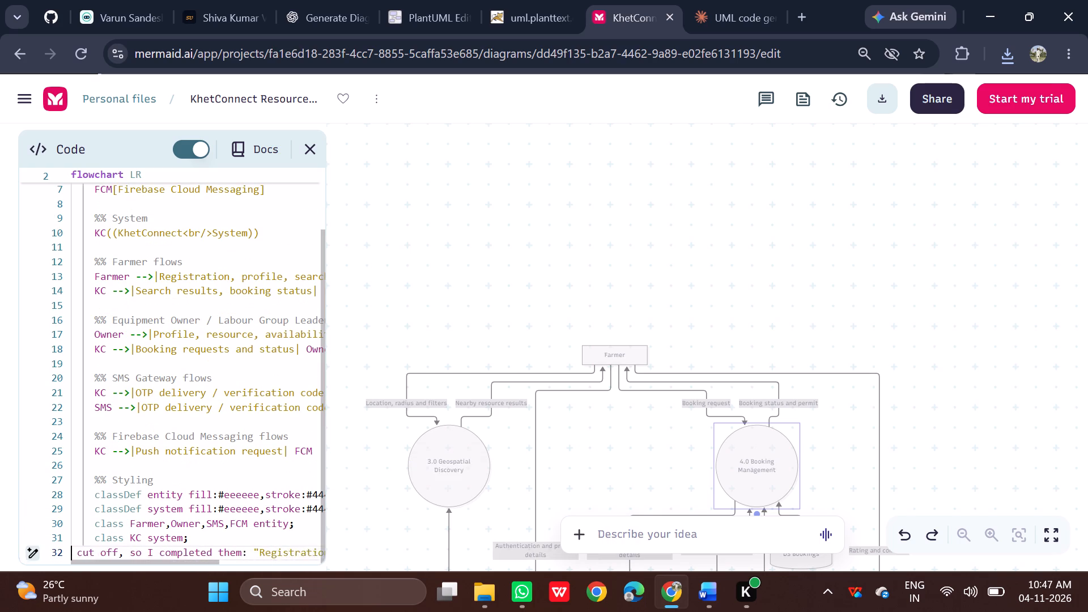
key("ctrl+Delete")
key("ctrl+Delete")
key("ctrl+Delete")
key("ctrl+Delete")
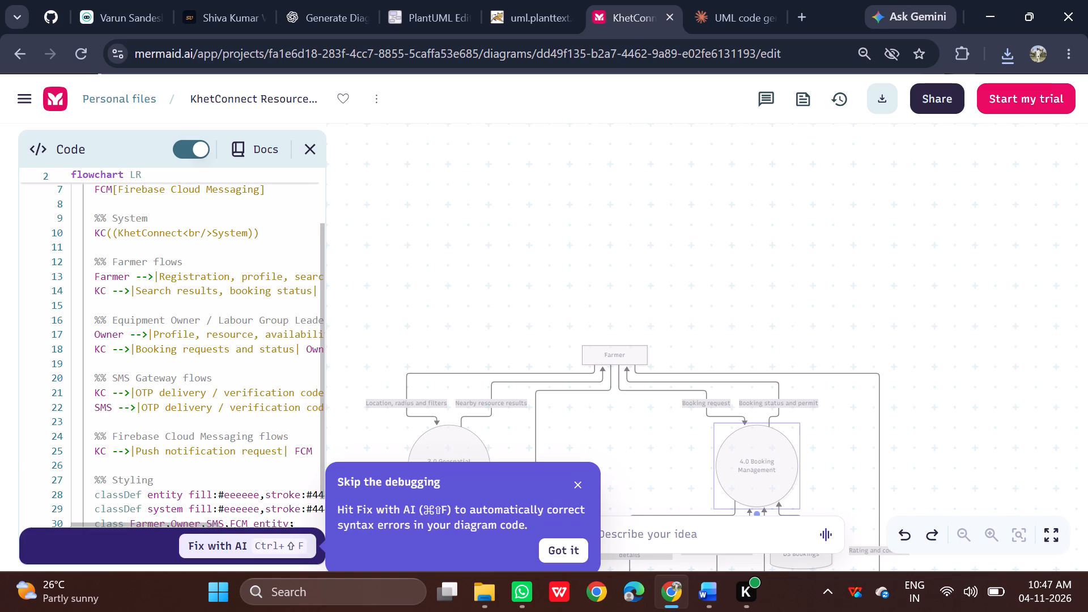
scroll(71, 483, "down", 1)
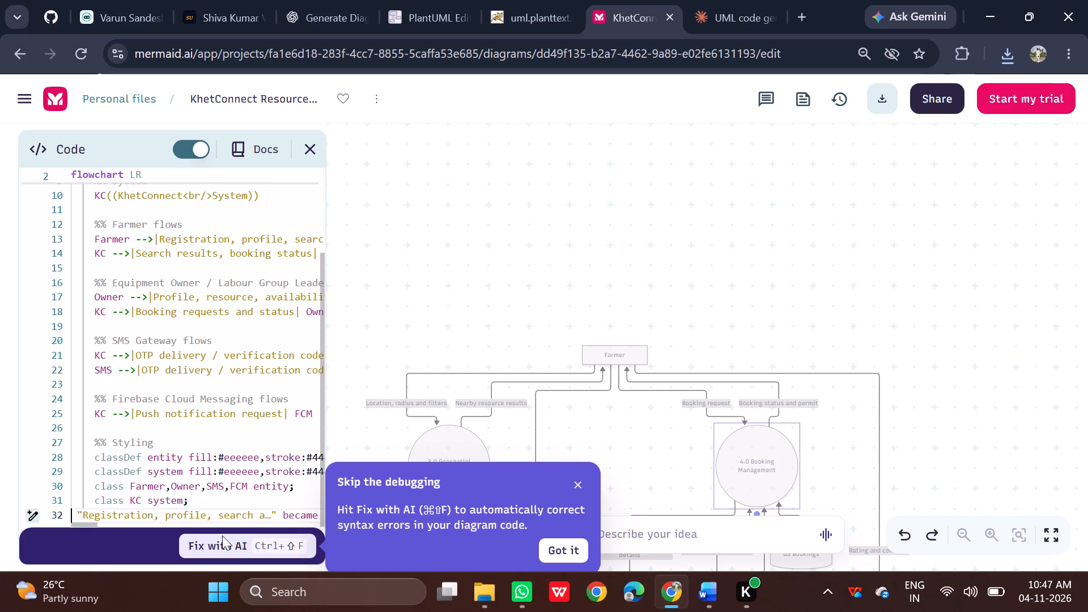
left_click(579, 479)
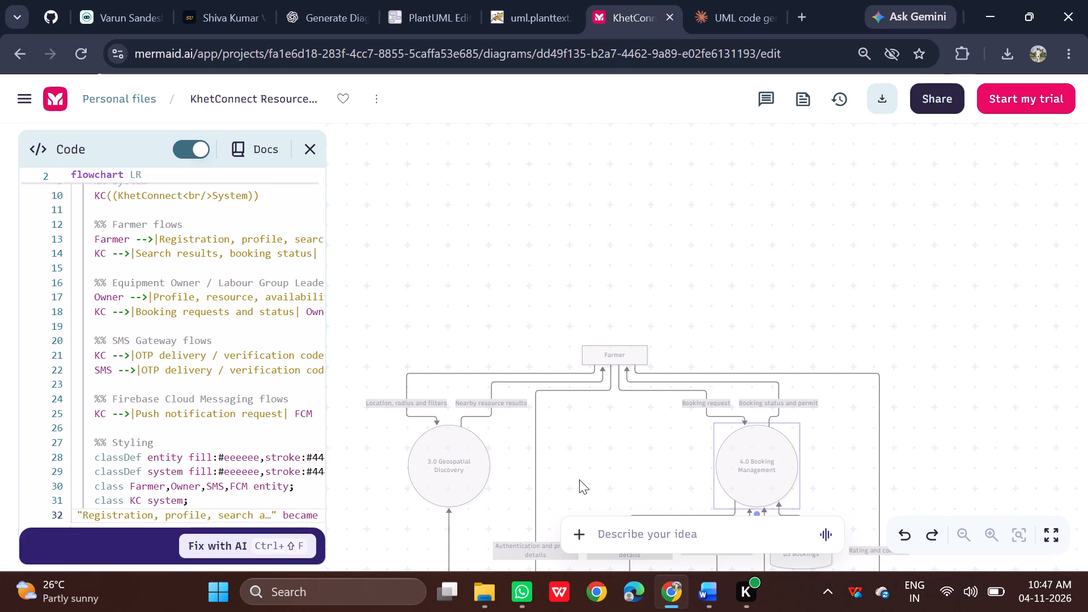
Examine the explanatory text that still follows the last line of diagram code.
scroll(243, 459, "down", 2)
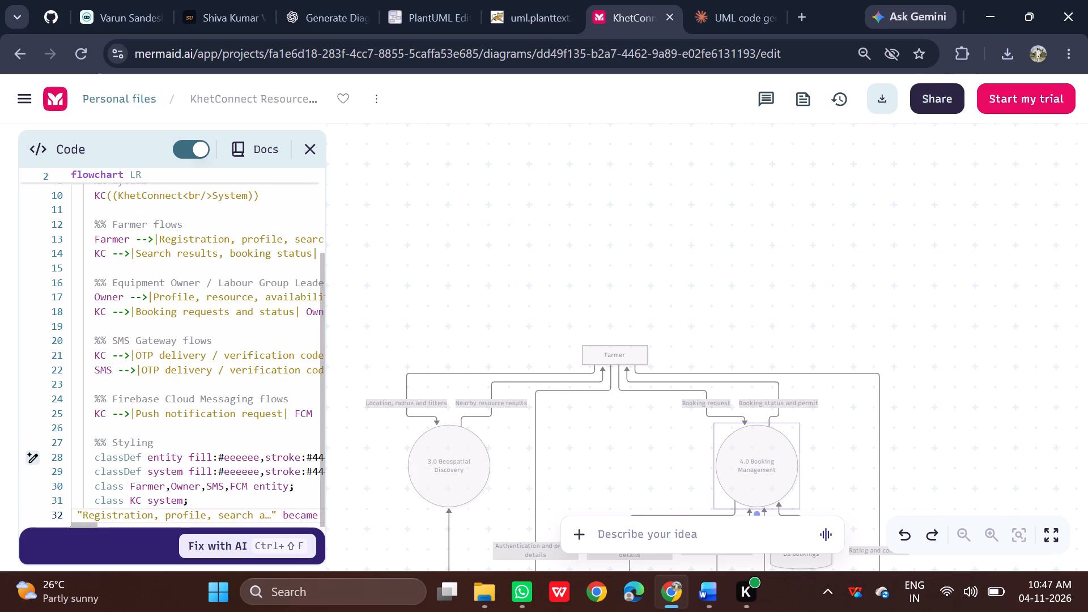
scroll(243, 459, "down", 7)
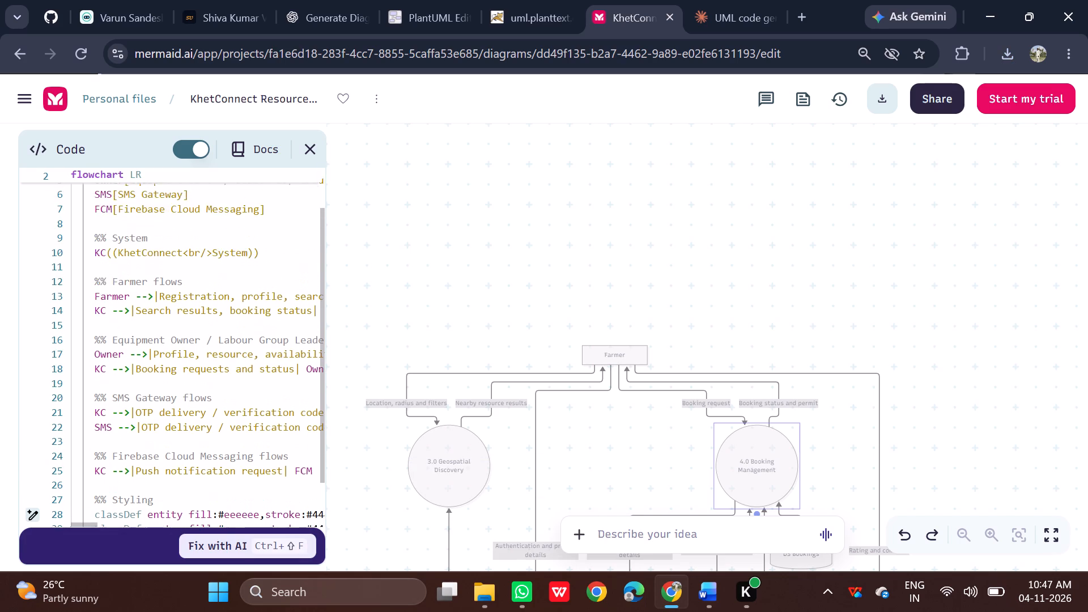
scroll(243, 459, "down", 1)
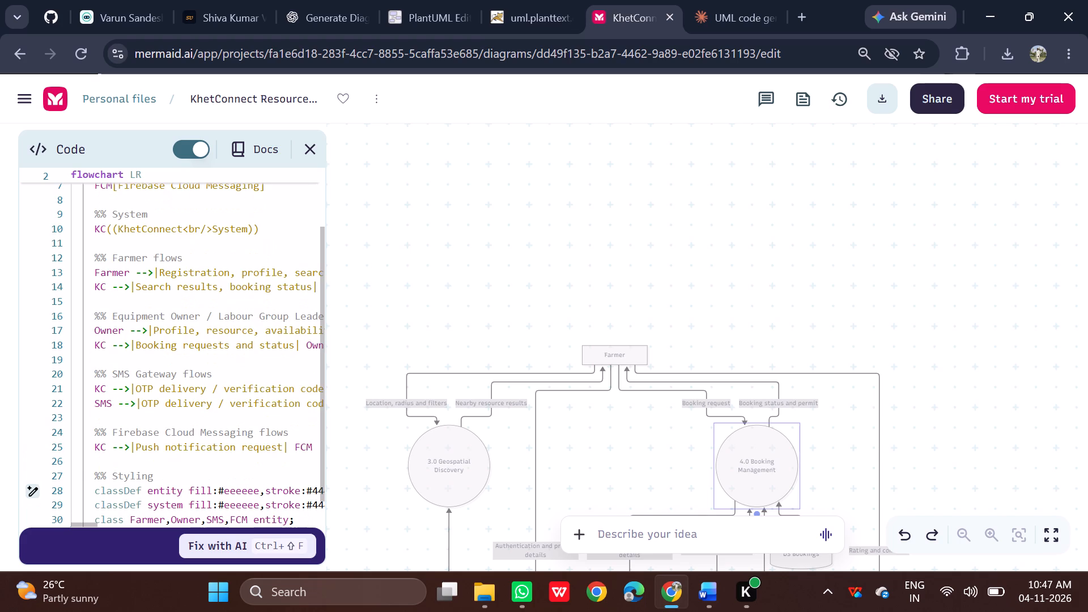
scroll(243, 459, "left", 9)
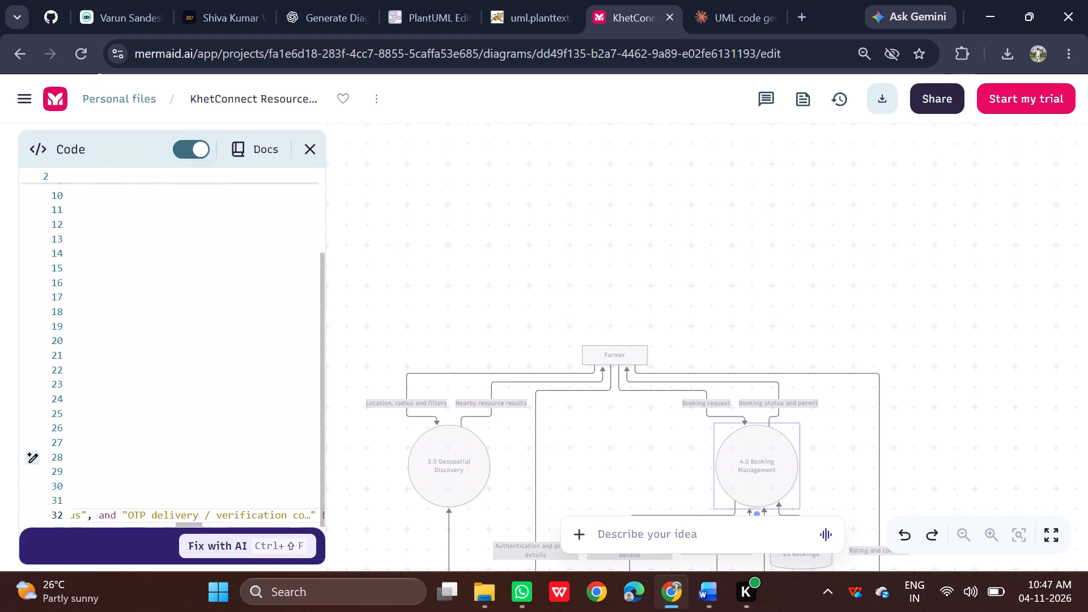
scroll(243, 459, "left", 2)
scroll(243, 459, "up", 4)
scroll(243, 459, "right", 14)
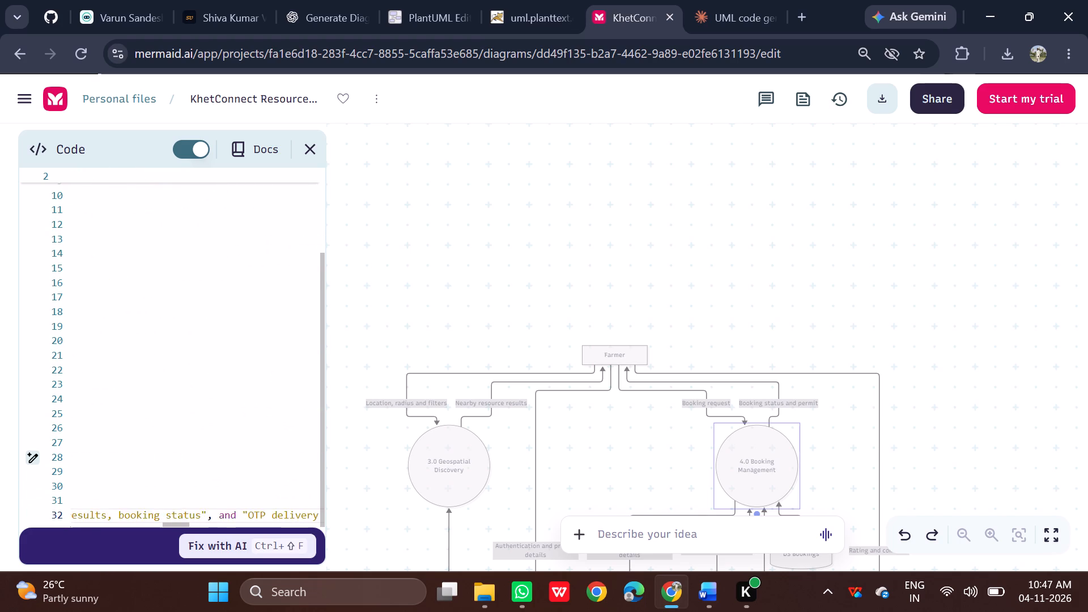
scroll(243, 459, "right", 8)
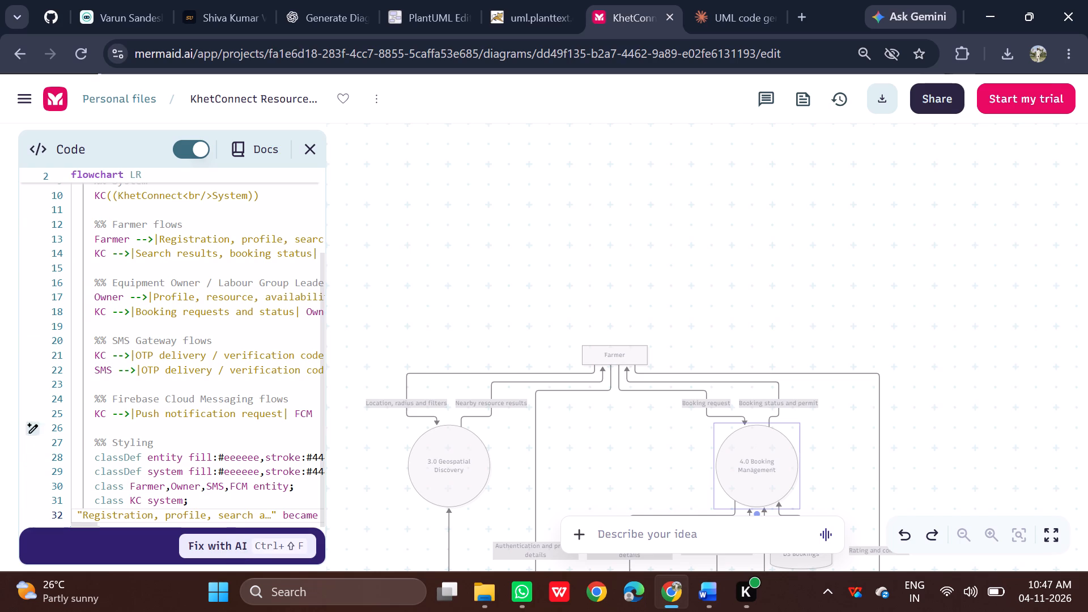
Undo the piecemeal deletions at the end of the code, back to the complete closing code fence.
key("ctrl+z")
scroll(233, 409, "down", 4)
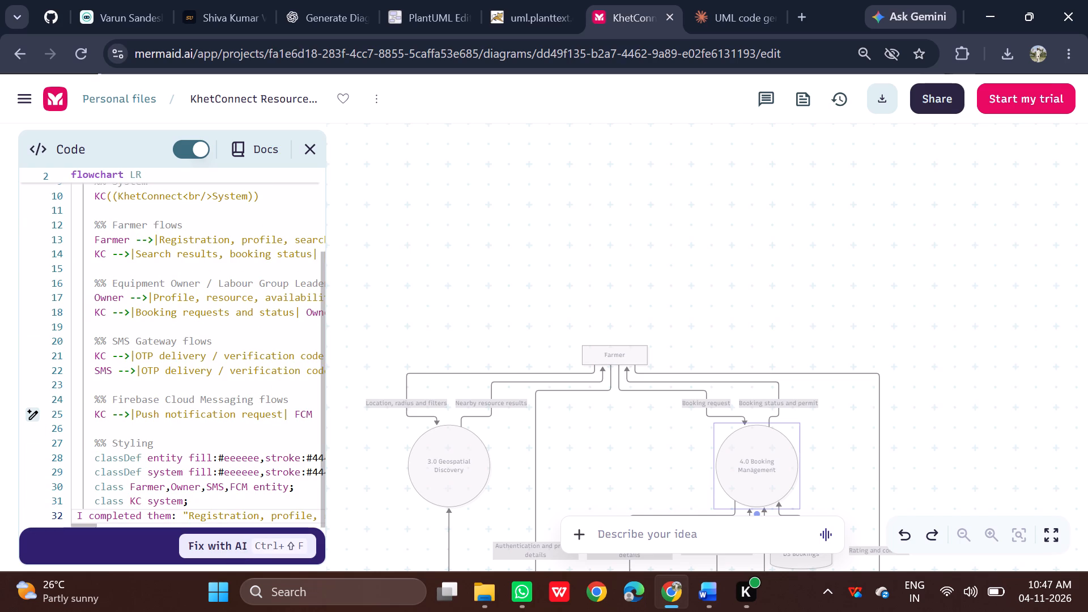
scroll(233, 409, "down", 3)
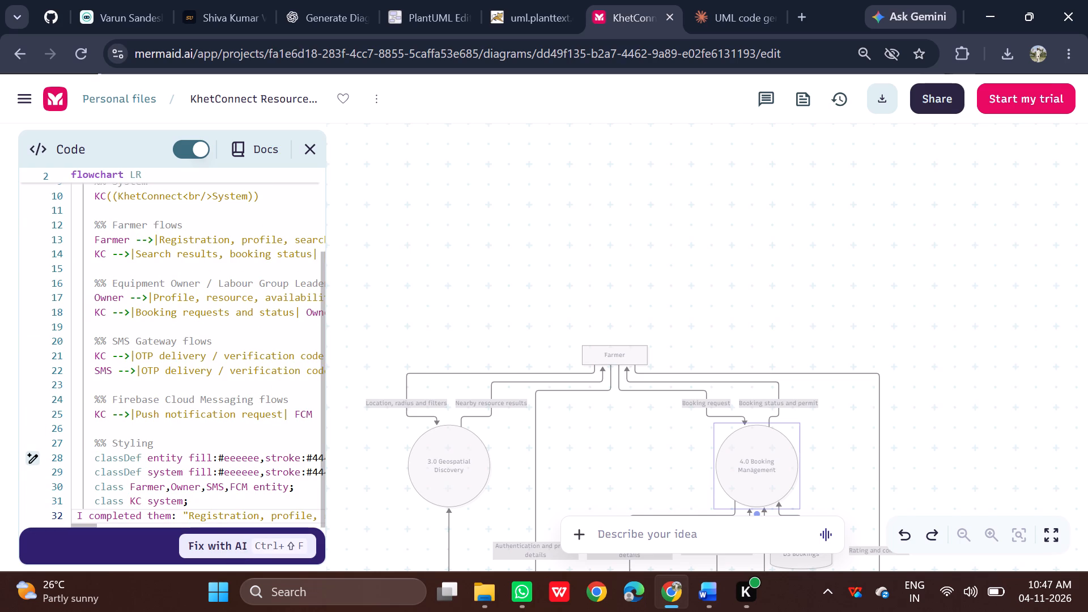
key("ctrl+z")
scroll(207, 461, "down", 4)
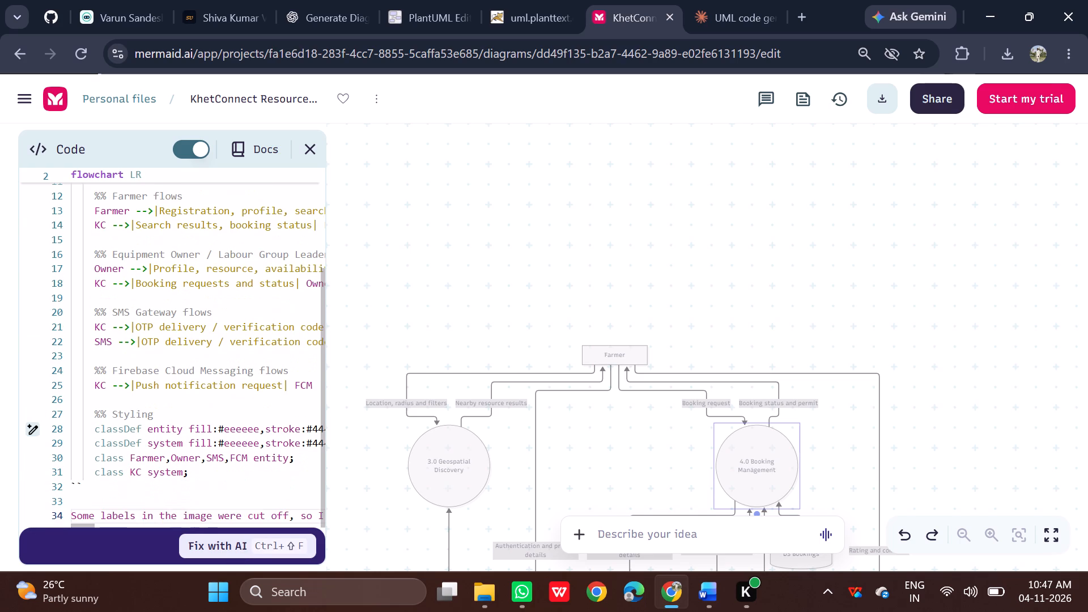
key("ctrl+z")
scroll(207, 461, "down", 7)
Delete the closing code fence and the whole explanatory paragraph after the line "class KC system;".
left_click(71, 485)
left_click_drag(71, 485, 396, 537)
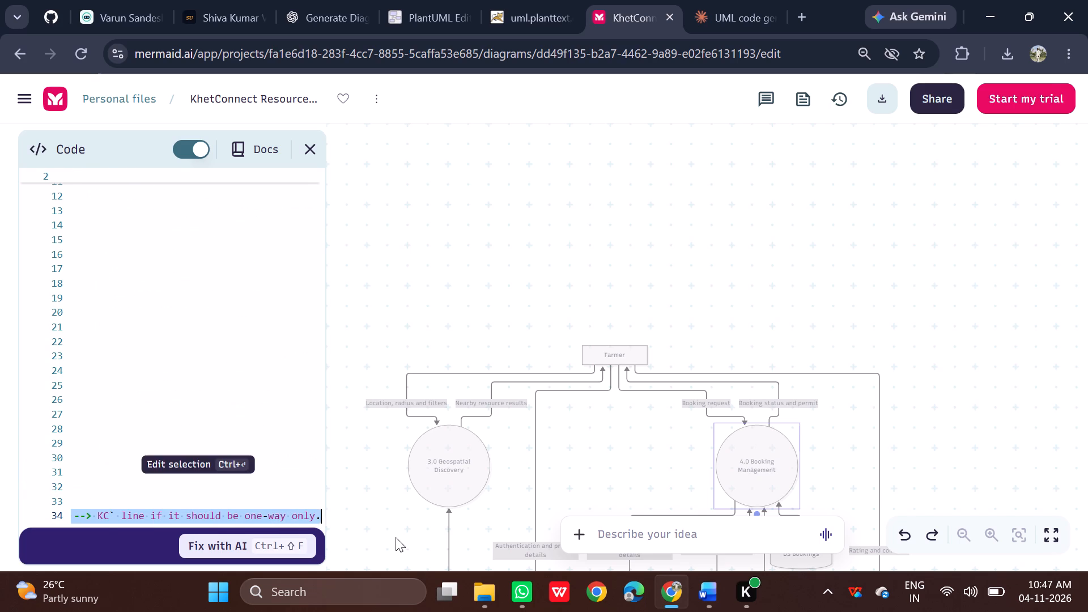
key("BackSpace")
scroll(222, 430, "down", 7)
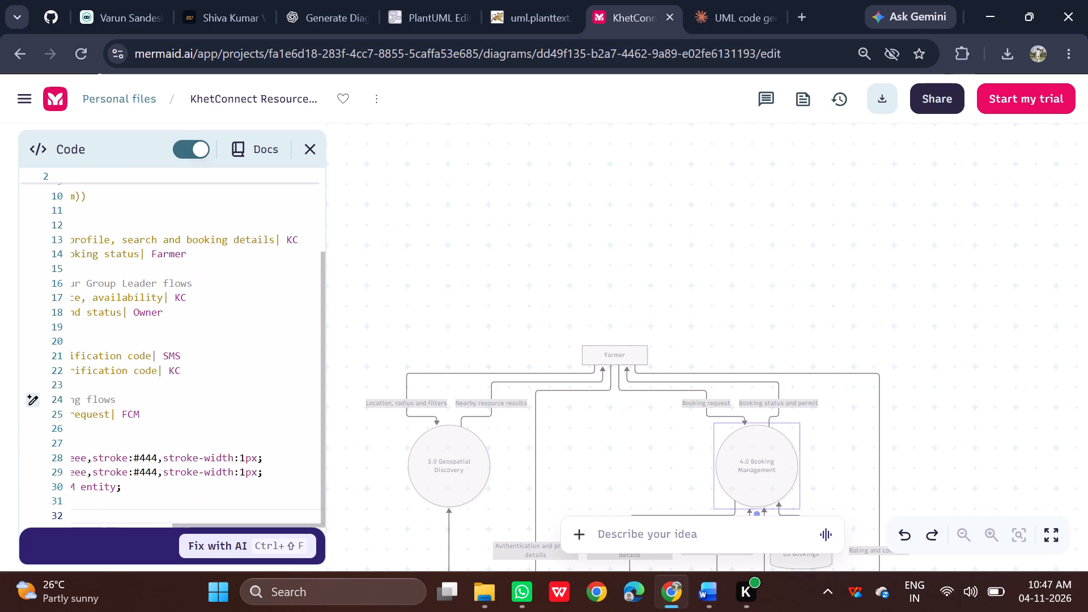
scroll(222, 430, "right", 9)
scroll(222, 430, "down", 2)
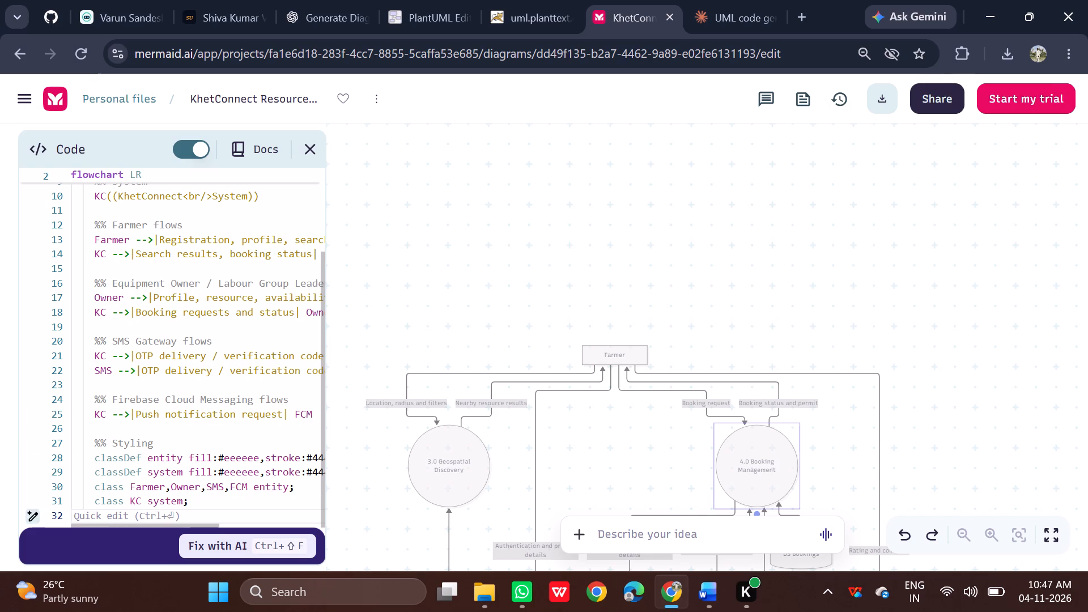
left_click(200, 504)
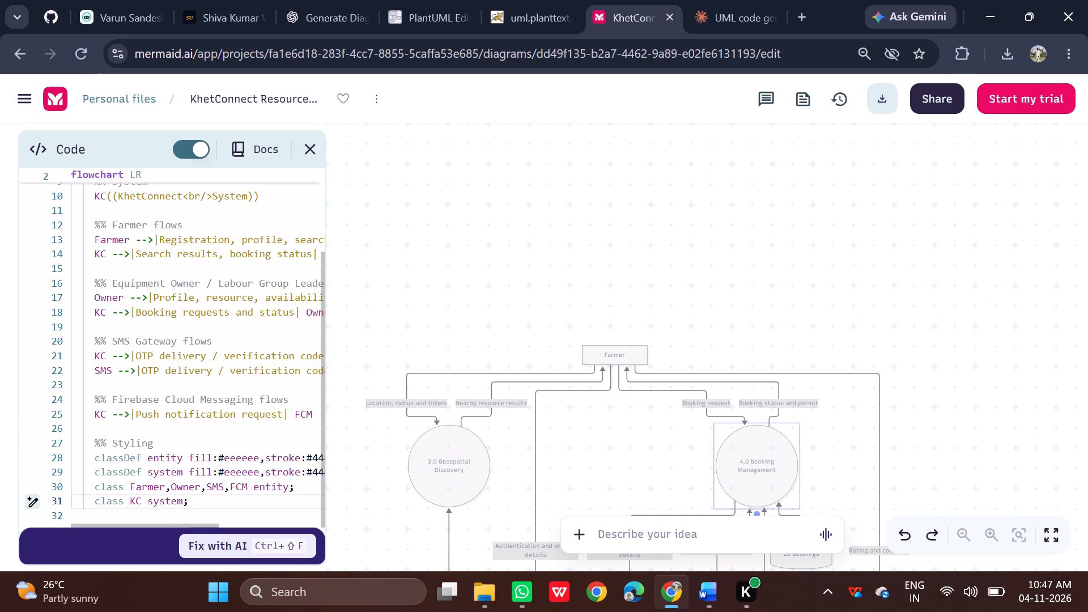
Delete the opening "```mermaid" line so the code starts with "flowchart LR".
scroll(190, 226, "up", 9)
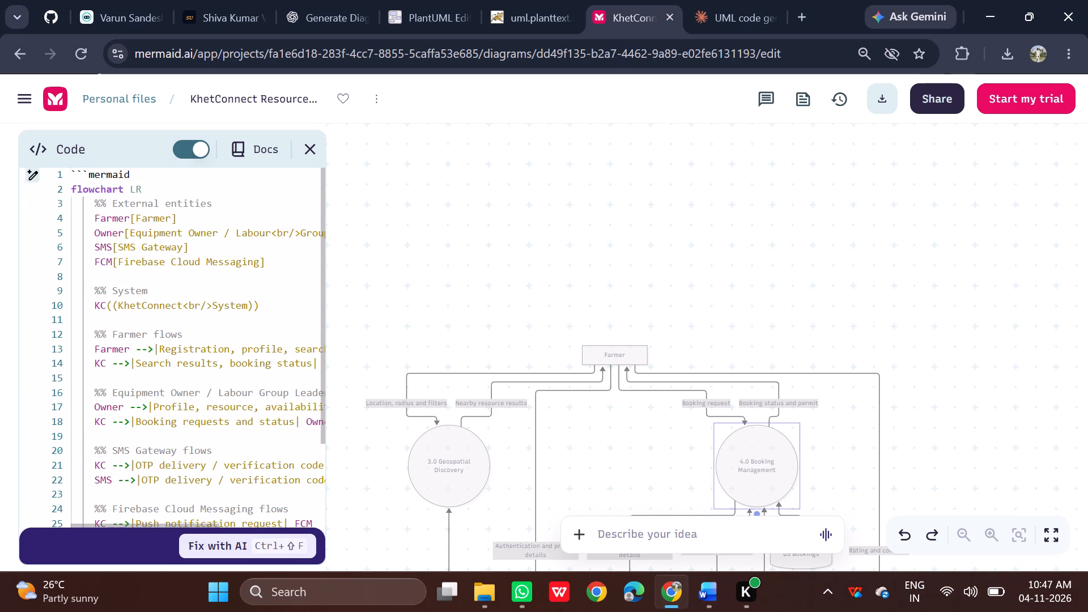
triple_click(139, 176)
key("BackSpace")
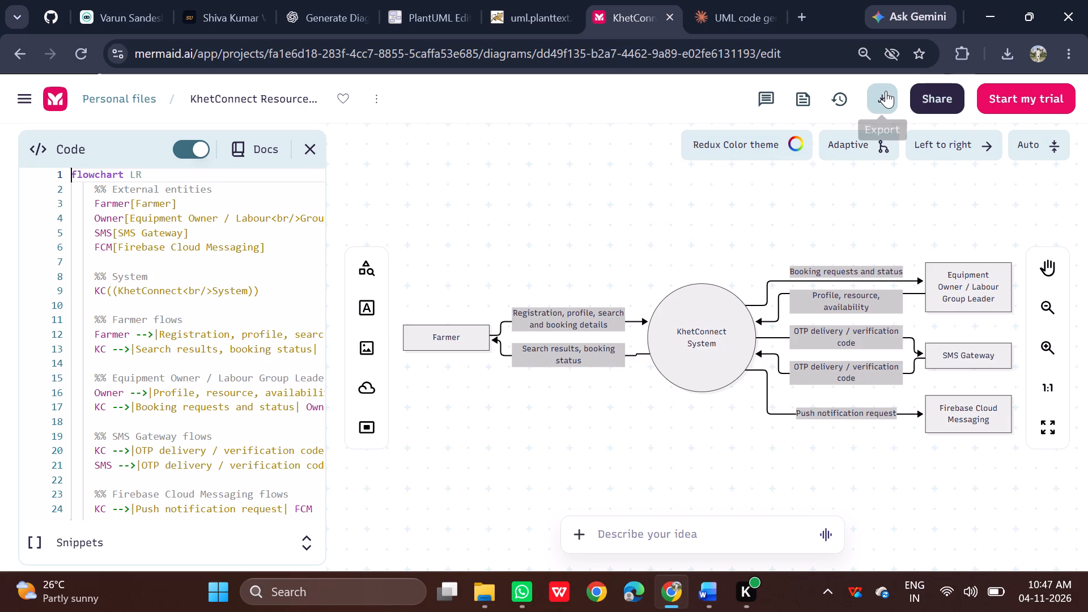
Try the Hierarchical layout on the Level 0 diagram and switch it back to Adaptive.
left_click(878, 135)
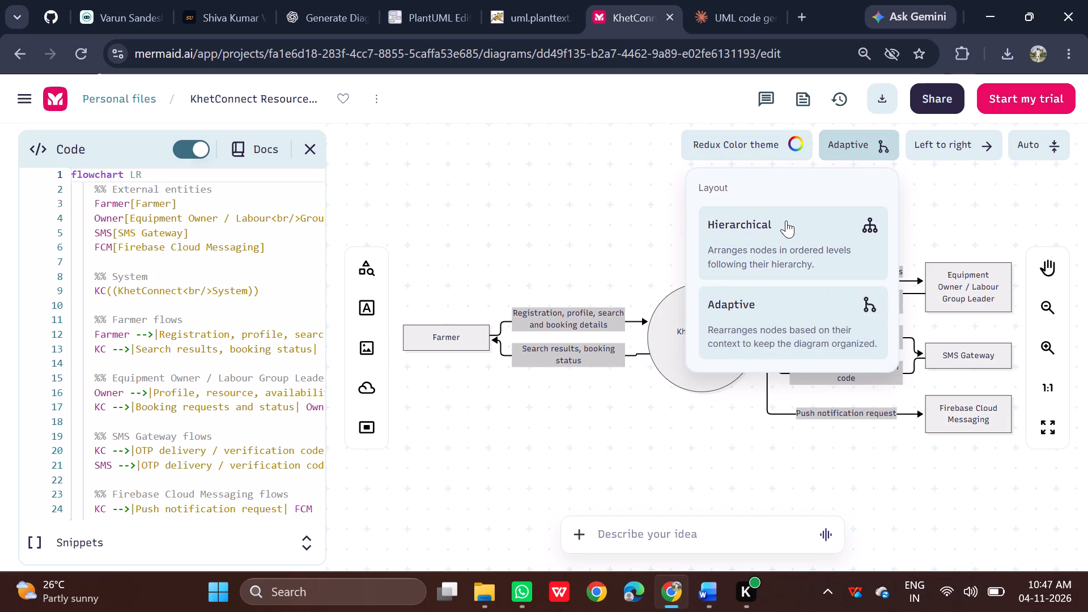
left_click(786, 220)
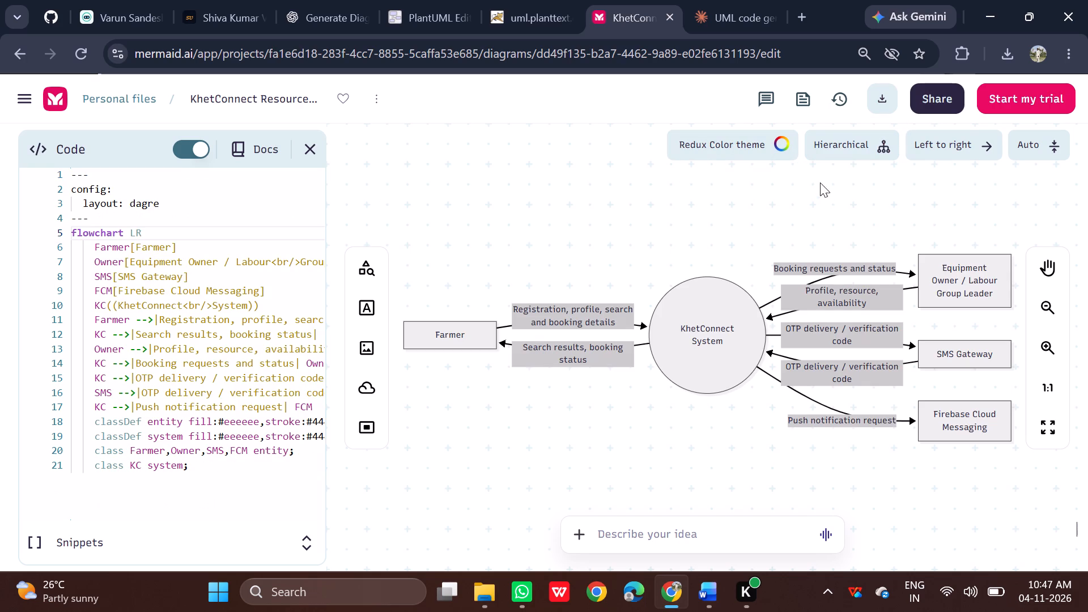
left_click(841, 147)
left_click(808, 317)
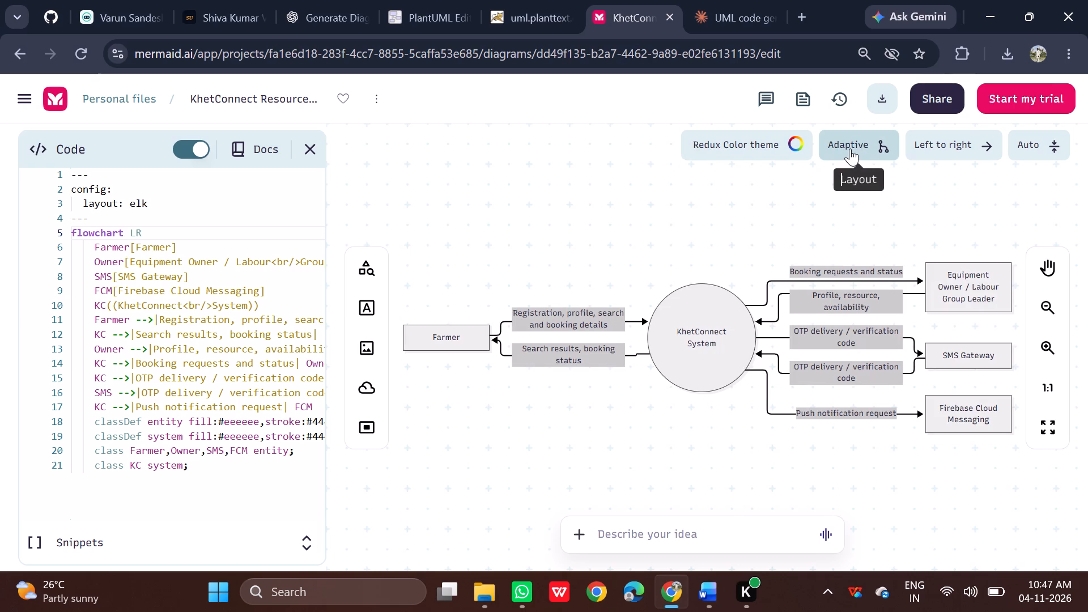
Try the Redux and Dark themes on the Level 0 diagram, and set the theme to Redux Color.
left_click(778, 147)
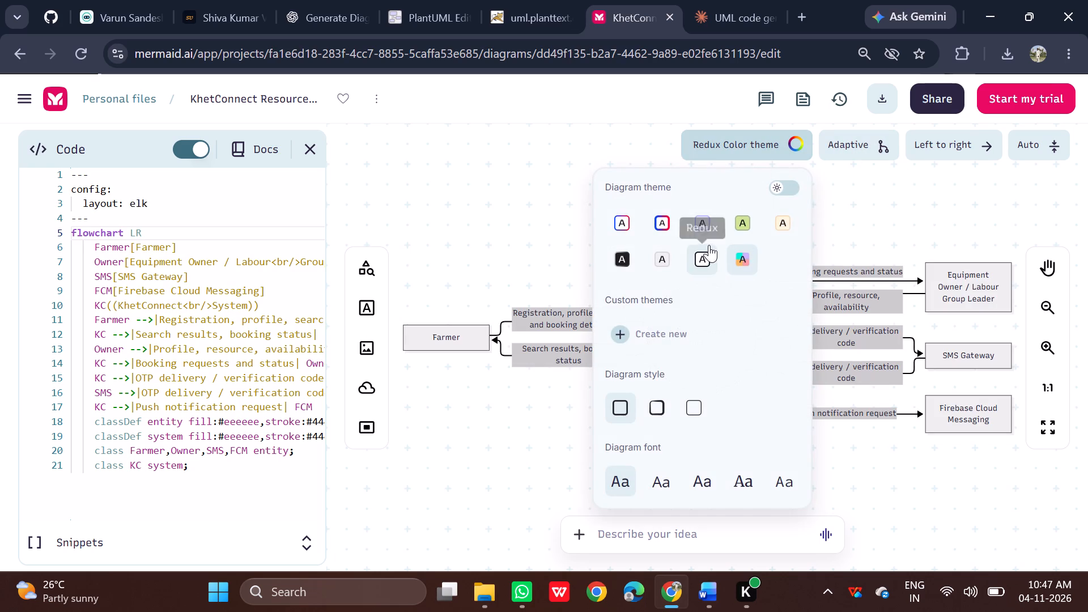
left_click(709, 245)
left_click(780, 141)
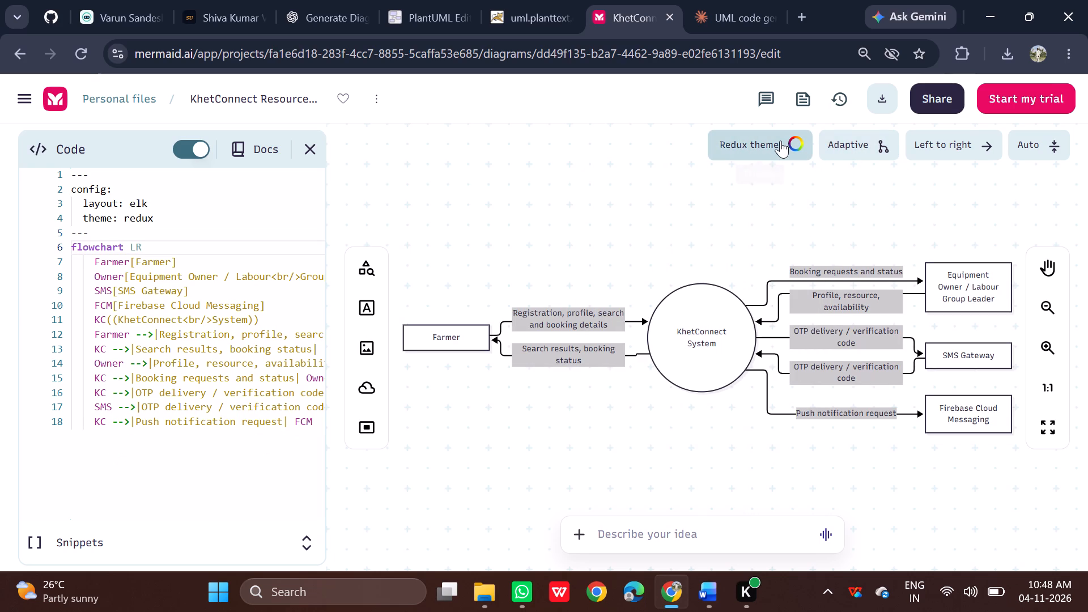
left_click(626, 250)
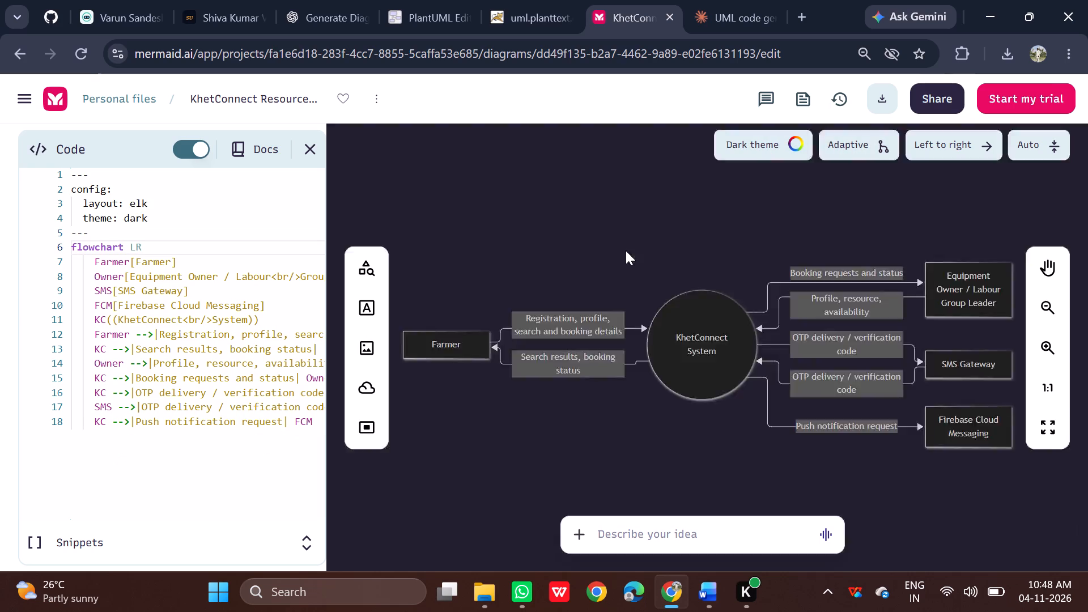
left_click(754, 147)
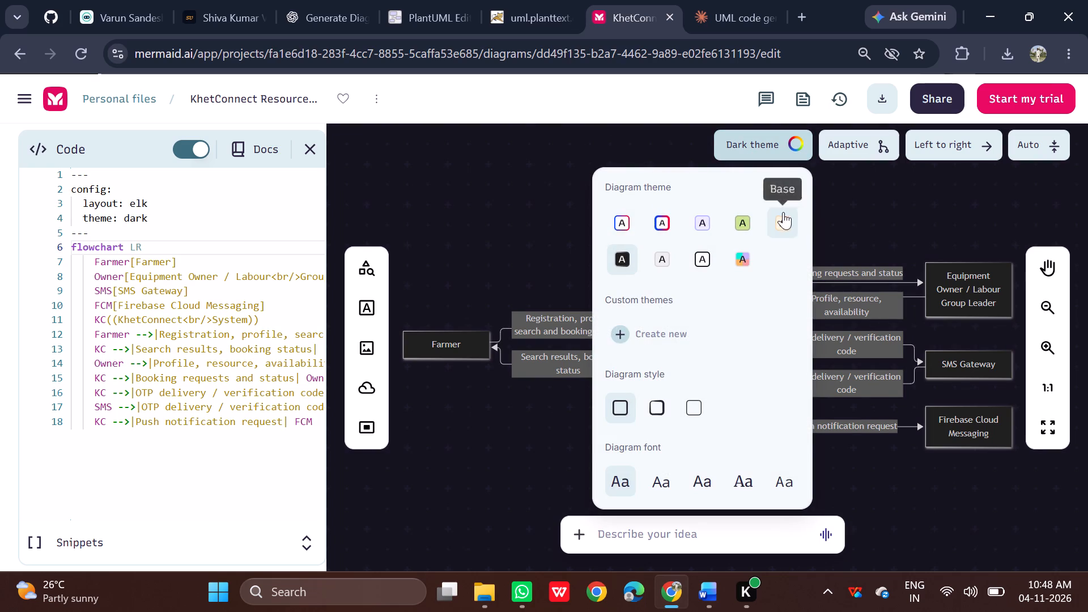
left_click(738, 268)
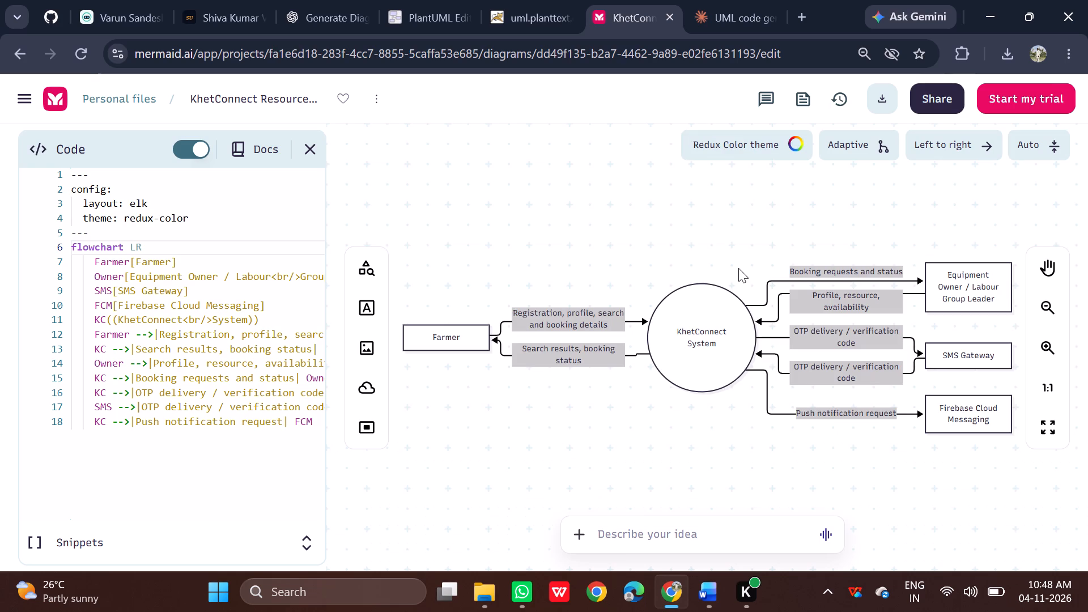
scroll(125, 322, "down", 1)
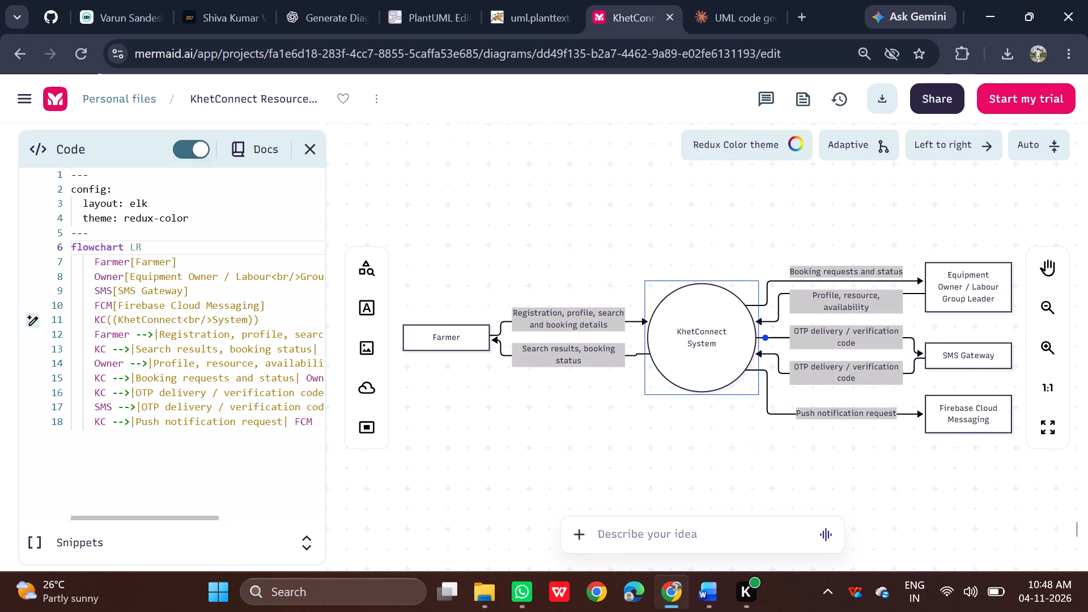
Look over the Level 0 diagram's Mermaid code, including the ends of its long lines.
scroll(125, 322, "down", 3)
scroll(198, 400, "down", 2)
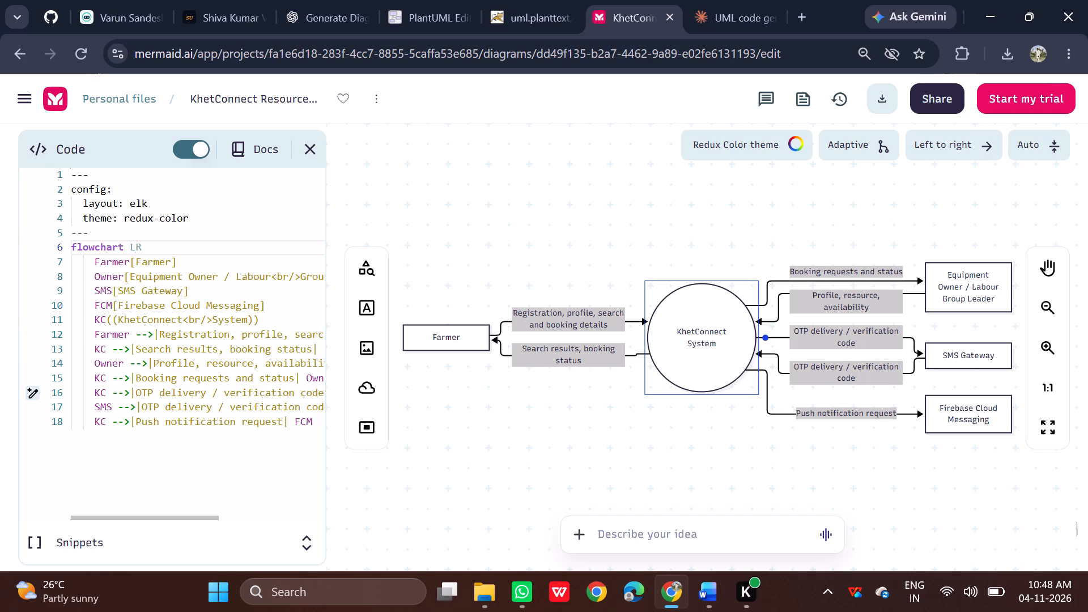
scroll(198, 400, "down", 3)
scroll(198, 400, "left", 4)
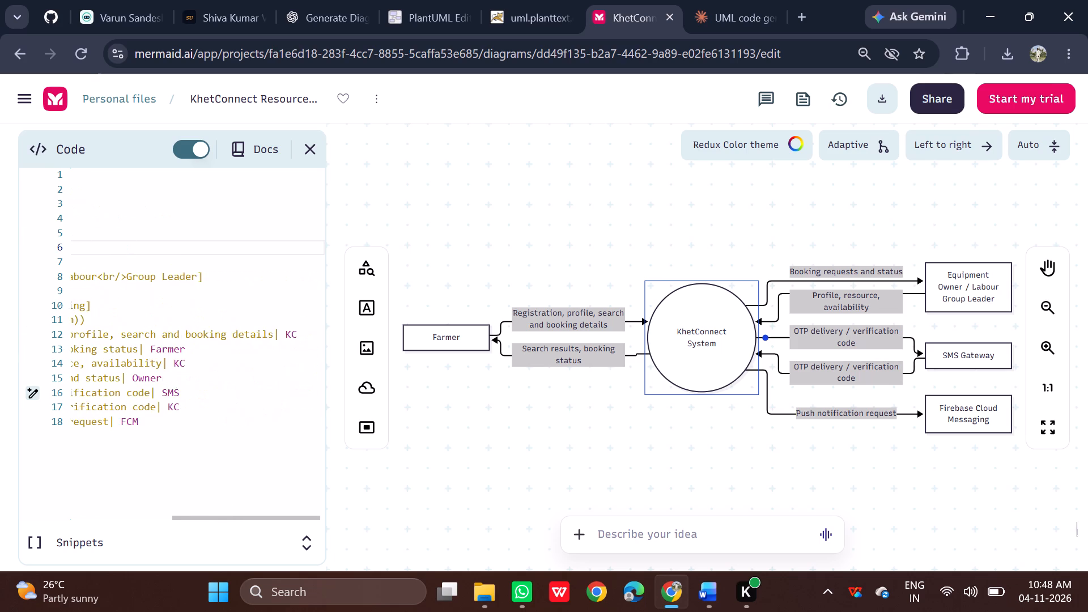
scroll(198, 400, "right", 8)
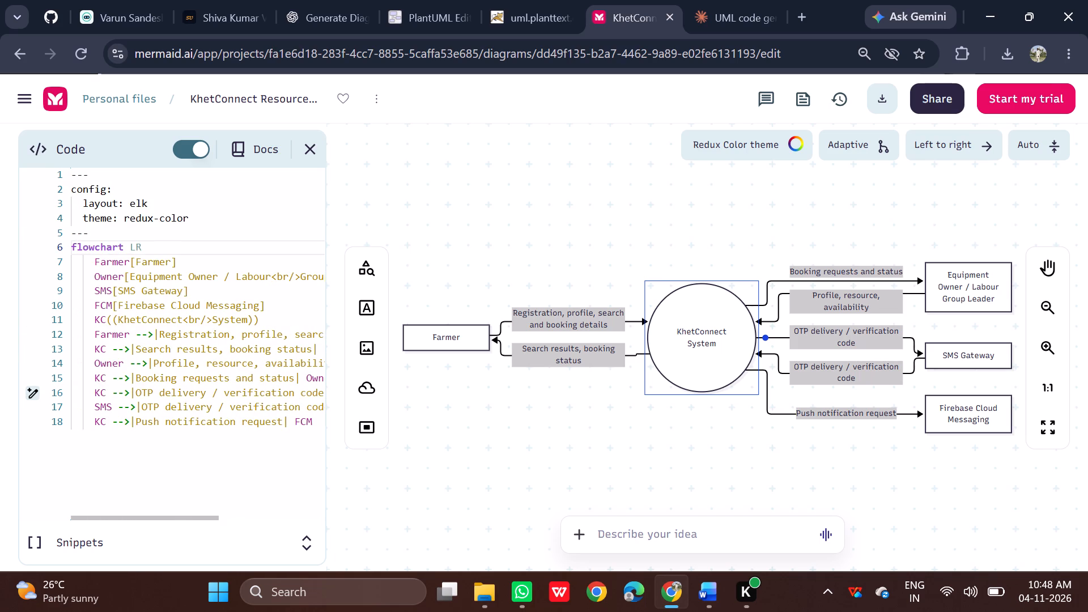
Export the Level 0 diagram as a PNG with a transparent background, saved in Downloads as DFD L-0.png.
left_click(879, 96)
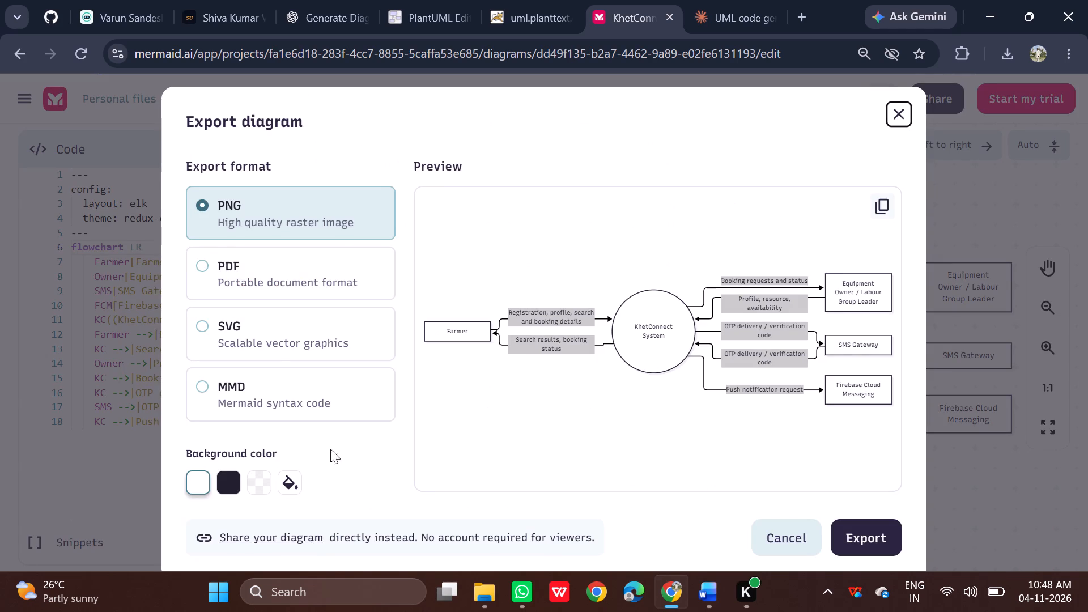
left_click(255, 484)
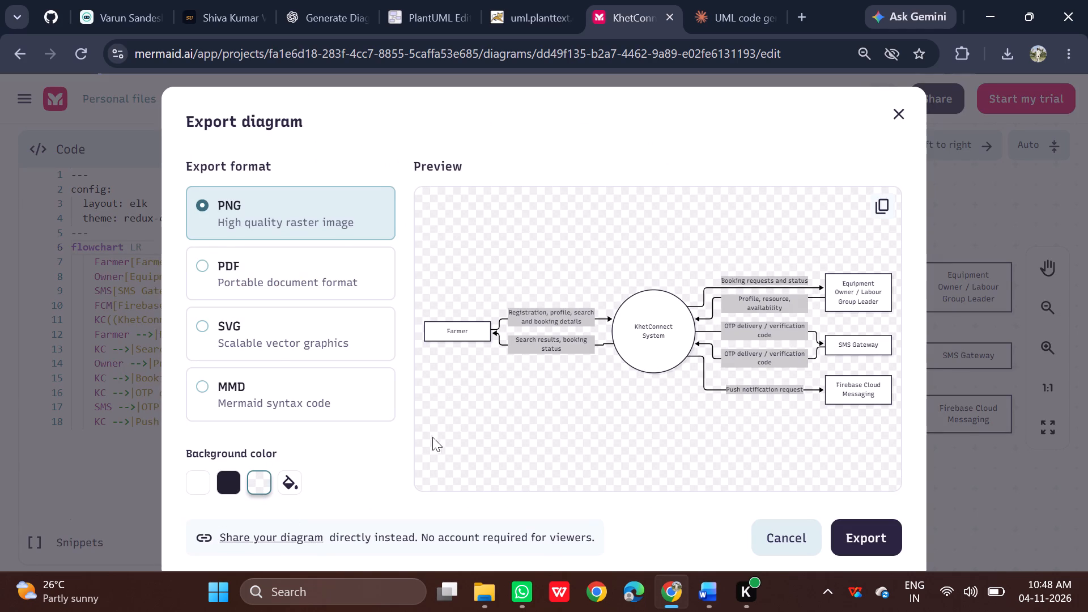
left_click(880, 538)
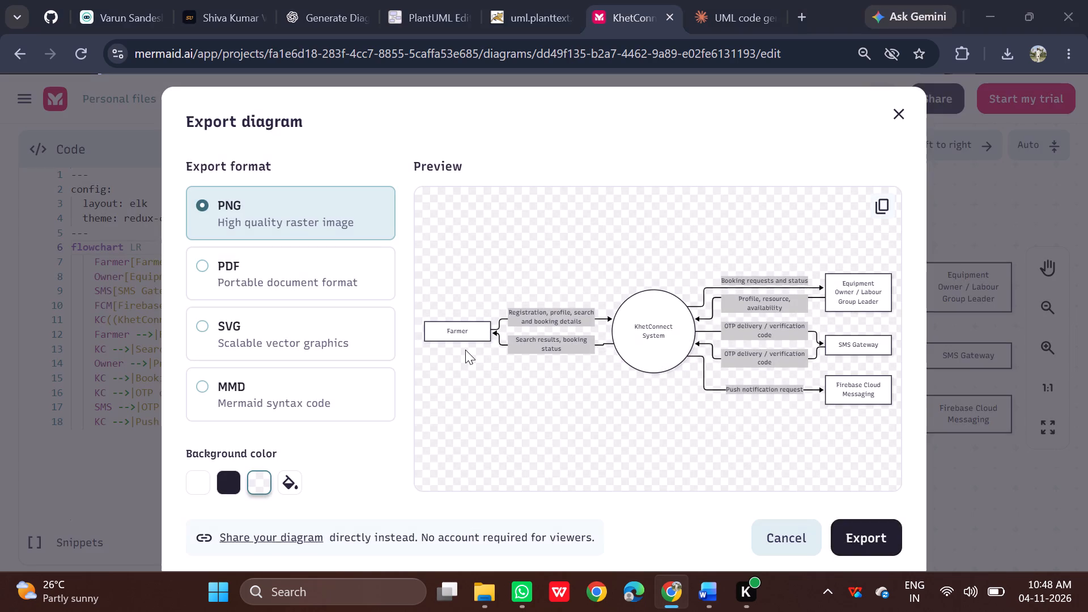
type("DFD")
key("space")
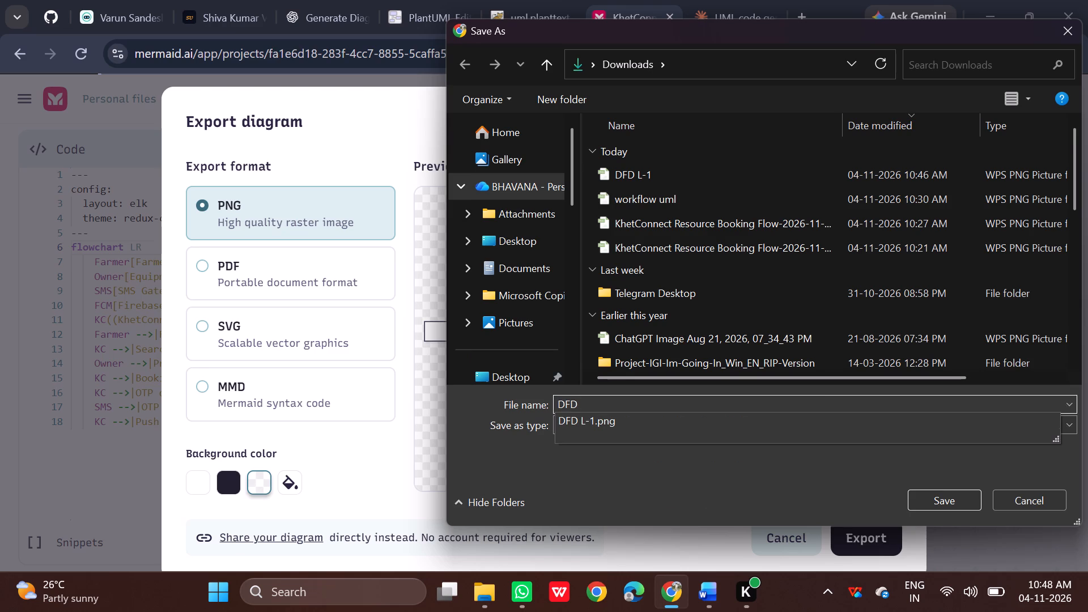
type("L-1")
key("BackSpace")
key("0")
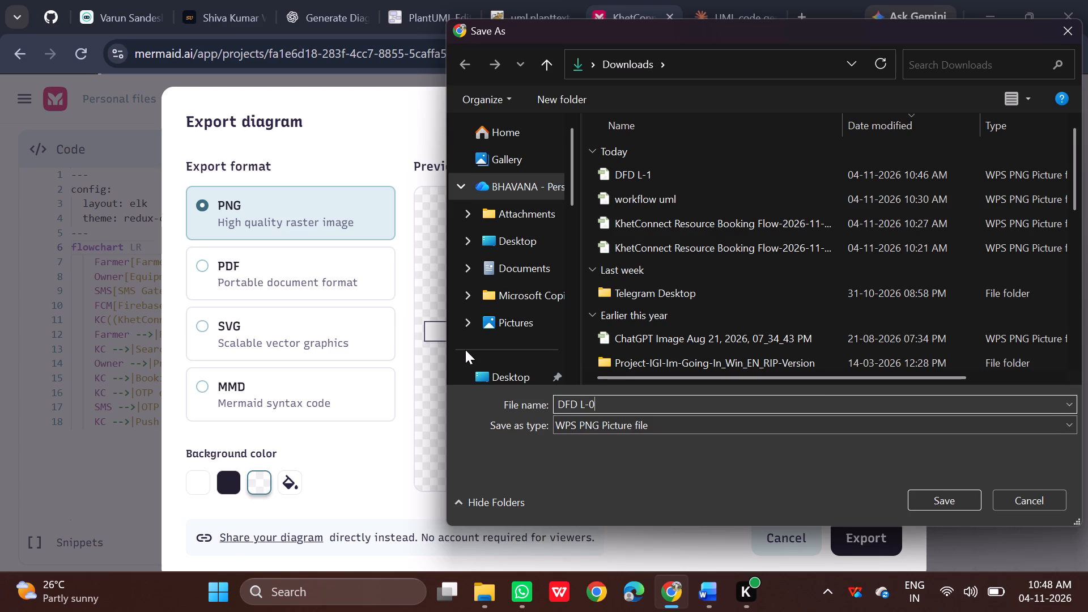
type(".png")
left_click(627, 422)
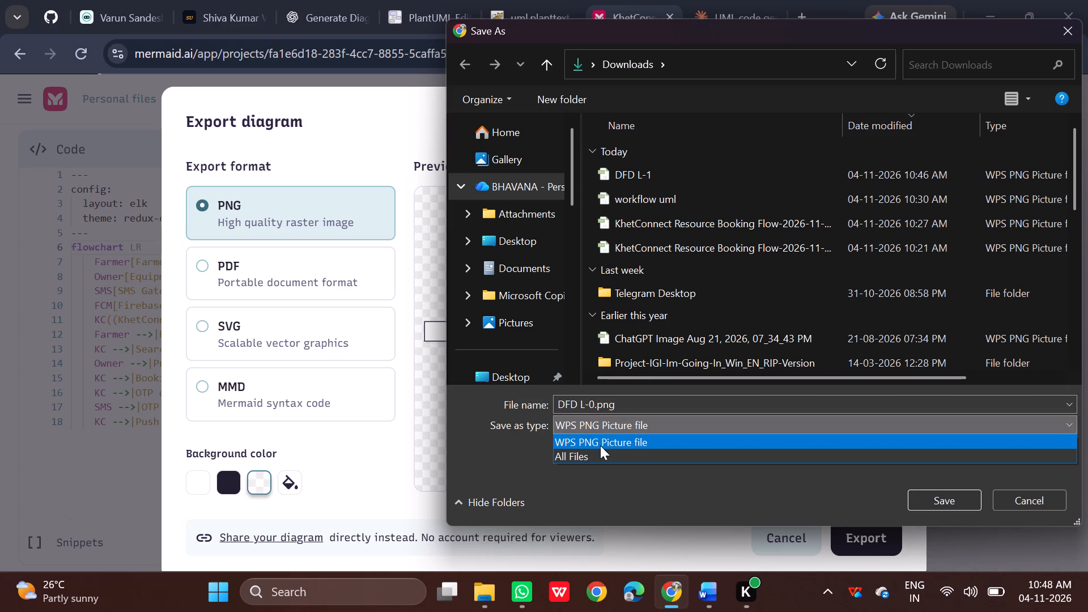
left_click(600, 445)
left_click_drag(605, 423, 602, 457)
left_click(602, 457)
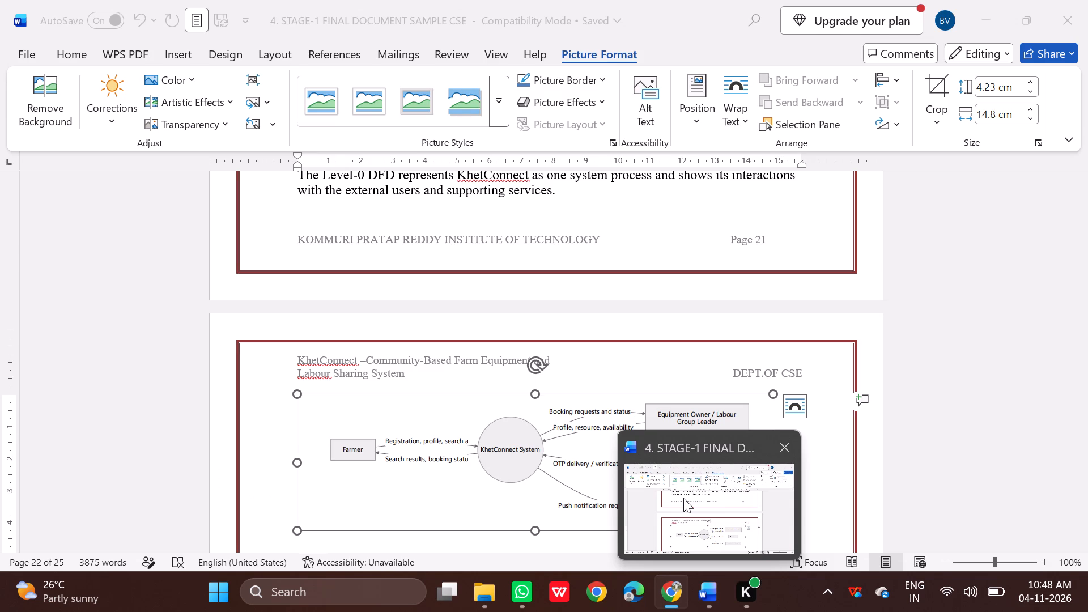
left_click(947, 493)
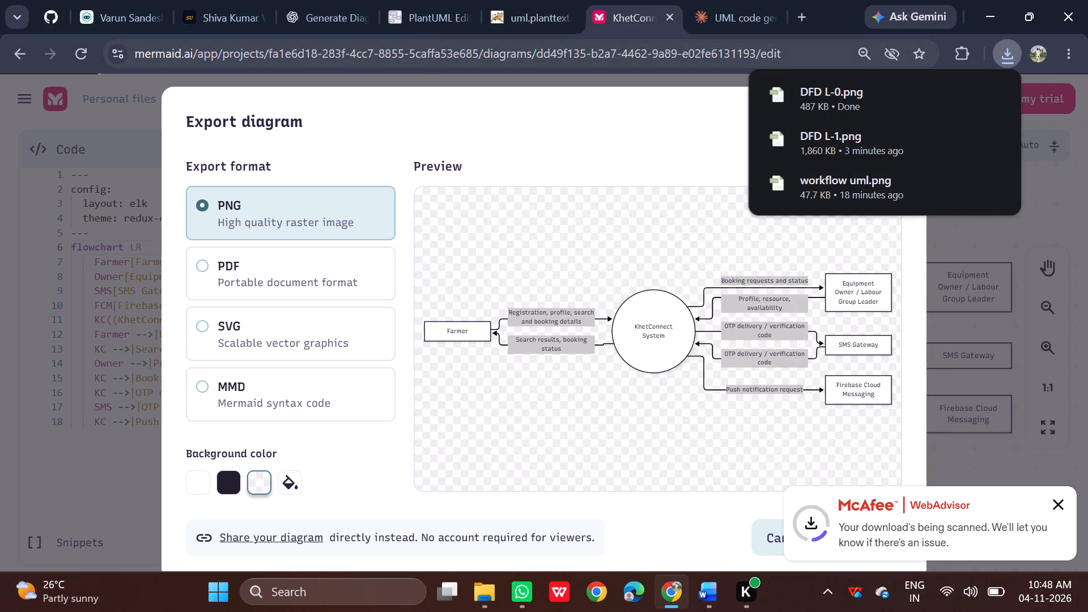
key("alt+Tab")
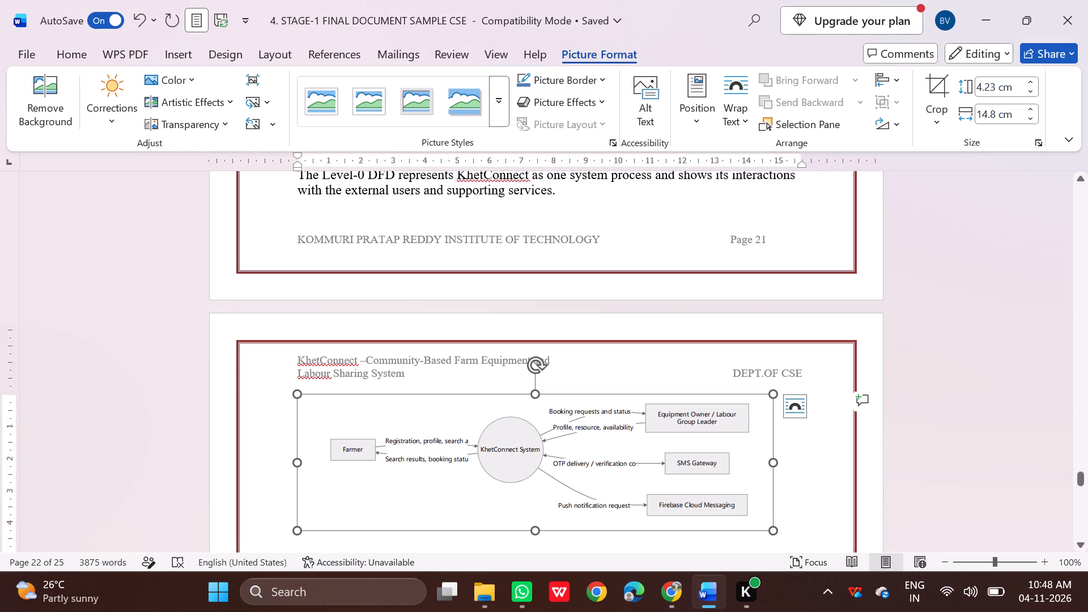
scroll(589, 305, "down", 6)
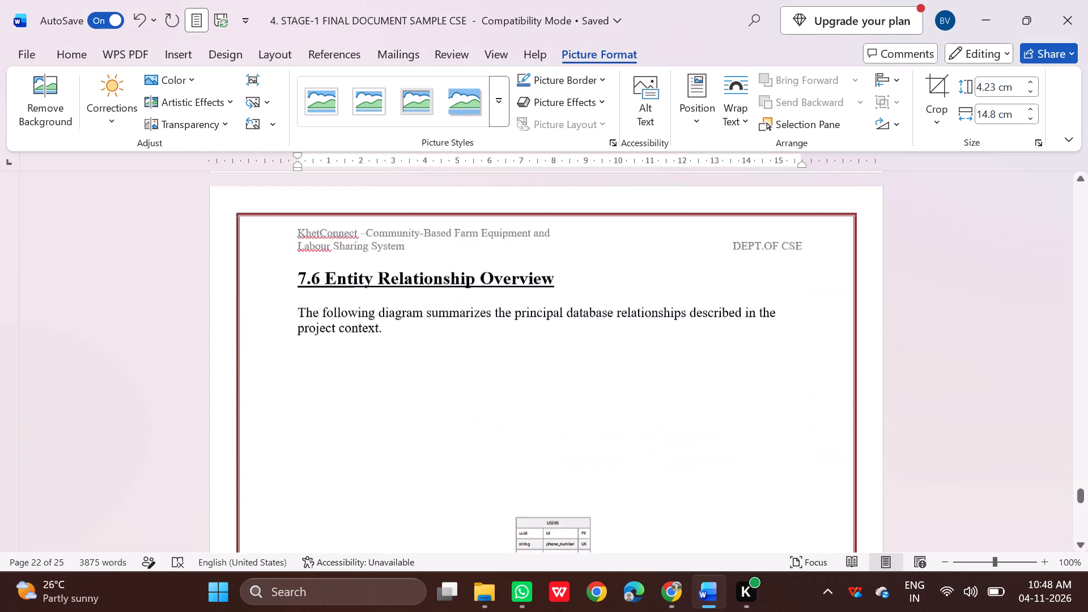
scroll(589, 305, "down", 1)
left_click(569, 343)
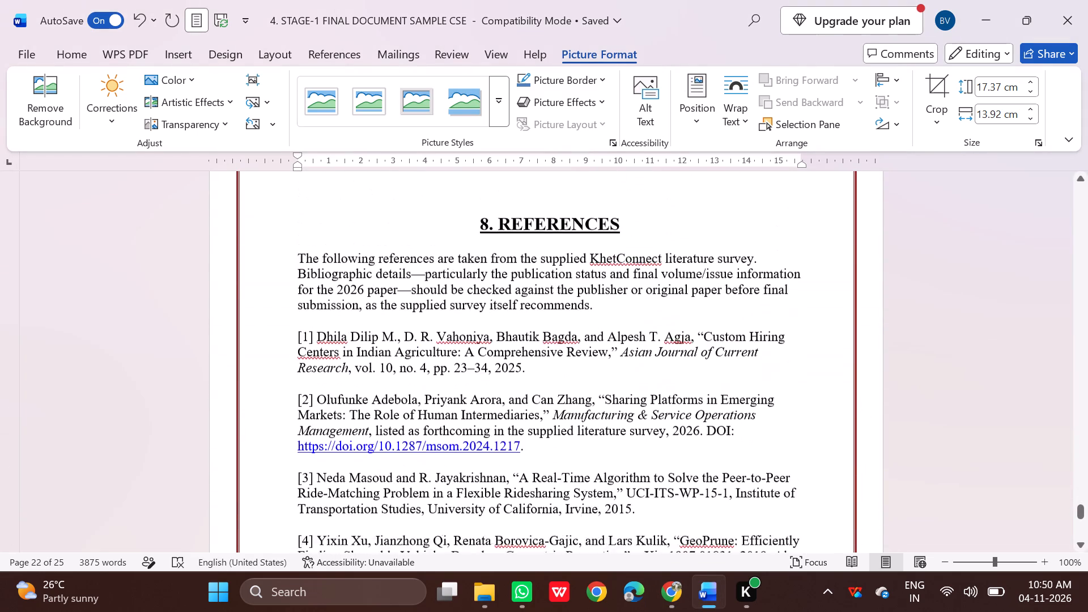
scroll(460, 368, "down", 3)
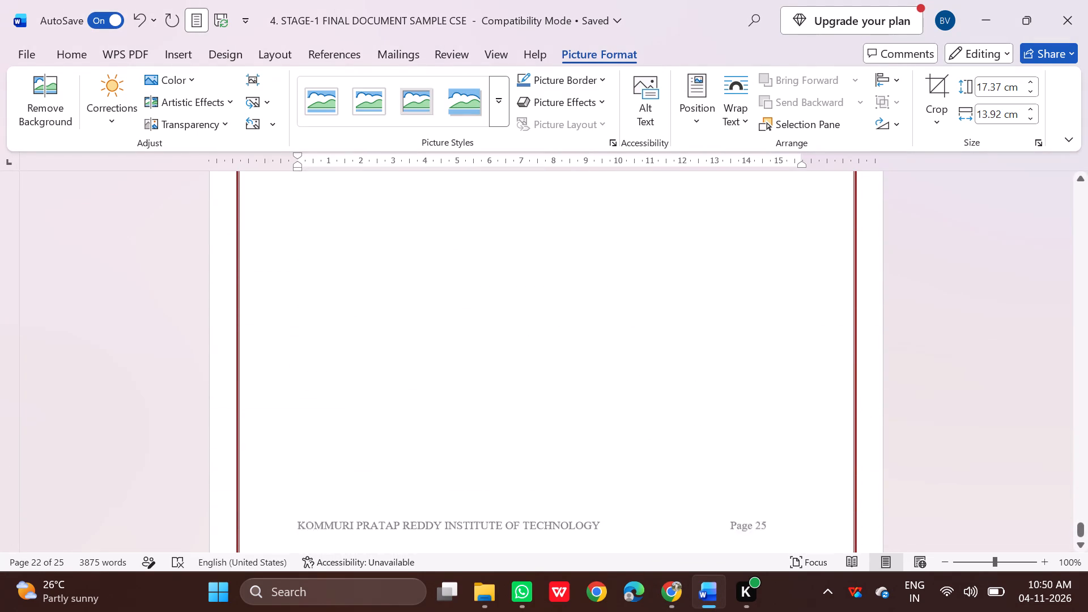
scroll(460, 368, "down", 1)
scroll(460, 368, "up", 8)
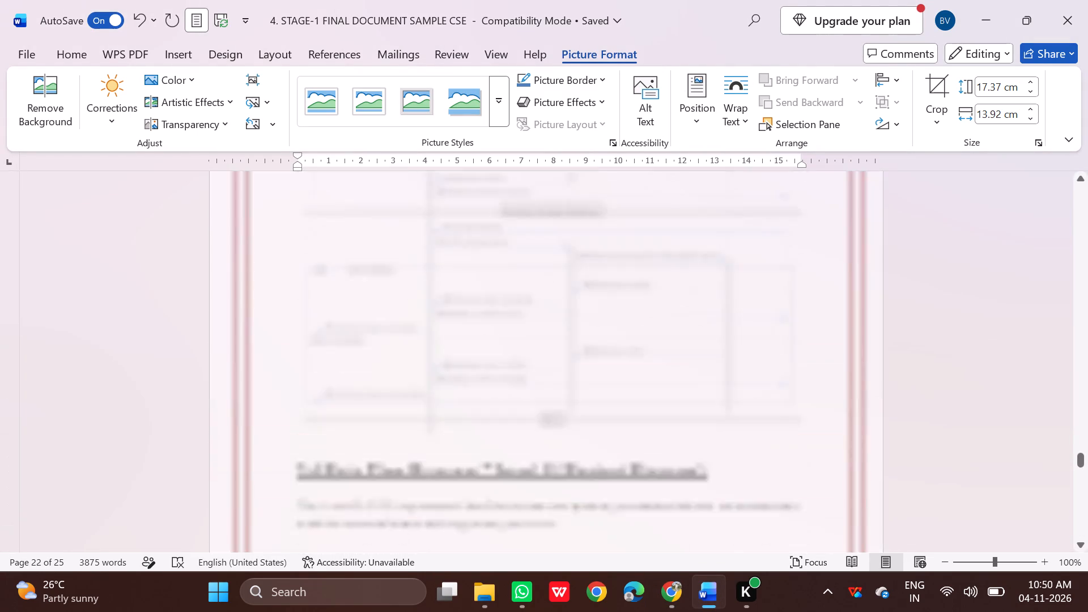
scroll(460, 368, "up", 4)
scroll(460, 368, "down", 6)
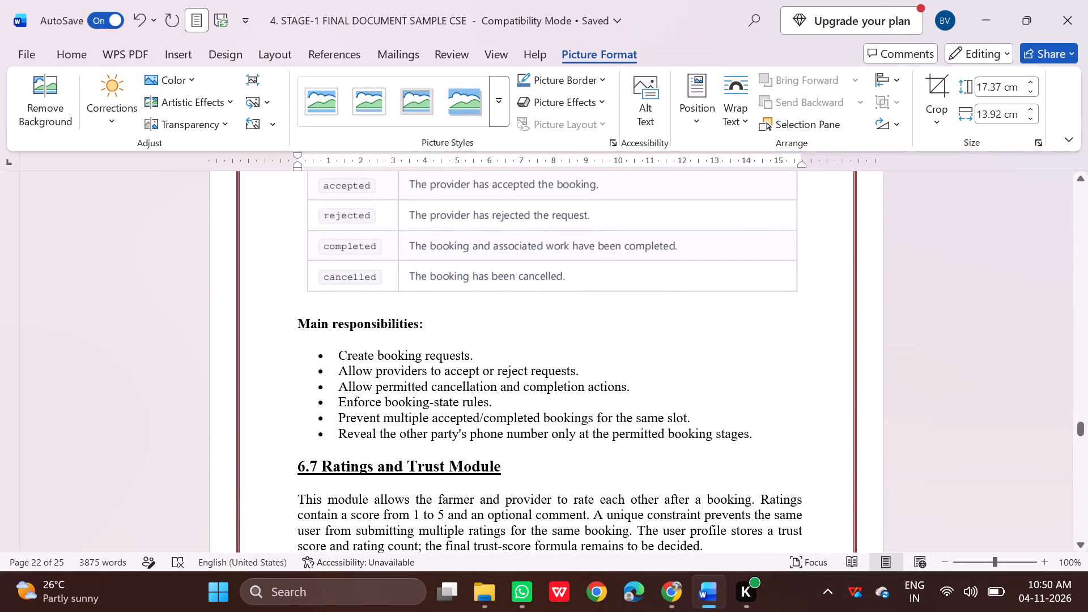
scroll(460, 368, "down", 4)
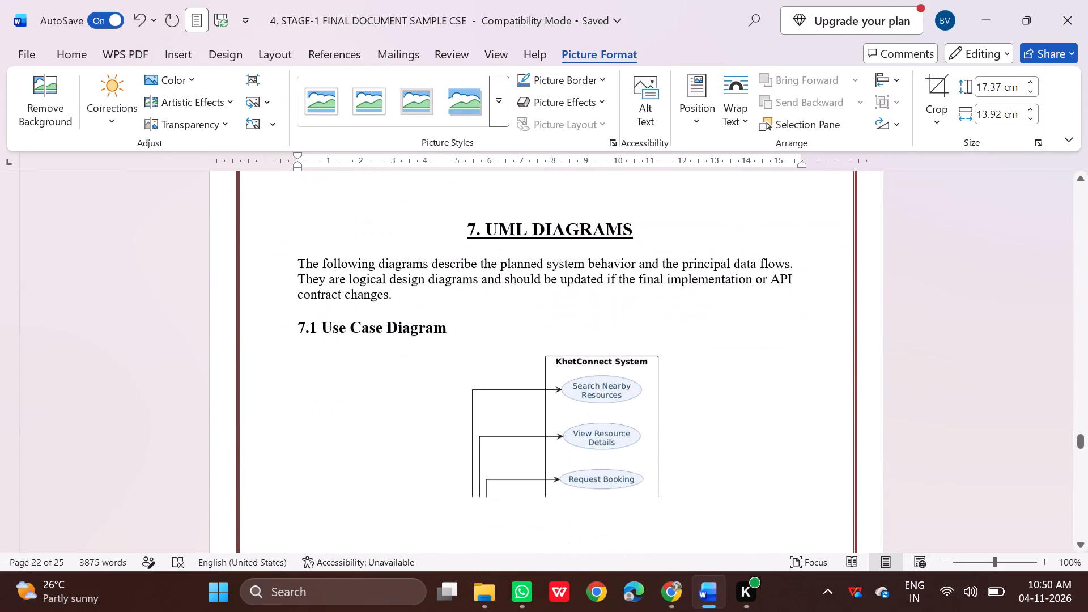
scroll(460, 368, "down", 5)
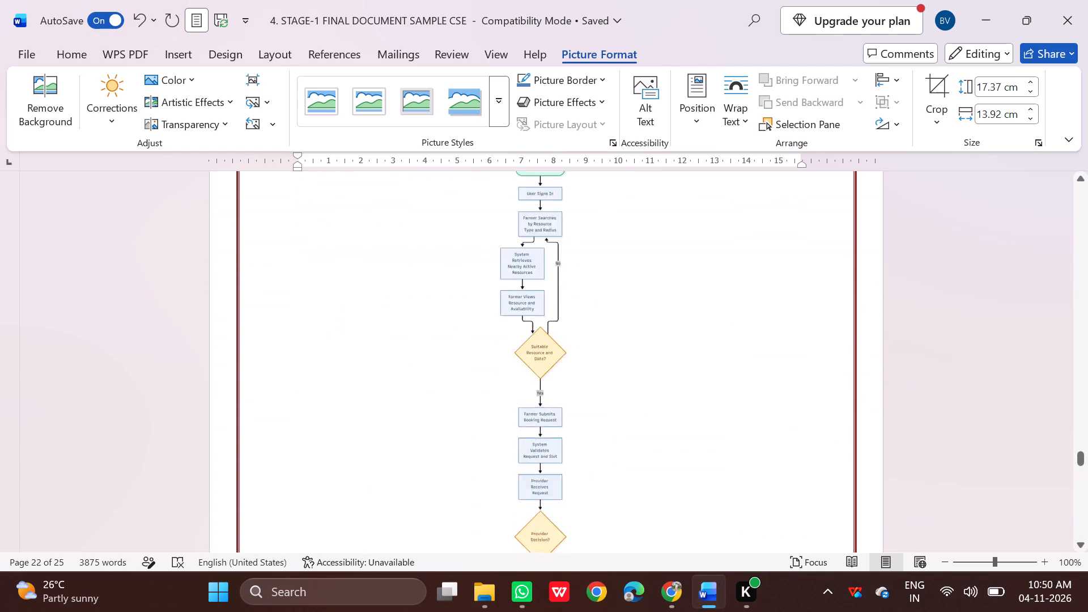
scroll(460, 368, "down", 3)
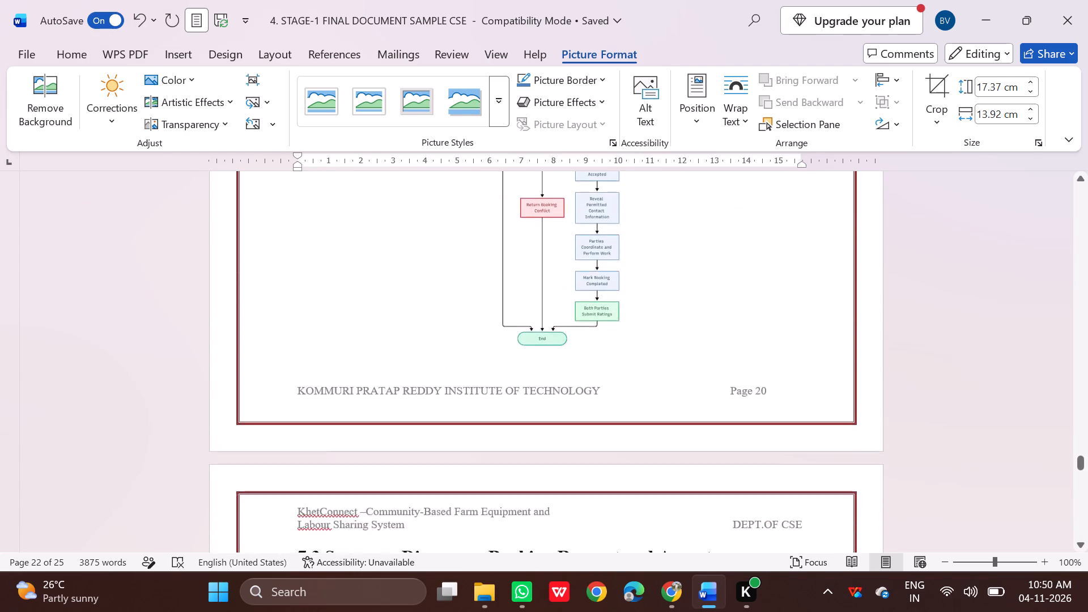
scroll(460, 368, "down", 4)
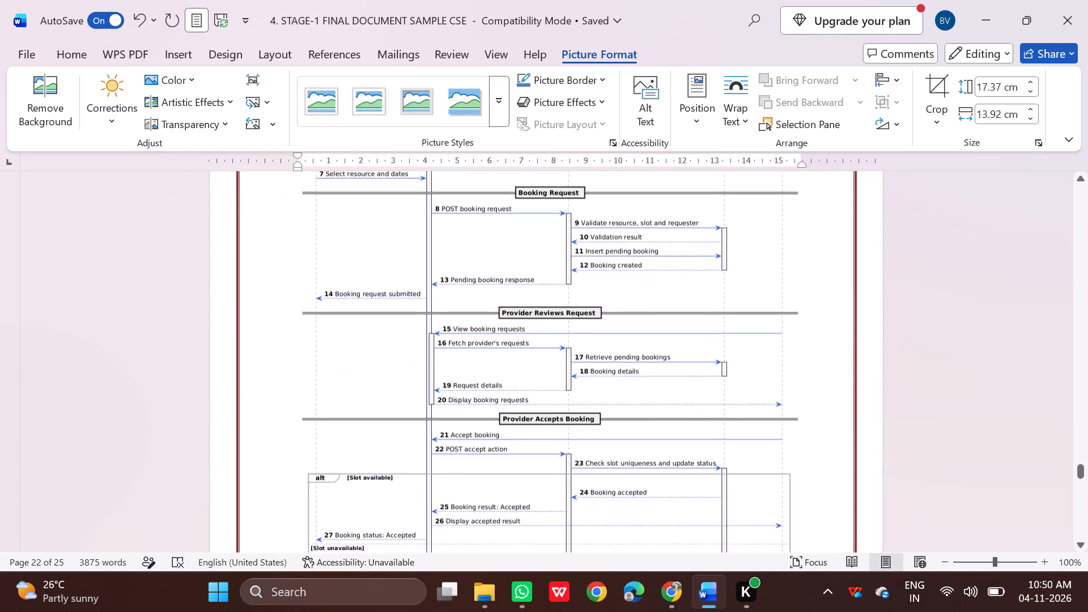
scroll(460, 368, "down", 4)
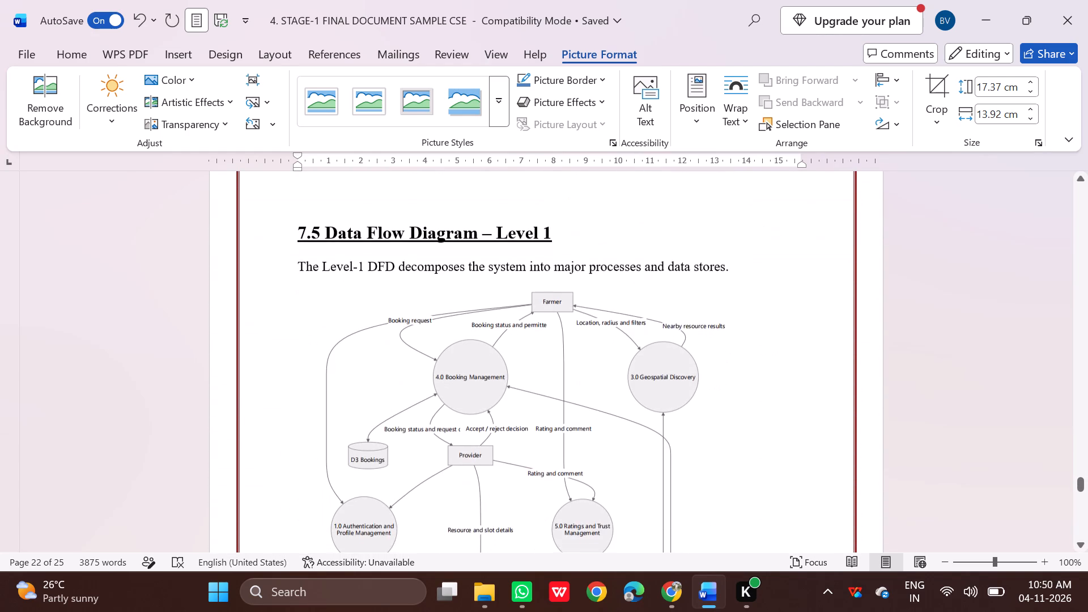
Replace the Level 0 data flow diagram picture above heading 7.5 with the DFD L-0 image from Downloads.
scroll(460, 368, "up", 1)
left_click(522, 342)
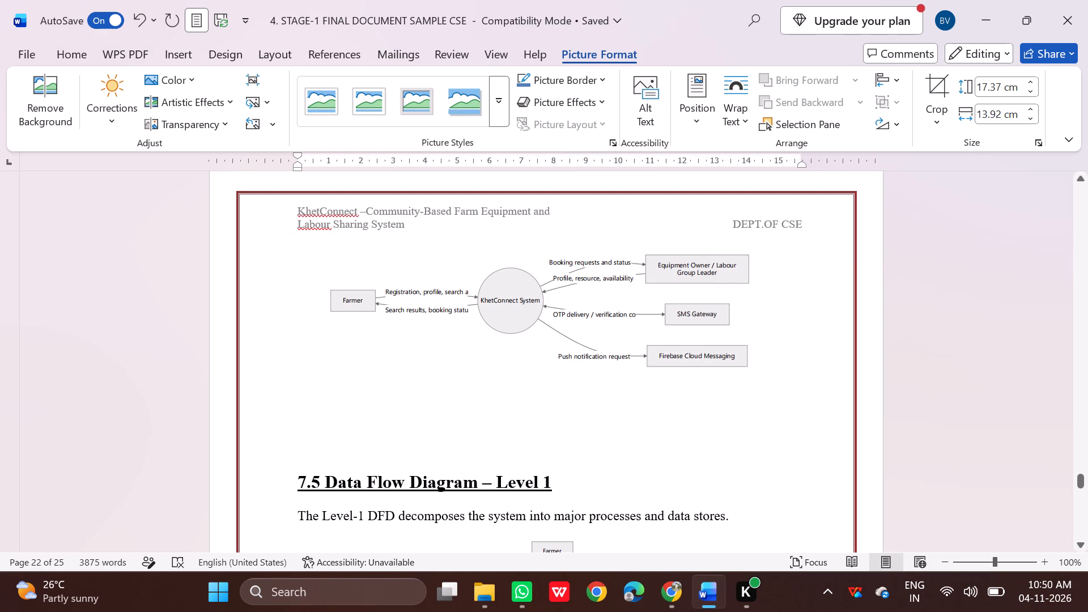
left_click(495, 601)
left_click(436, 540)
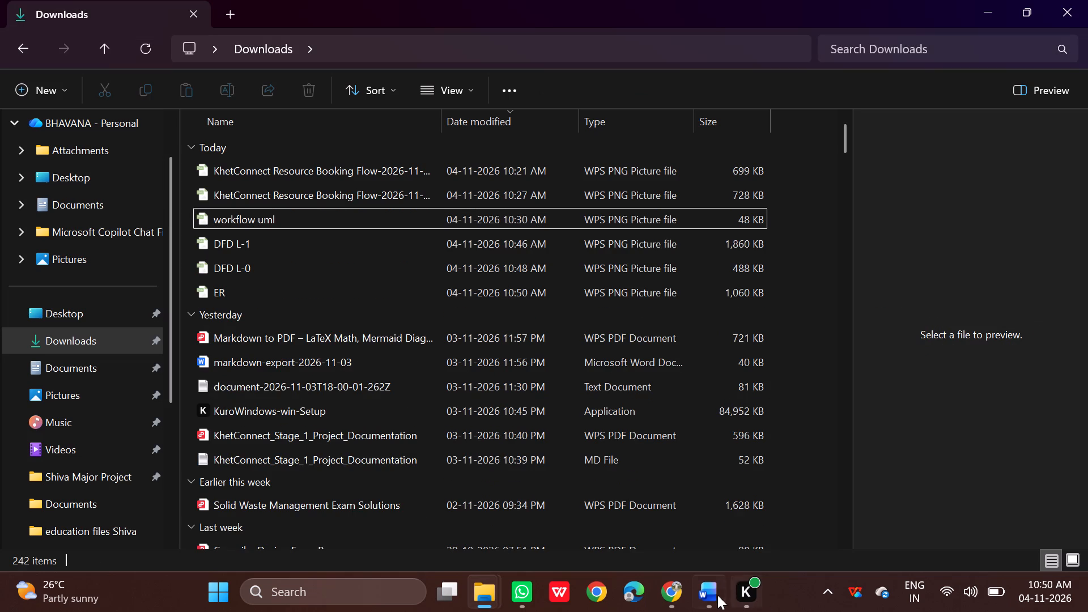
left_click(716, 594)
scroll(666, 474, "up", 2)
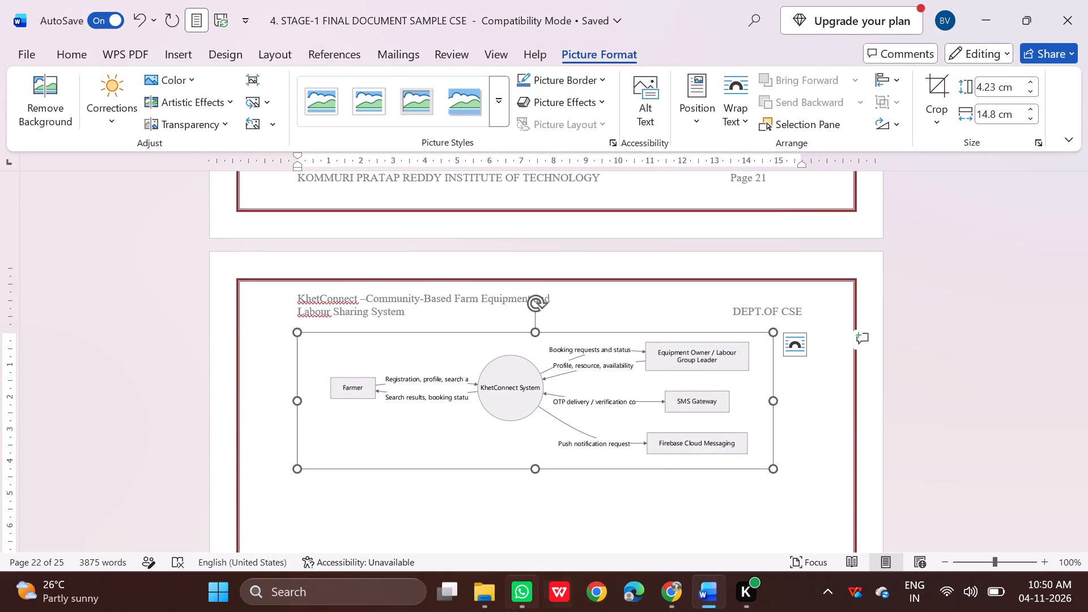
left_click(488, 604)
left_click(407, 525)
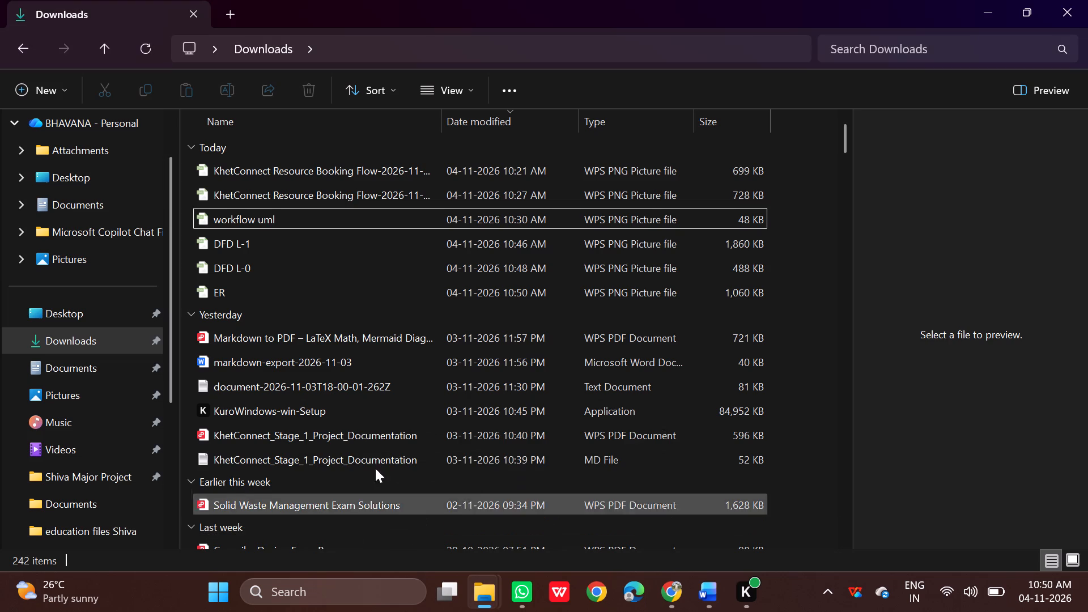
left_click(387, 263)
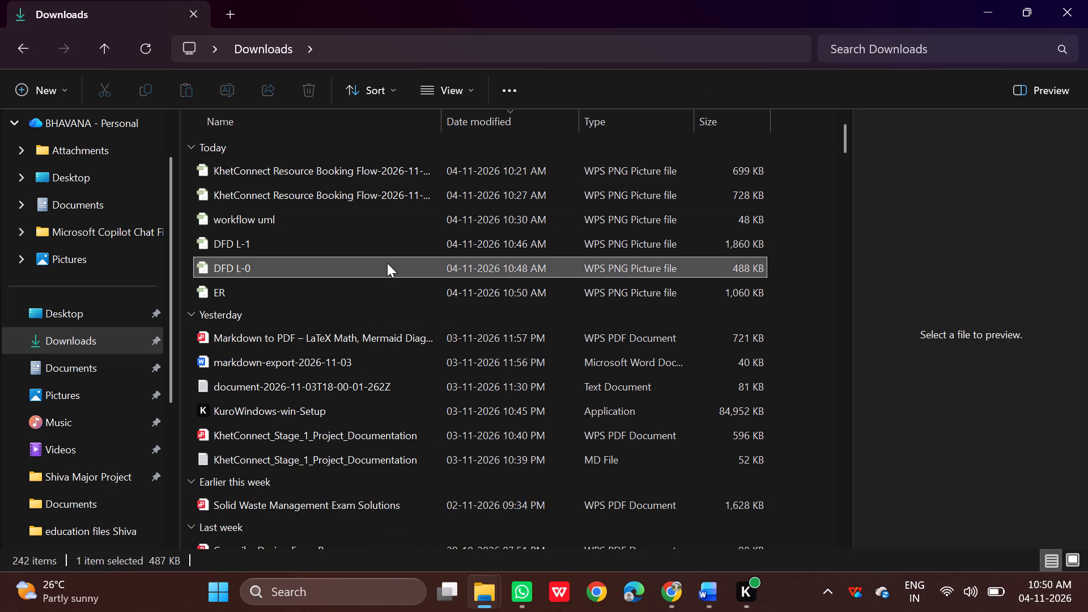
key("ctrl+c")
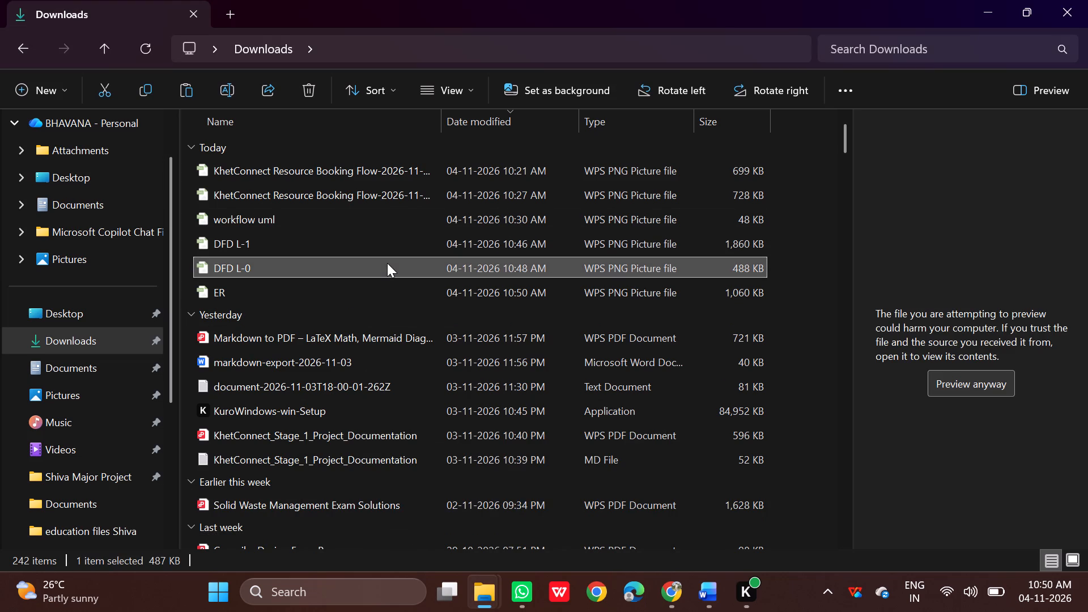
key("ctrl+c")
key("alt+Tab")
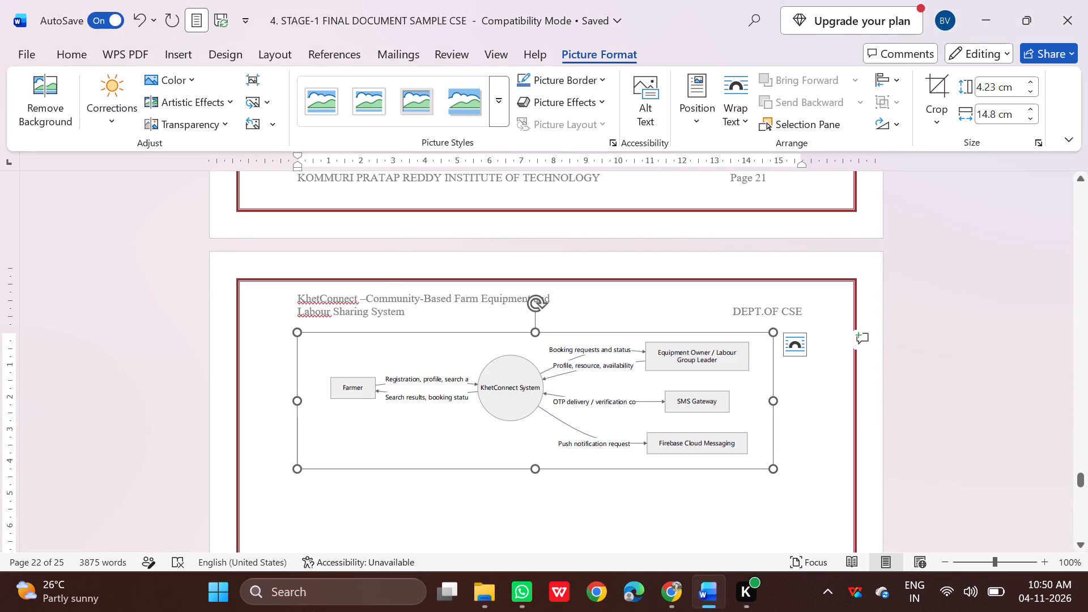
key("Delete")
key("ctrl+v")
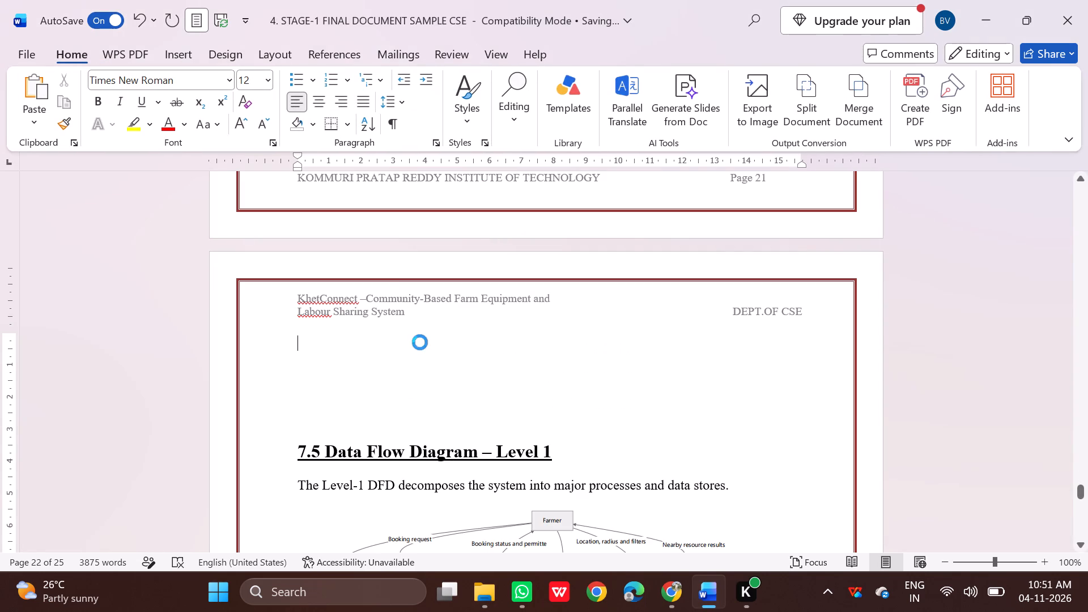
scroll(420, 342, "down", 1)
scroll(420, 342, "up", 2)
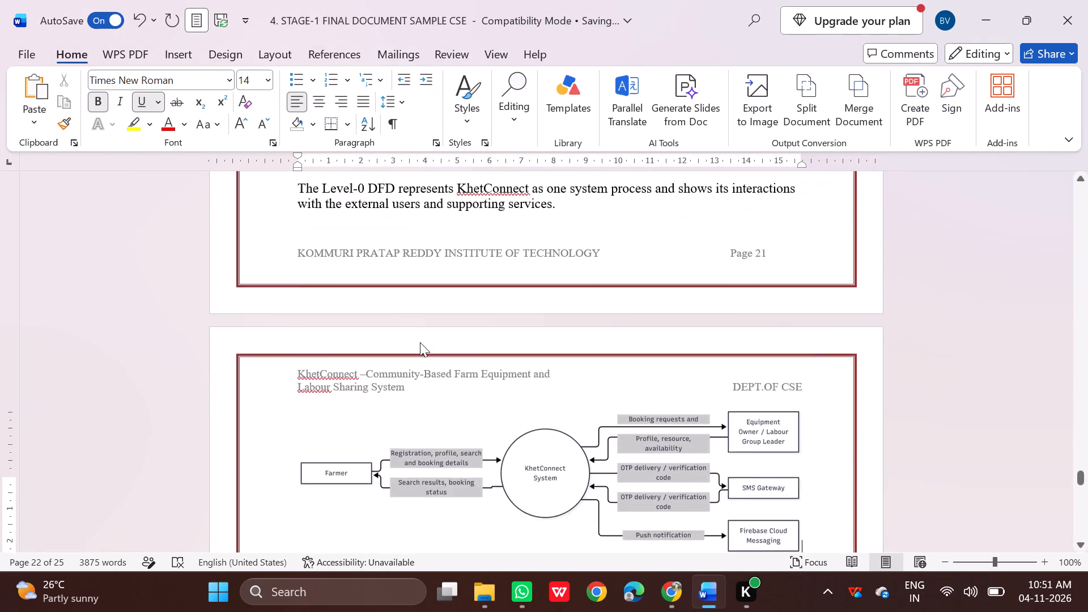
Replace the Level 1 data flow diagram picture under heading 7.5 with the DFD L-1 image from Downloads.
scroll(420, 342, "down", 2)
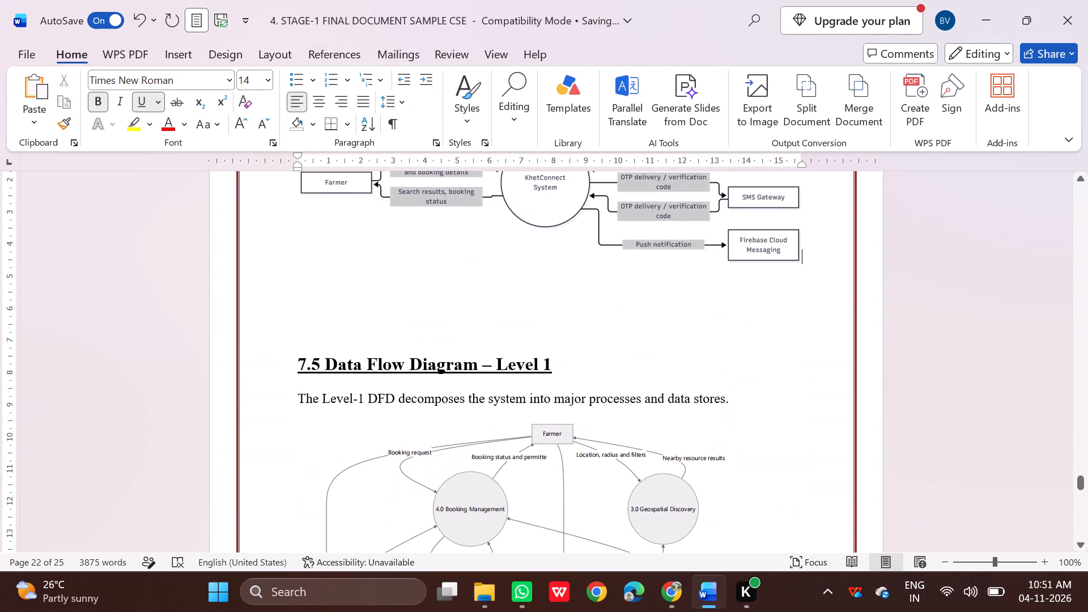
scroll(420, 342, "down", 1)
left_click(464, 415)
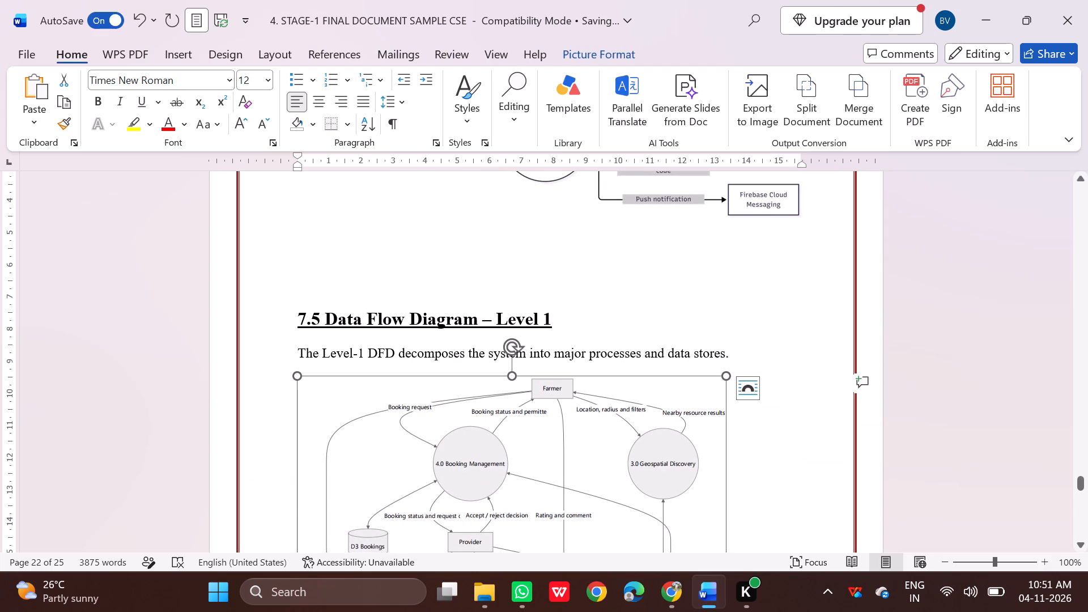
key("Delete")
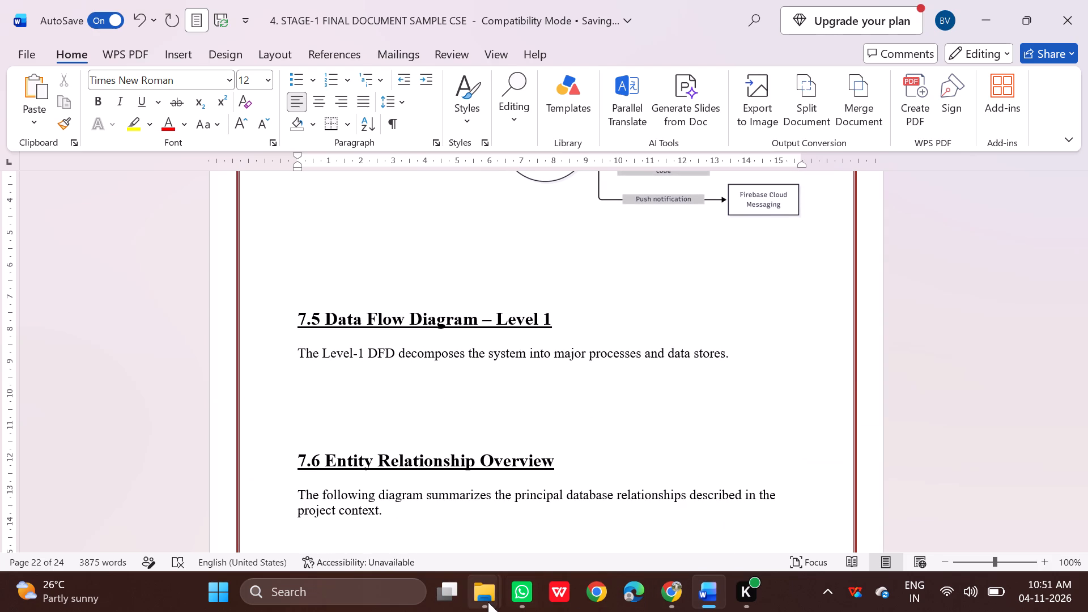
left_click(488, 602)
left_click(437, 526)
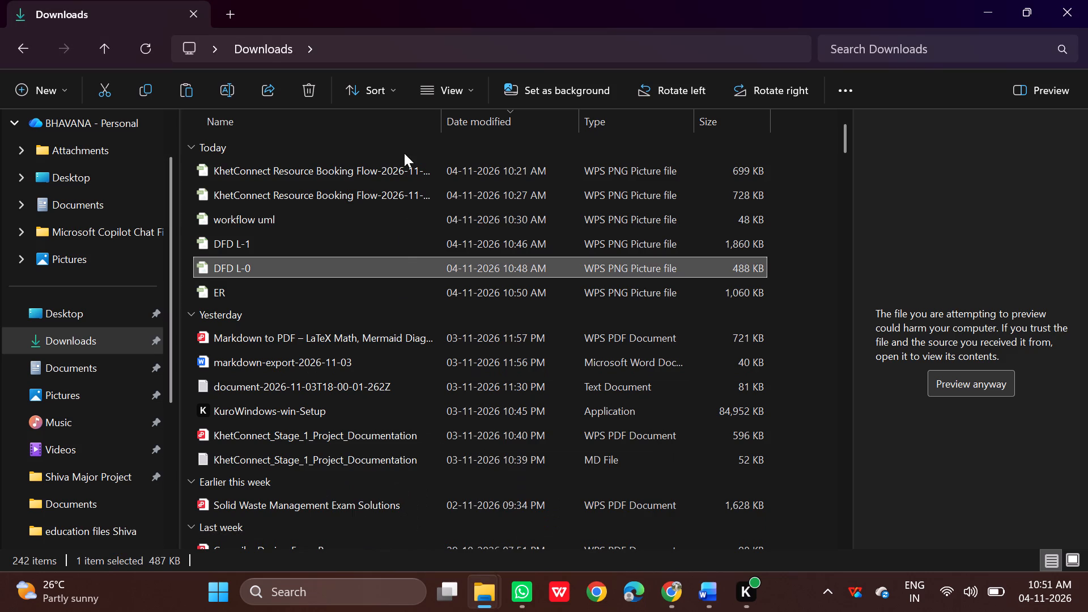
left_click(401, 242)
key("ctrl+c")
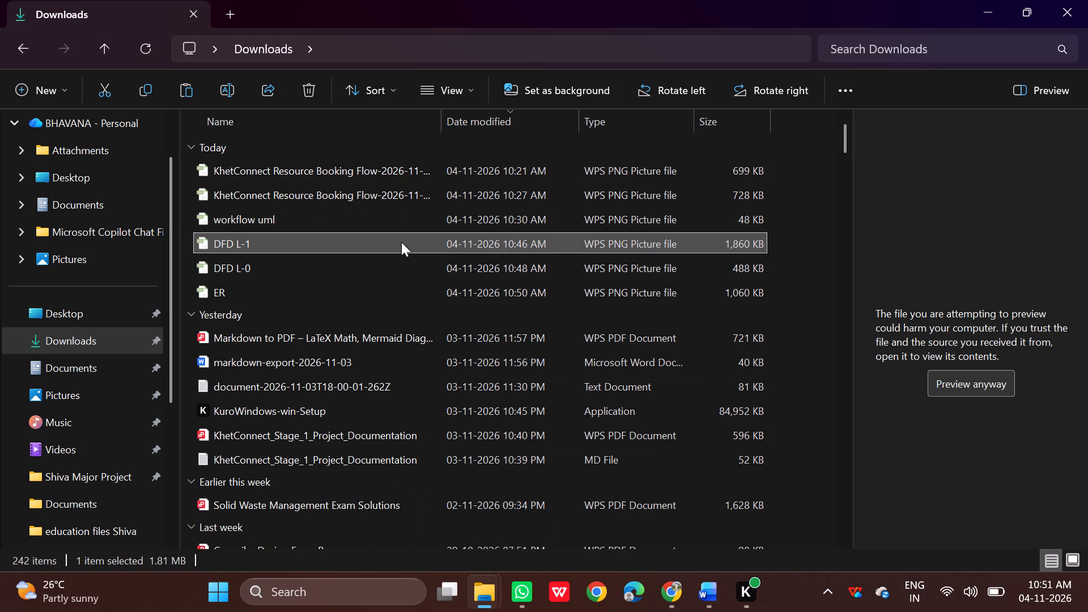
key("alt+Tab")
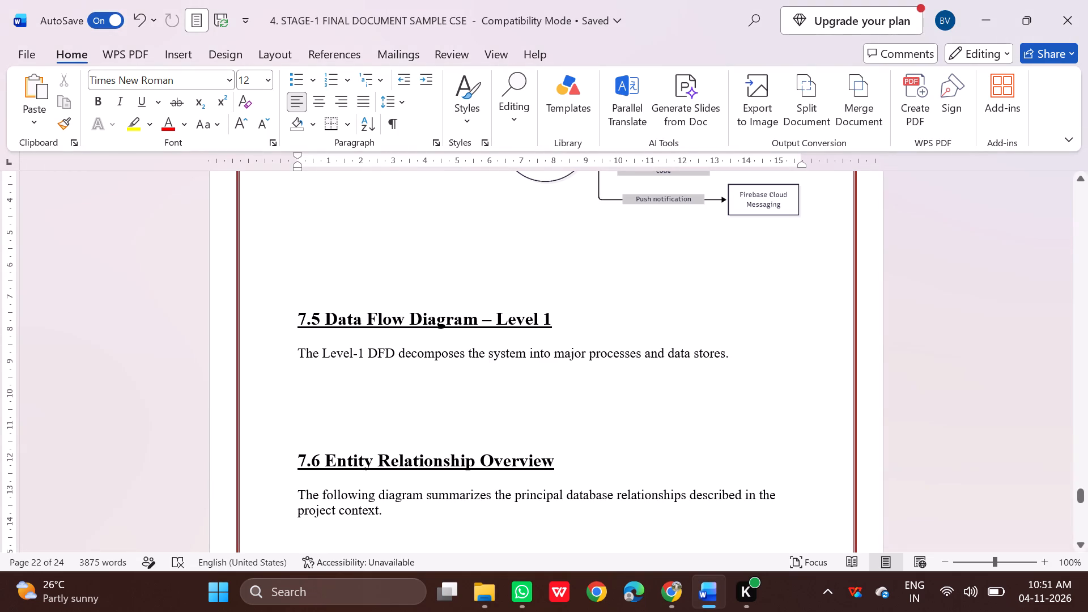
key("ctrl+v")
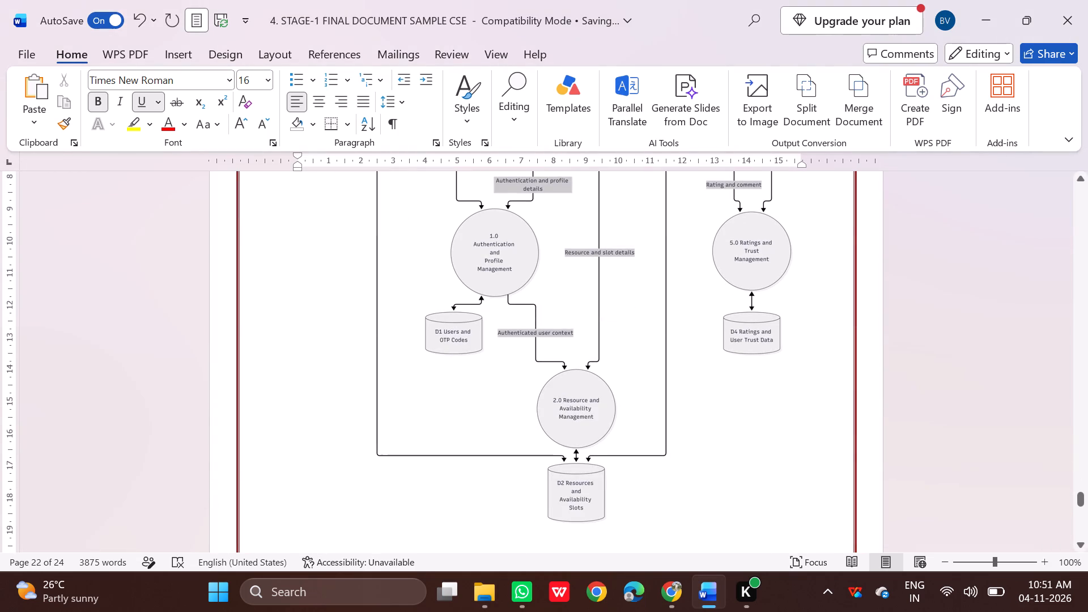
Replace the old entity relationship picture for section 7.6 with the ER image from Downloads, removing the empty line before it.
scroll(700, 334, "down", 2)
scroll(700, 334, "up", 5)
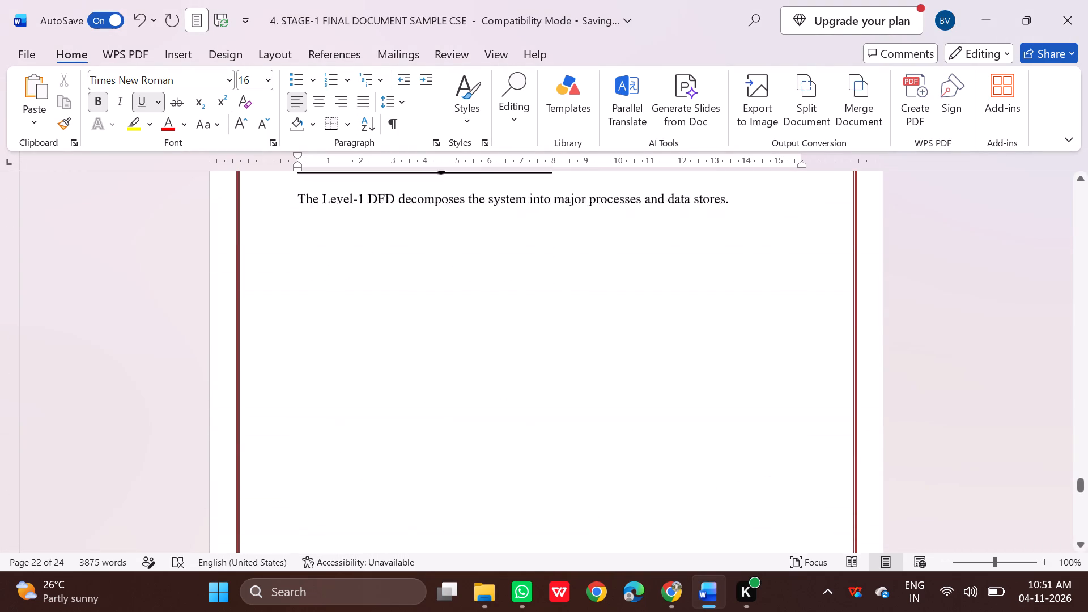
scroll(700, 334, "up", 3)
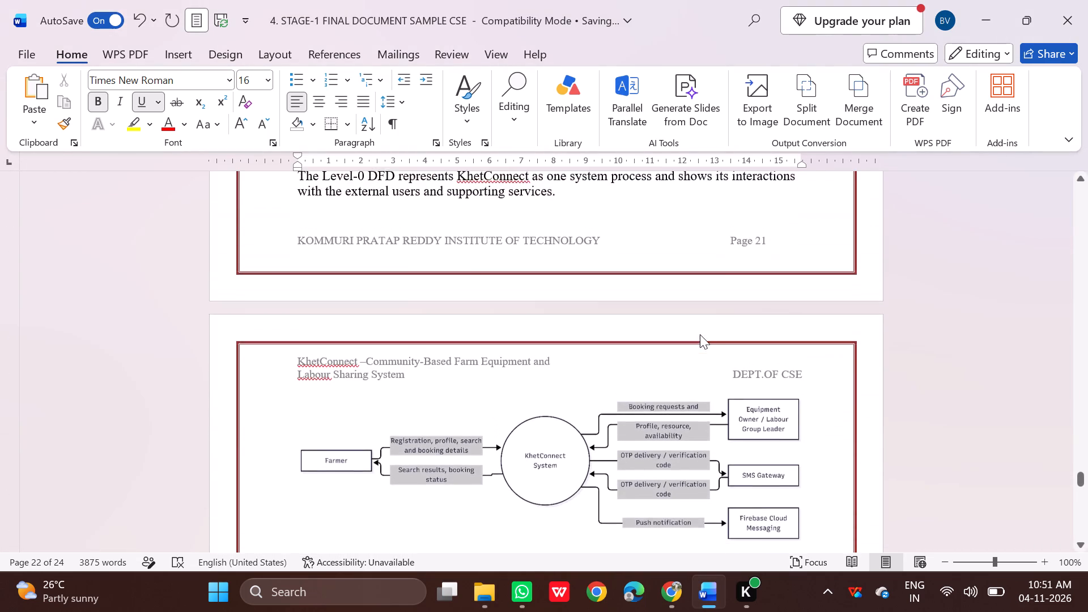
scroll(700, 334, "down", 4)
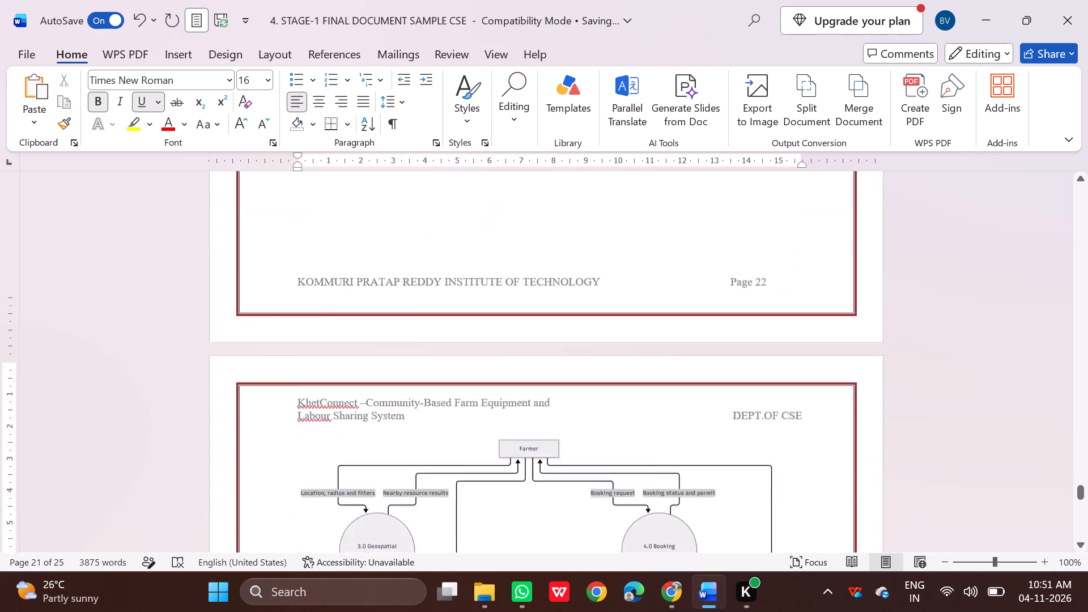
scroll(700, 334, "down", 4)
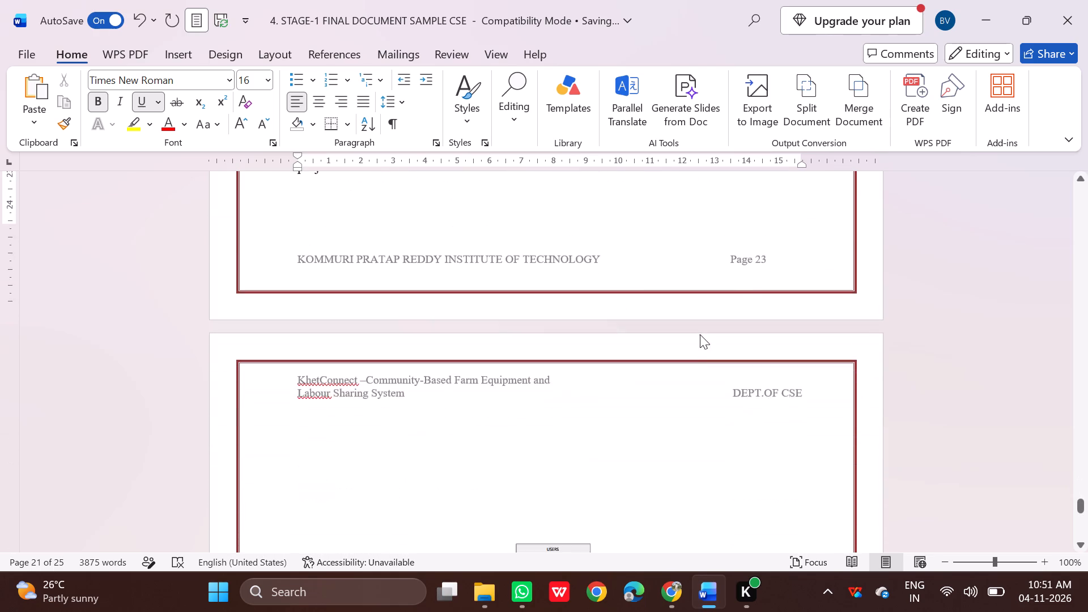
scroll(700, 334, "down", 2)
left_click(632, 461)
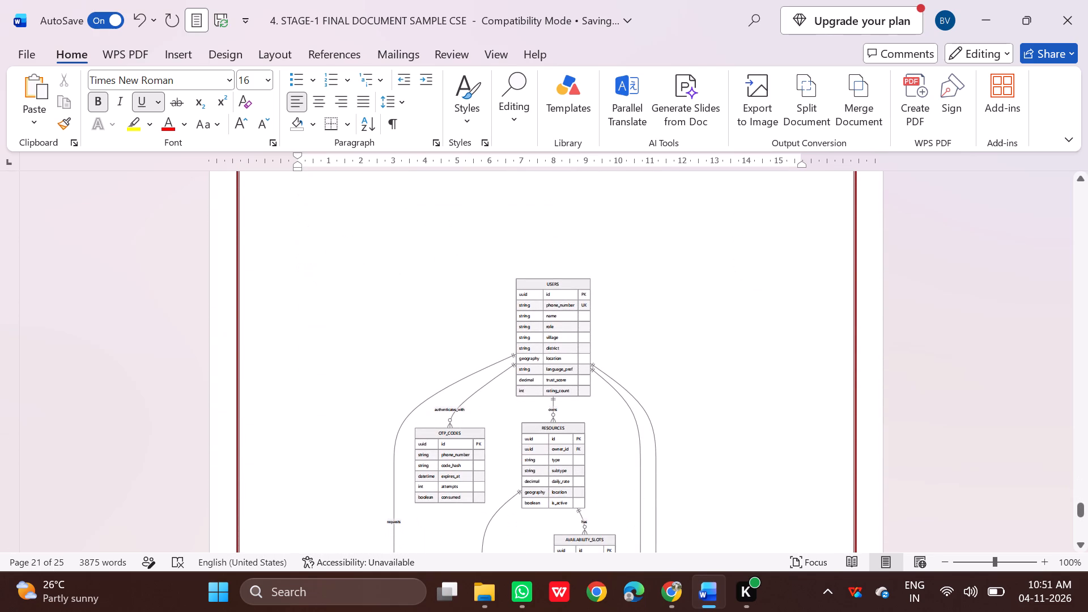
key("Delete")
scroll(632, 461, "up", 2)
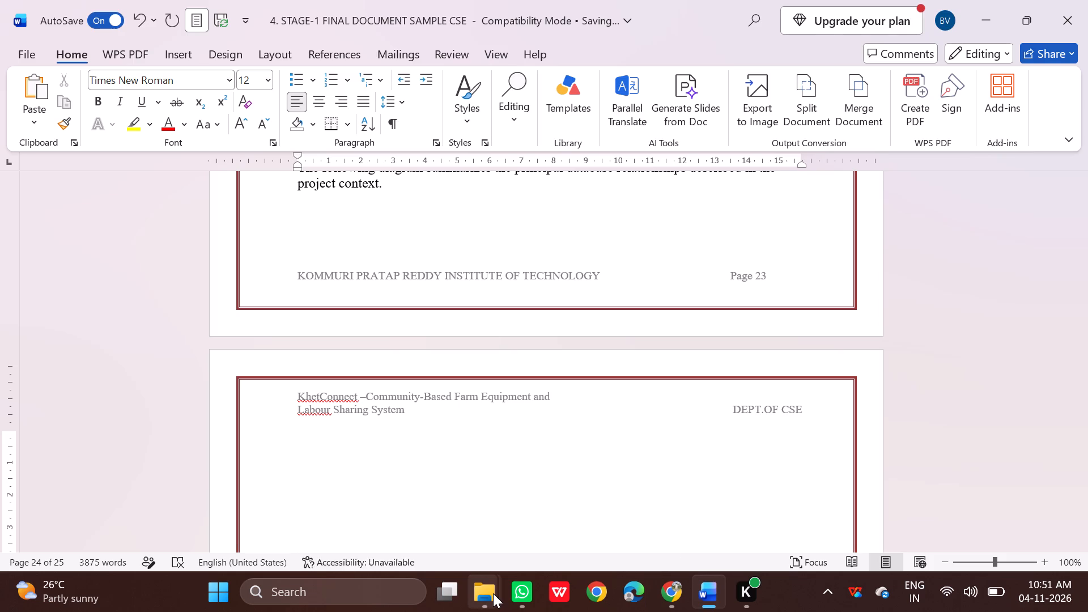
left_click(470, 530)
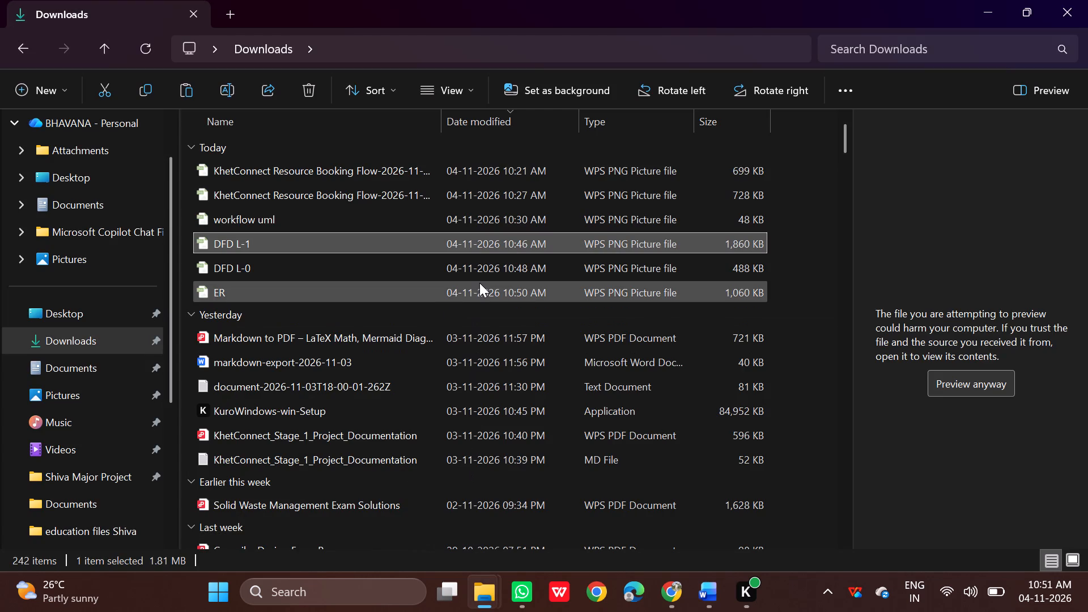
left_click(479, 282)
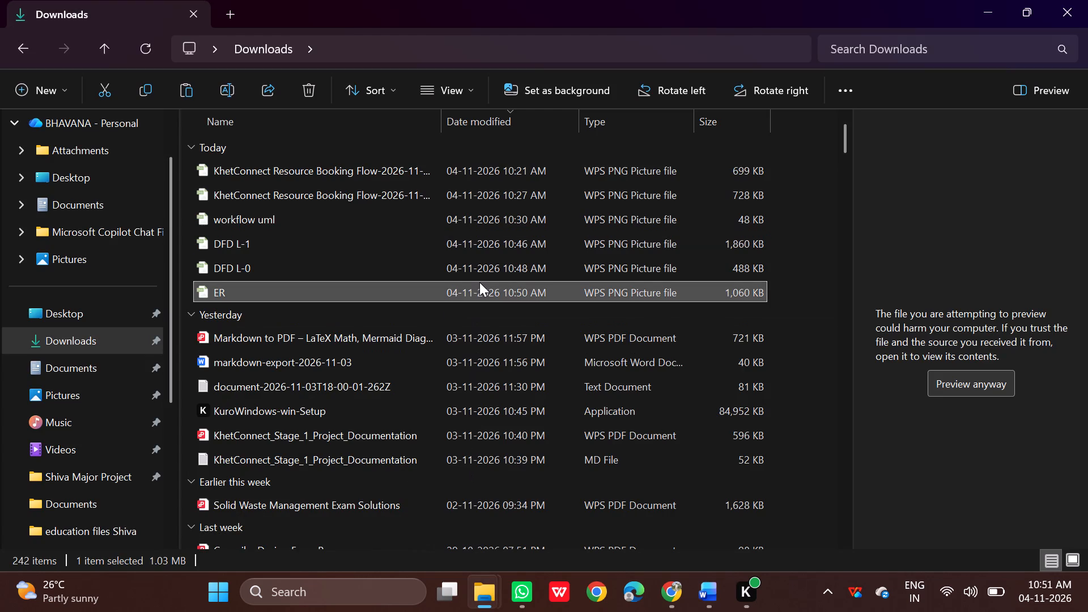
key("ctrl+c")
key("alt+Tab")
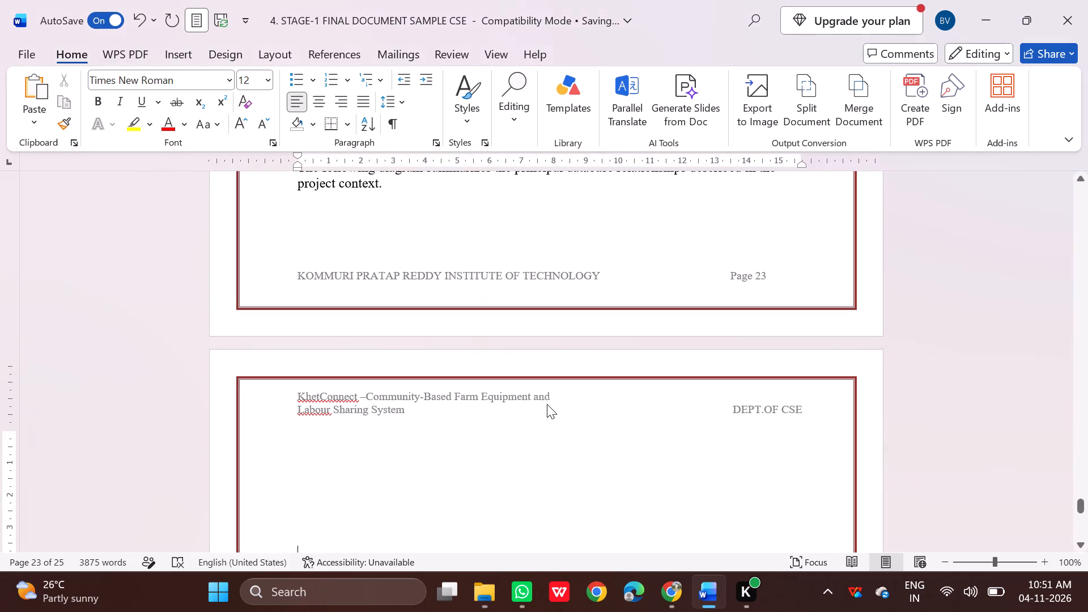
scroll(543, 460, "down", 1)
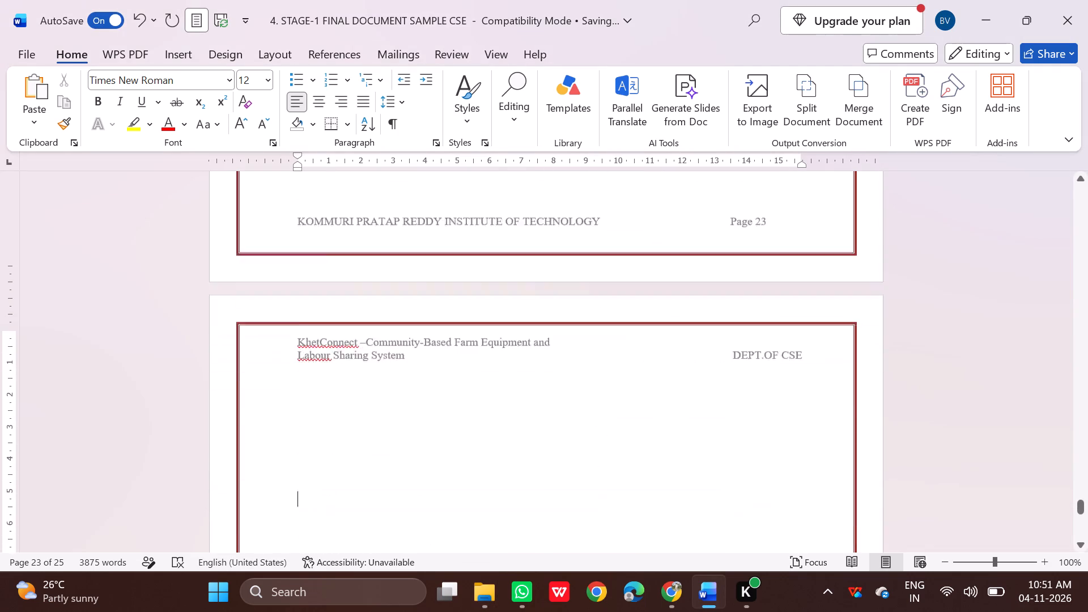
scroll(543, 460, "down", 1)
left_click(315, 339)
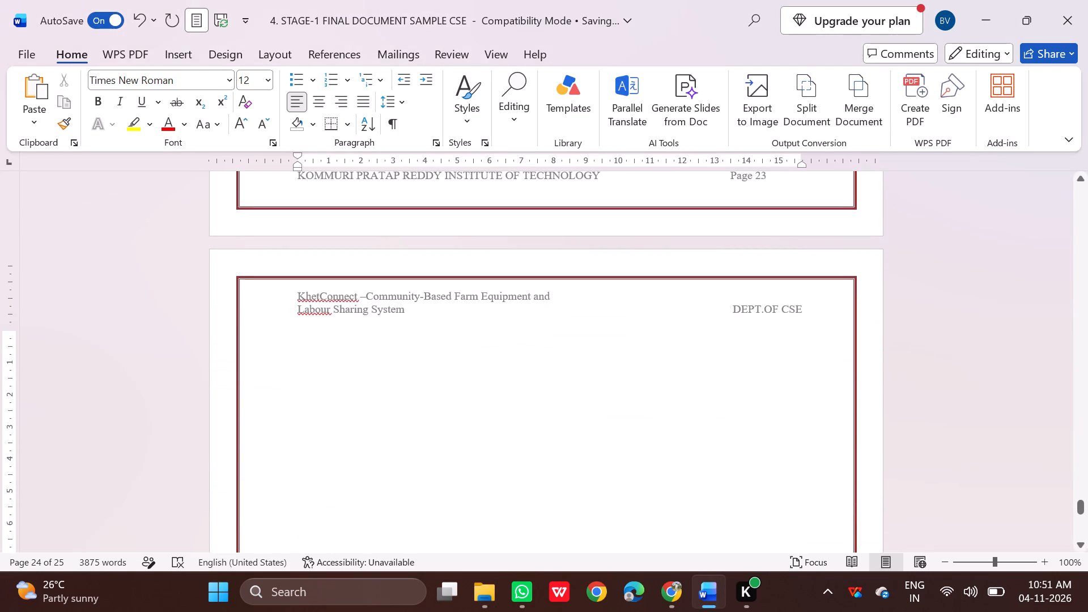
key("BackSpace")
key("ctrl+v")
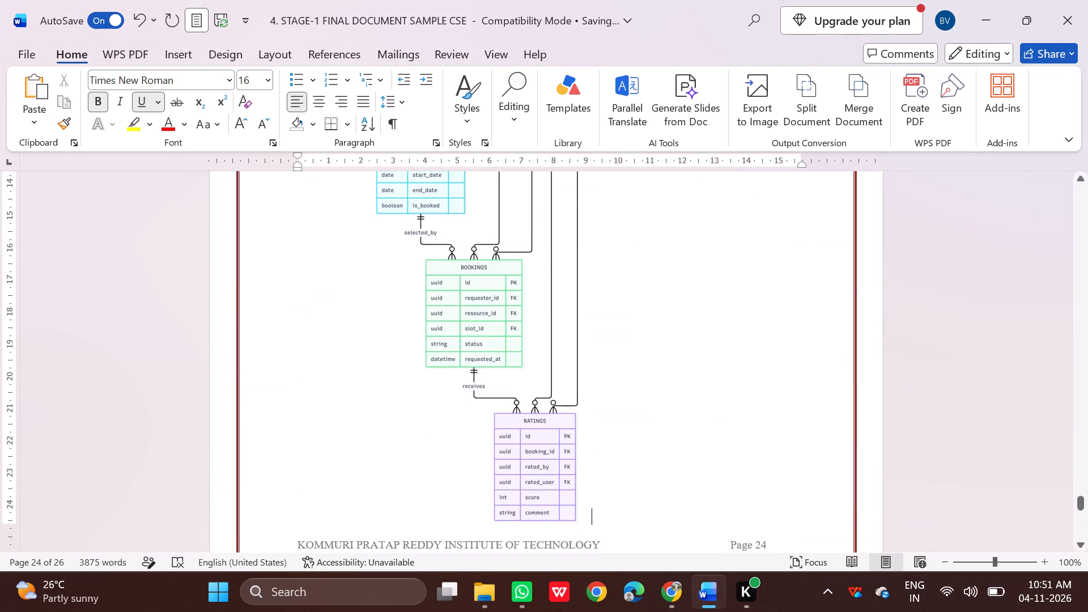
Centre the new entity relationship diagram picture horizontally on its page.
left_click(517, 324)
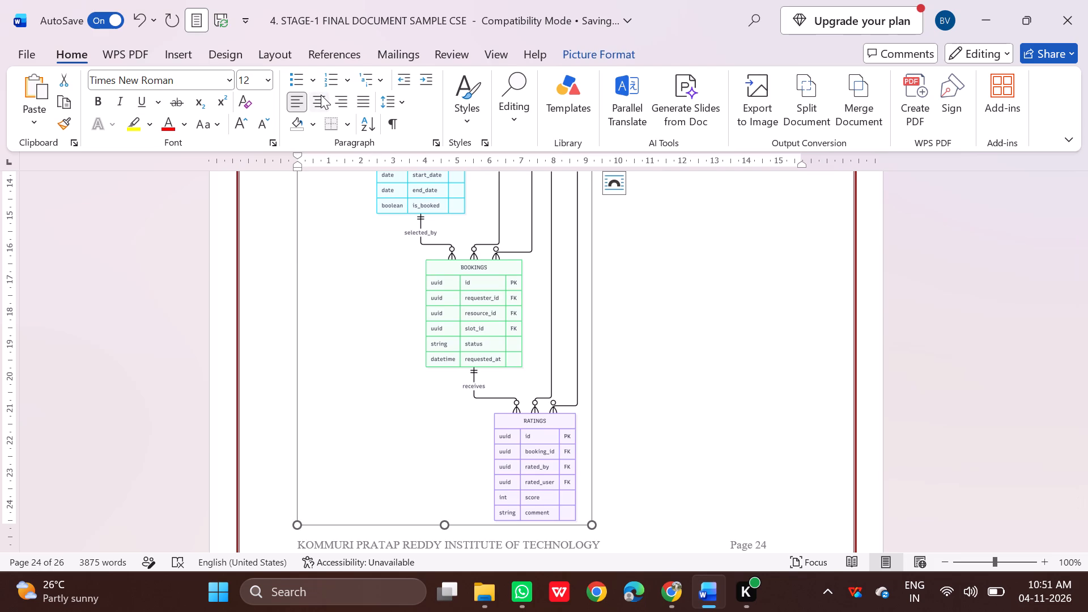
left_click(321, 95)
left_click(432, 318)
scroll(432, 318, "up", 1)
left_click(722, 348)
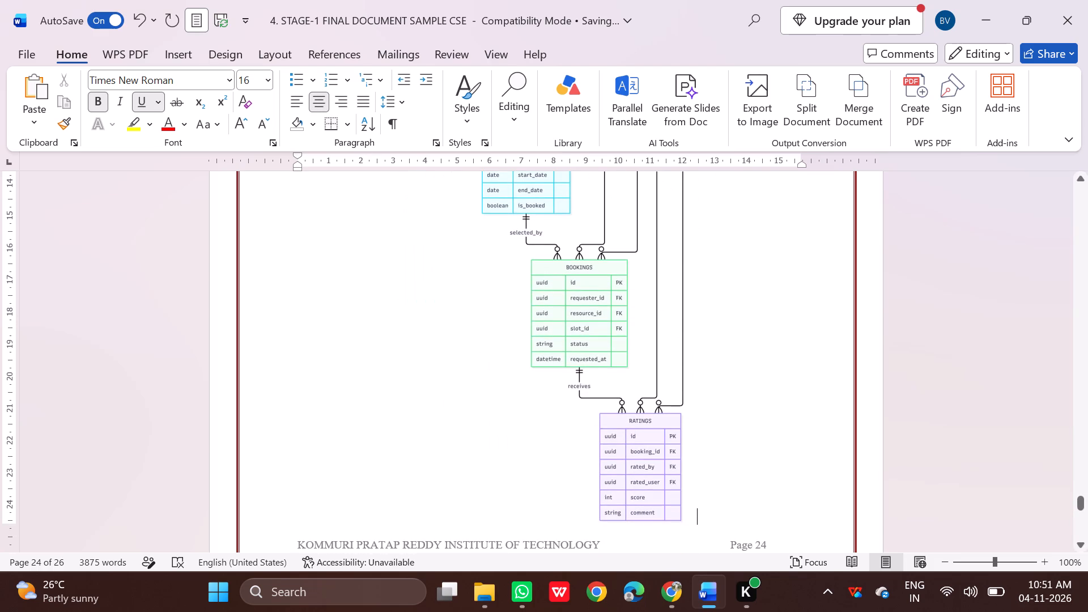
Look back through the document from the new diagrams to the introduction, examining the layout of the opening pages.
scroll(822, 343, "up", 6)
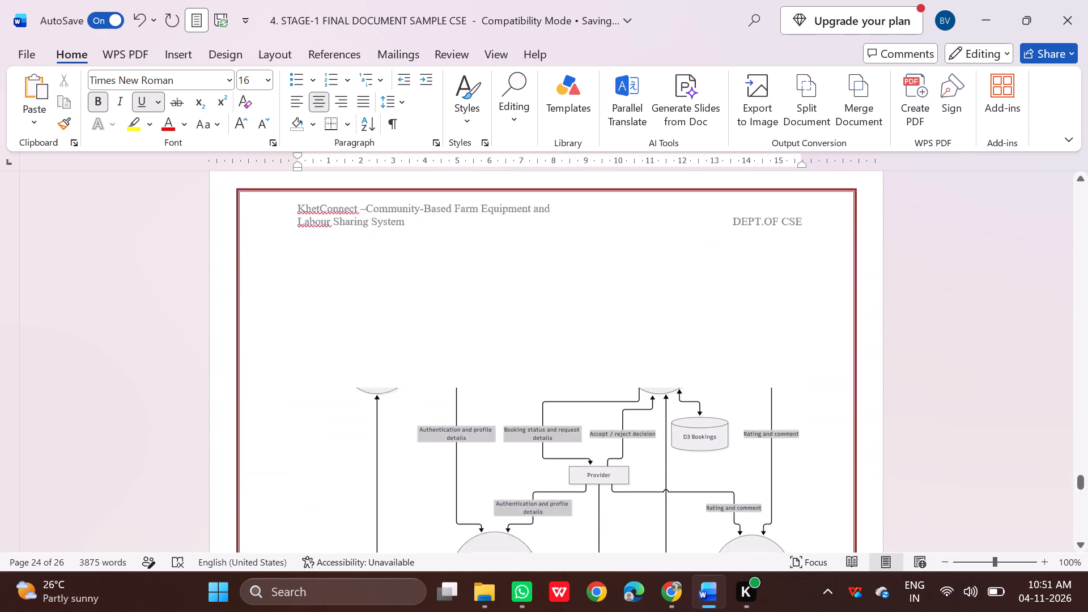
left_click(822, 343)
scroll(822, 343, "up", 20)
scroll(822, 343, "up", 3)
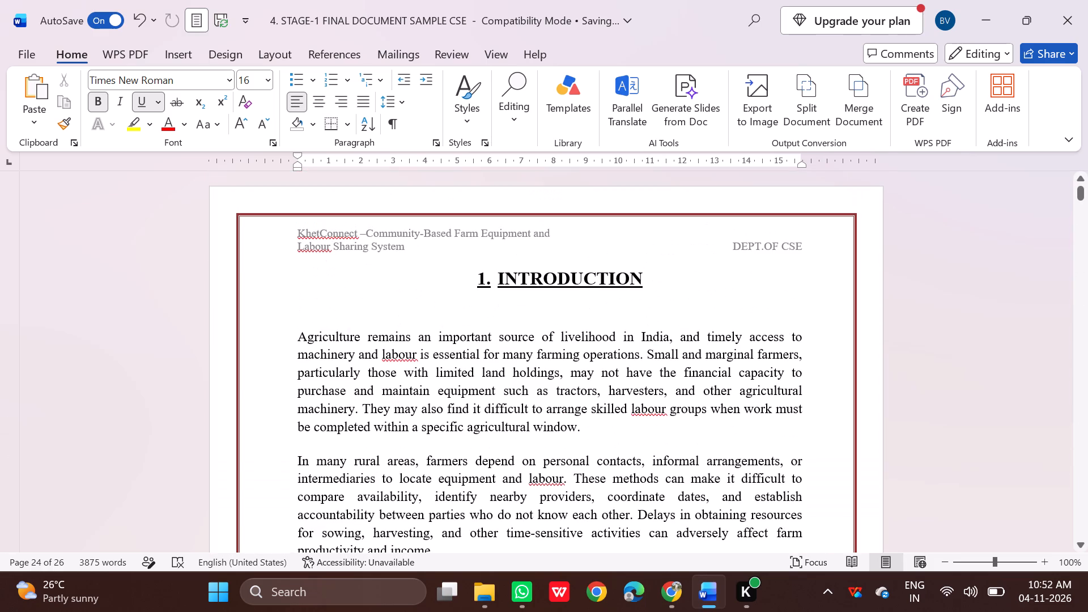
scroll(822, 343, "down", 2)
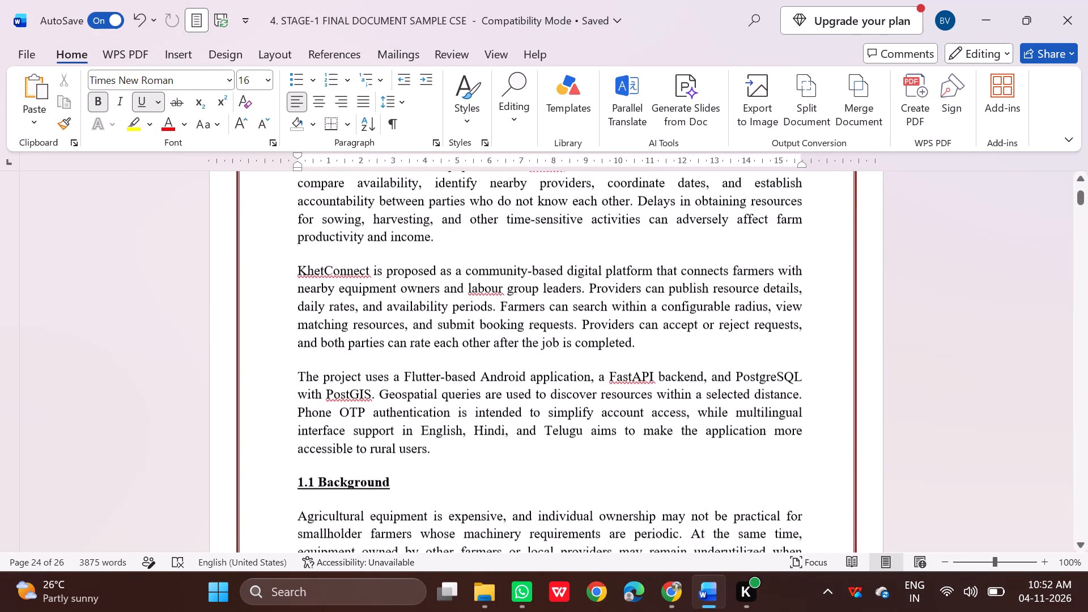
scroll(822, 343, "down", 2)
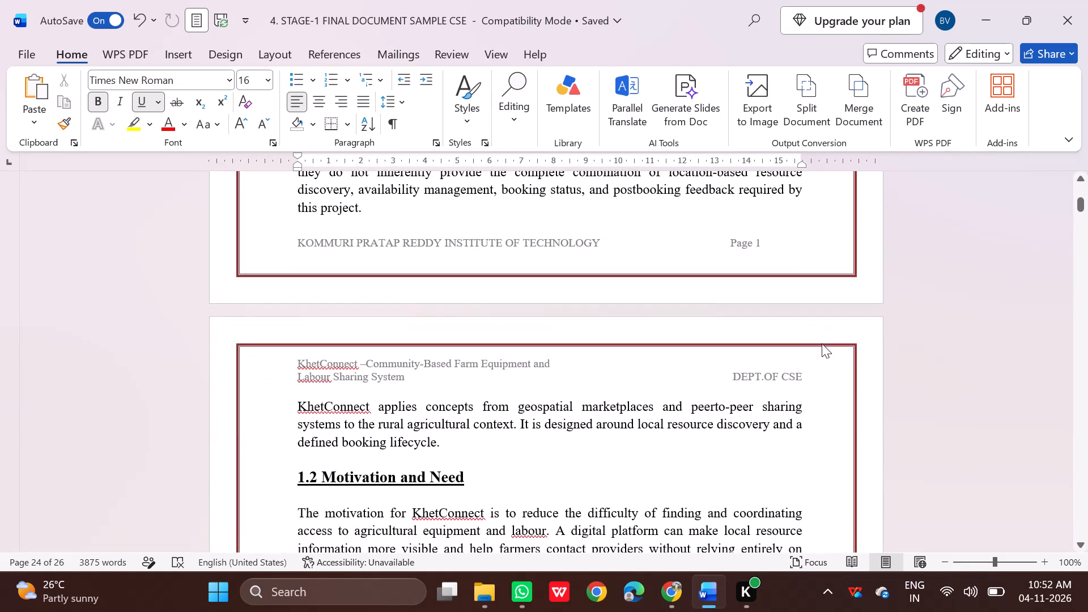
scroll(822, 343, "up", 2)
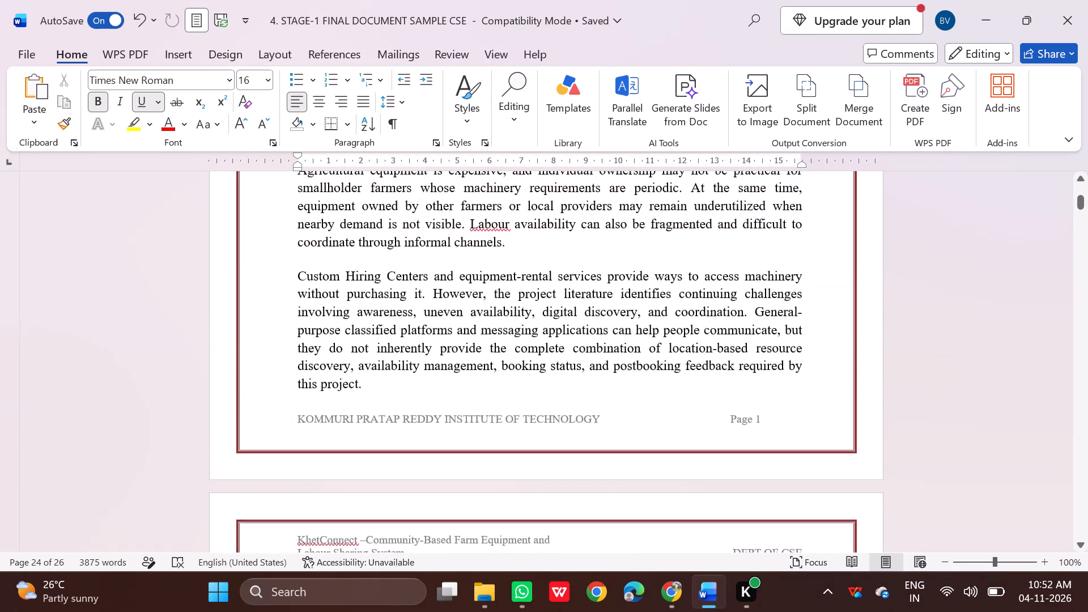
scroll(822, 343, "up", 3)
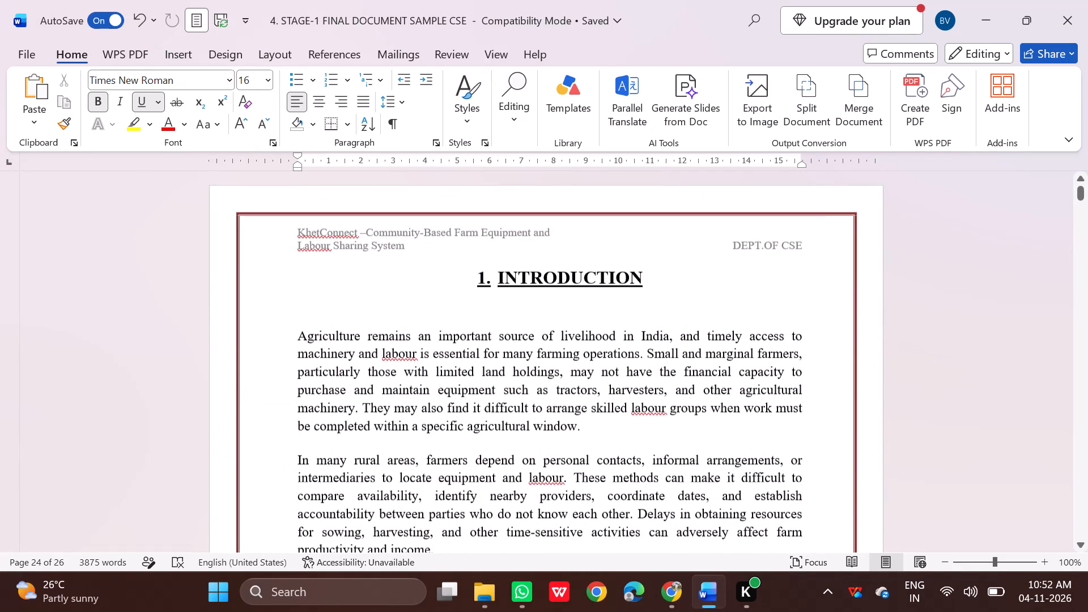
Open the page header above the introduction for editing.
double_click(766, 234)
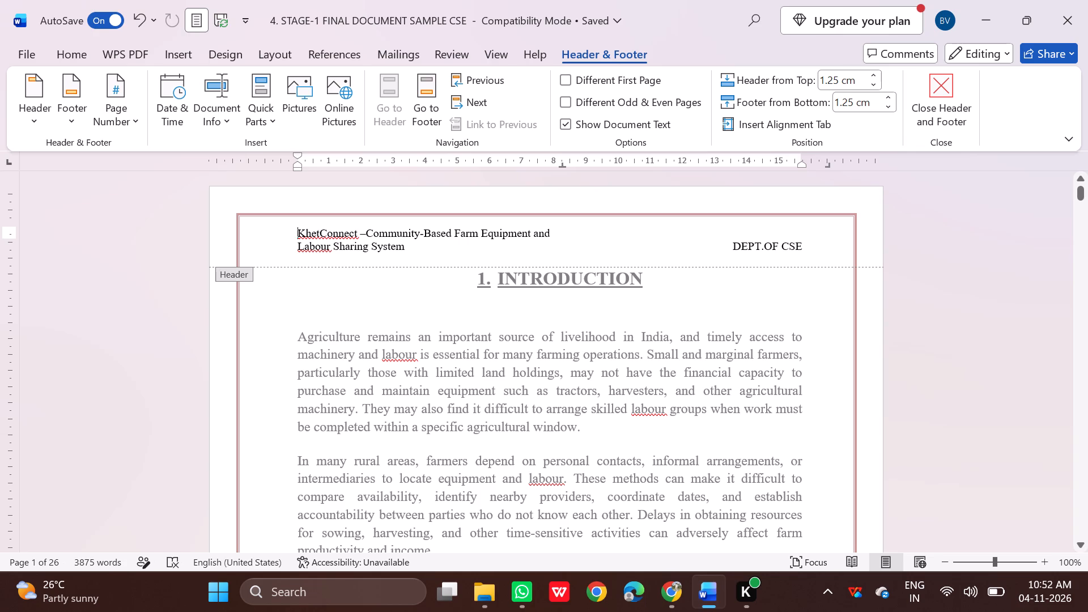
left_click(74, 45)
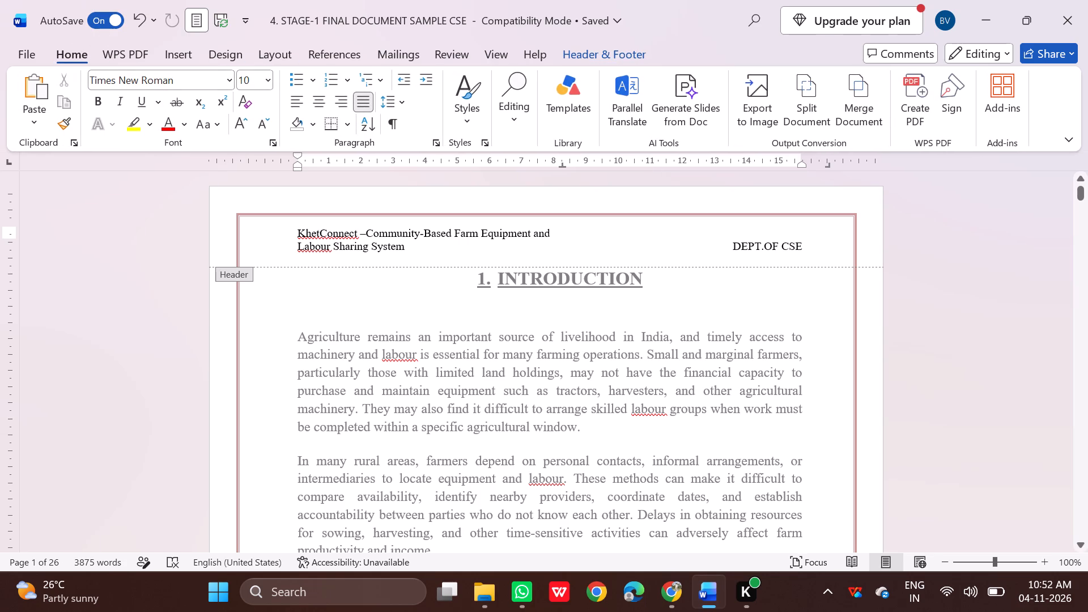
left_click(783, 230)
left_click(734, 240)
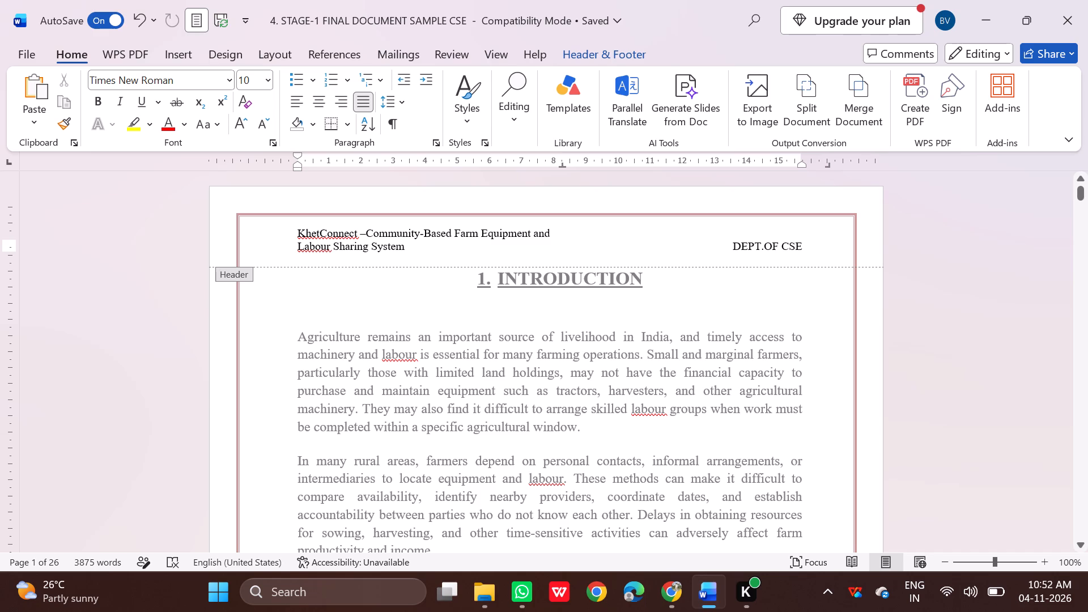
left_click(801, 241)
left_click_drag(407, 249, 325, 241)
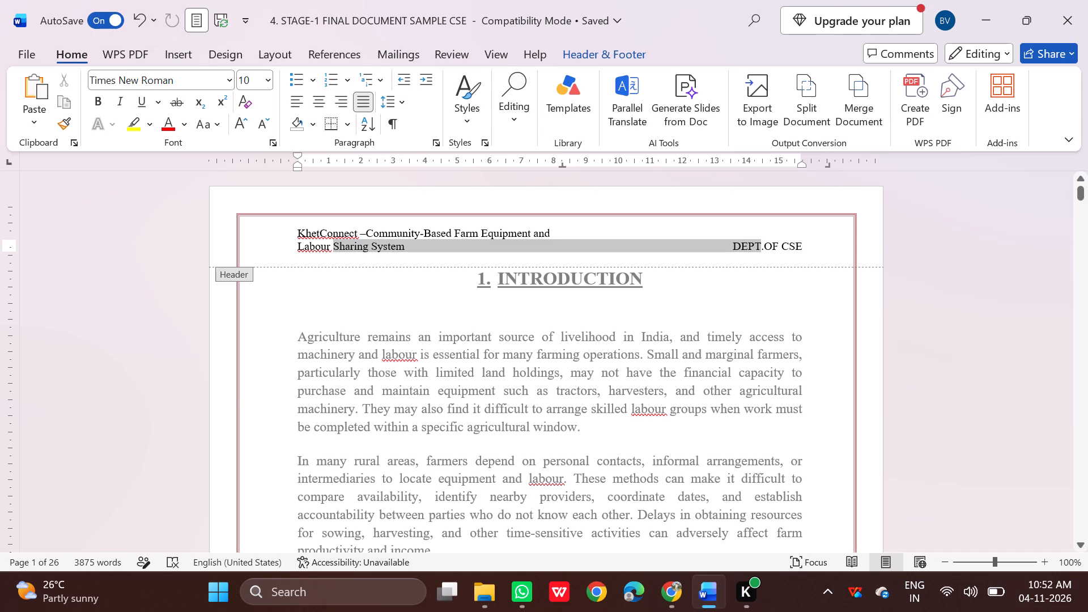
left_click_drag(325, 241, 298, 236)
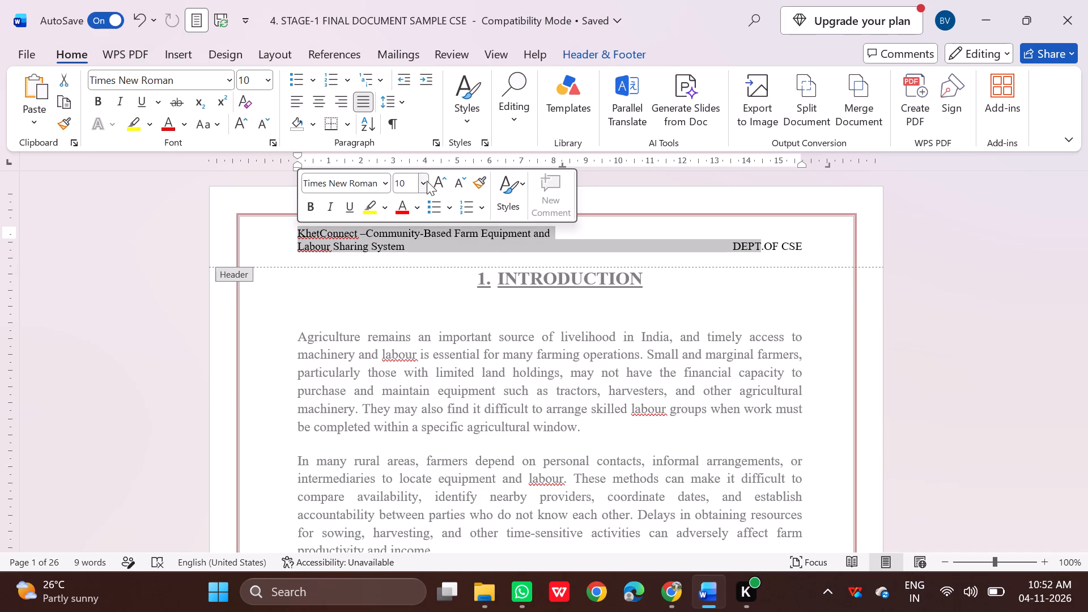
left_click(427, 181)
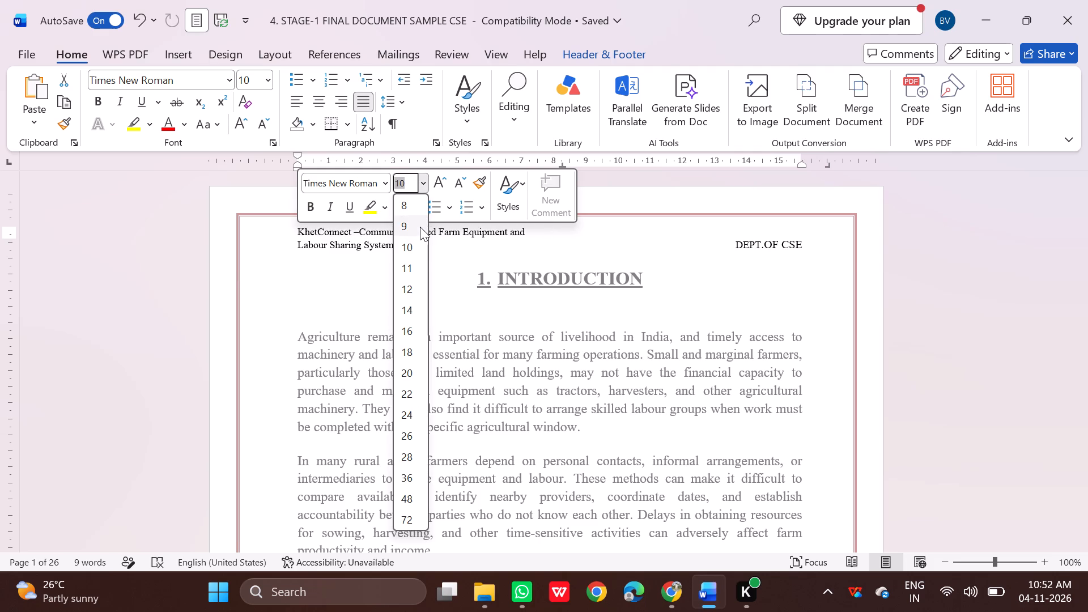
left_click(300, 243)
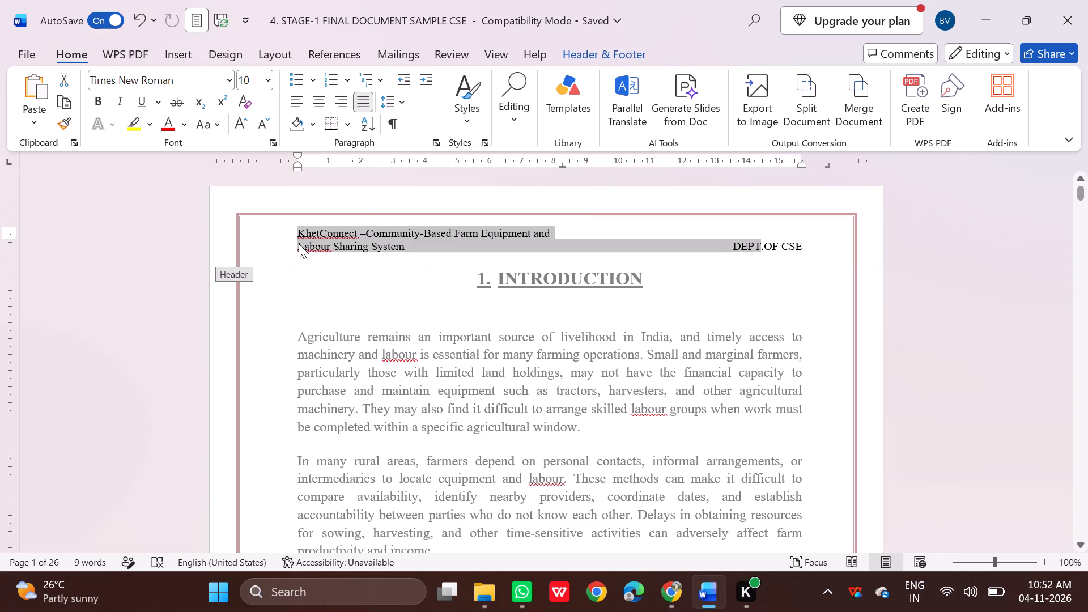
Join the two-line project title in the header into one line, with a space between "and" and "Labour".
left_click(299, 244)
key("BackSpace")
key("space")
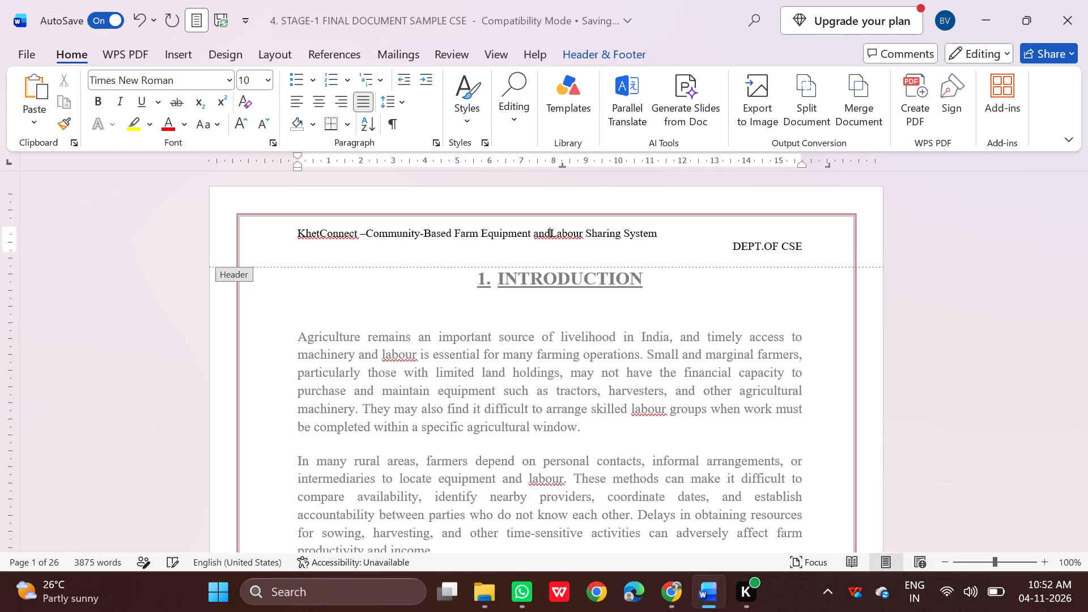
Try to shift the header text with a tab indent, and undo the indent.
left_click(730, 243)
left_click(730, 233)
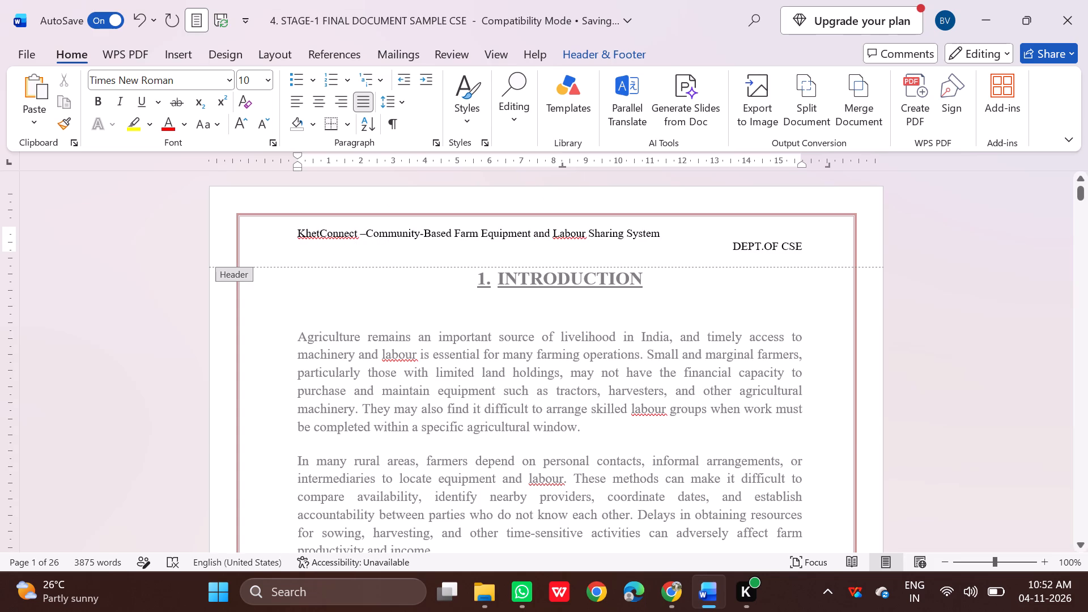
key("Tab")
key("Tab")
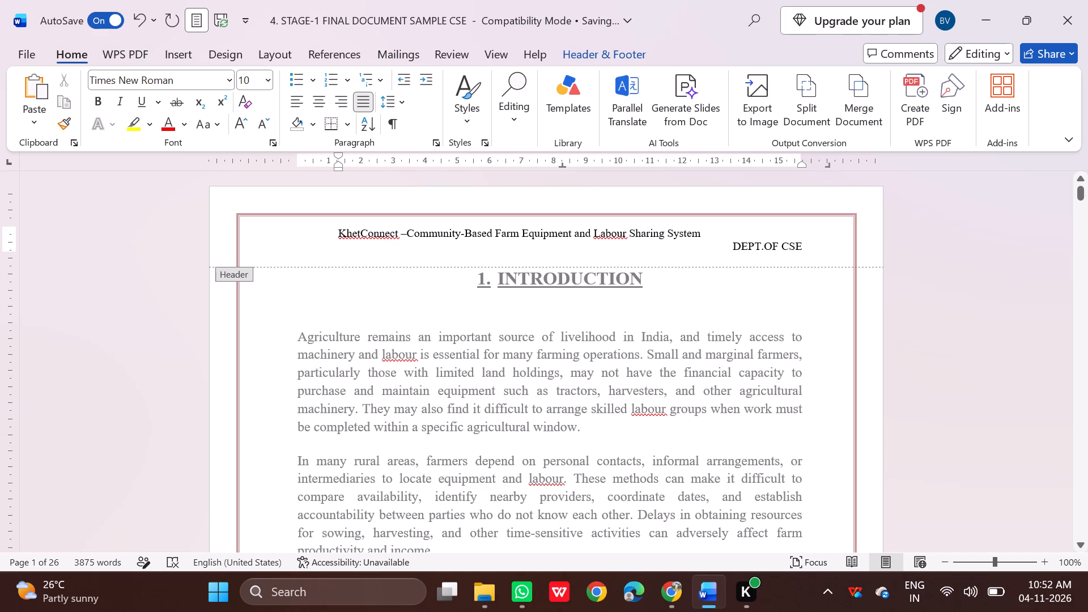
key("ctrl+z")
Remove the surplus spacing before DEPT.OF CSE so it sits on the same header line as the project title.
left_click(731, 243)
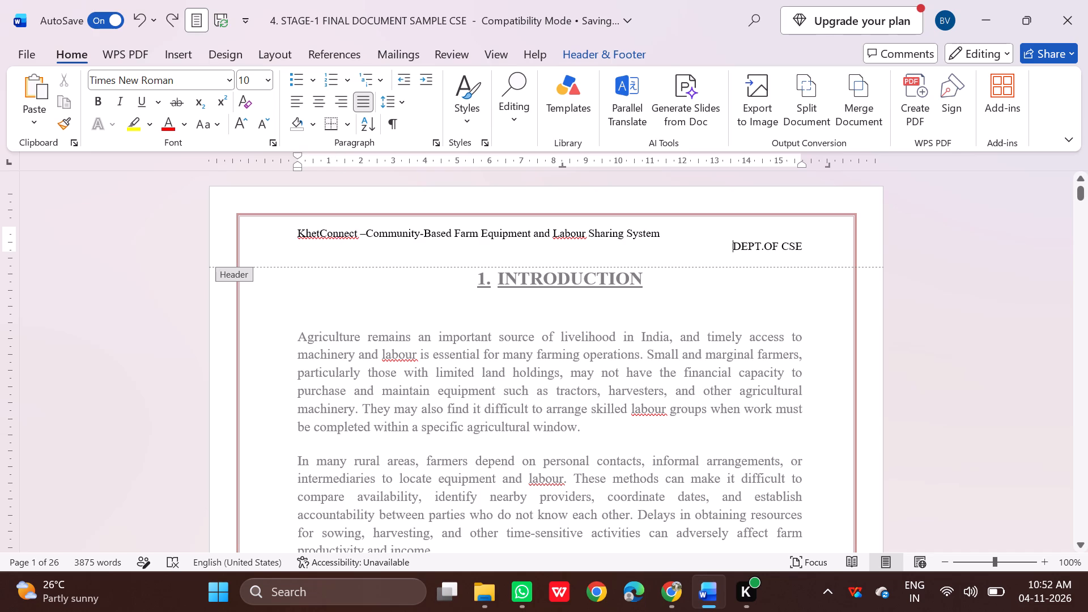
key("BackSpace")
key("BackSpace")
key("BackSpace")
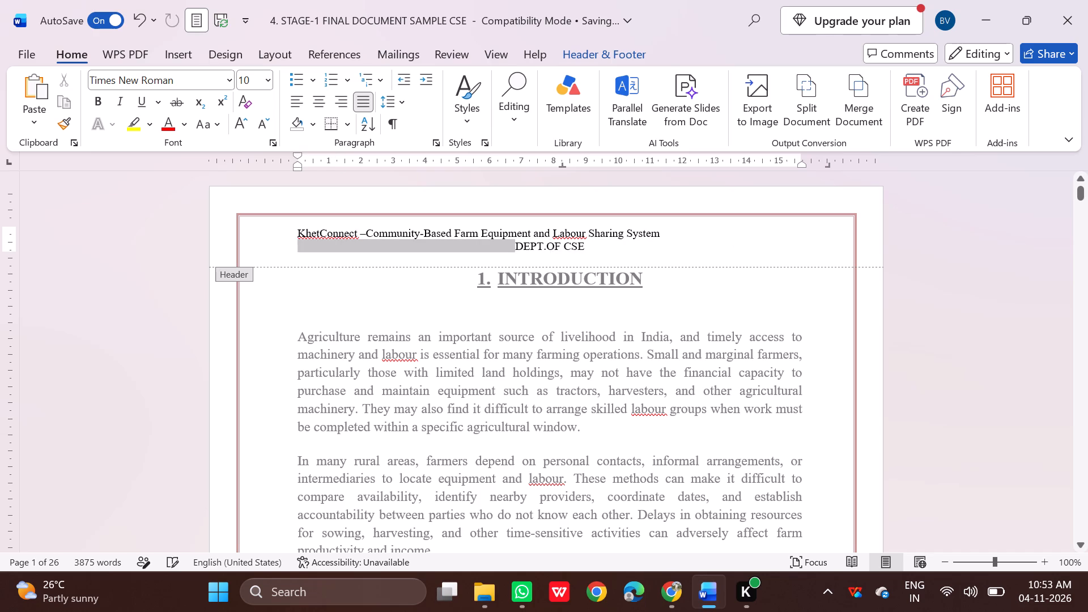
key("BackSpace")
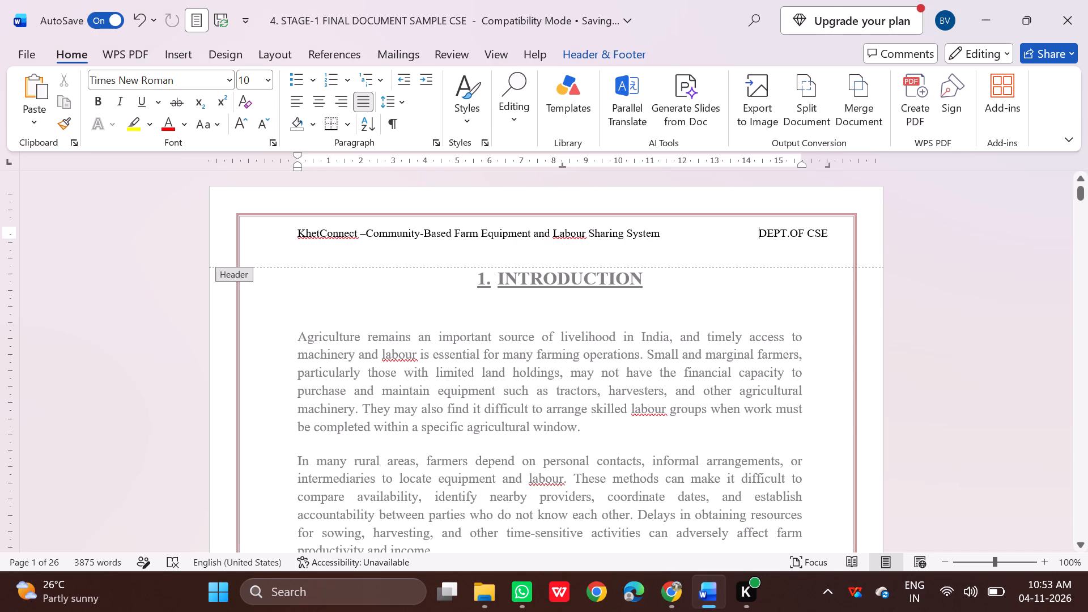
Reduce the KhetConnect project title in the header to font size 8, leaving DEPT.OF CSE out of the change.
left_click(652, 235)
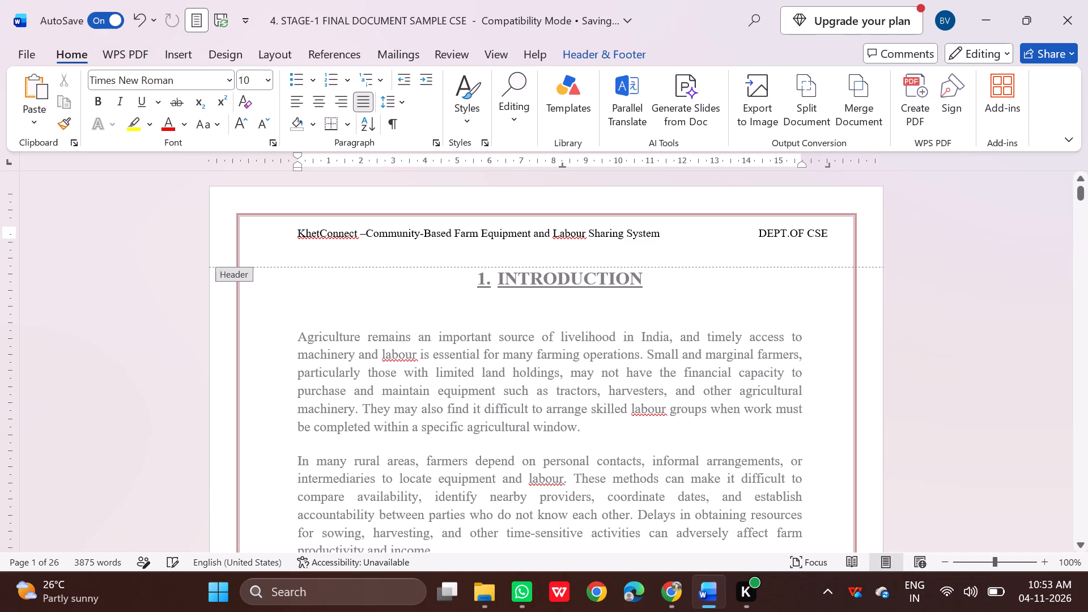
left_click(670, 235)
left_click_drag(670, 235, 304, 232)
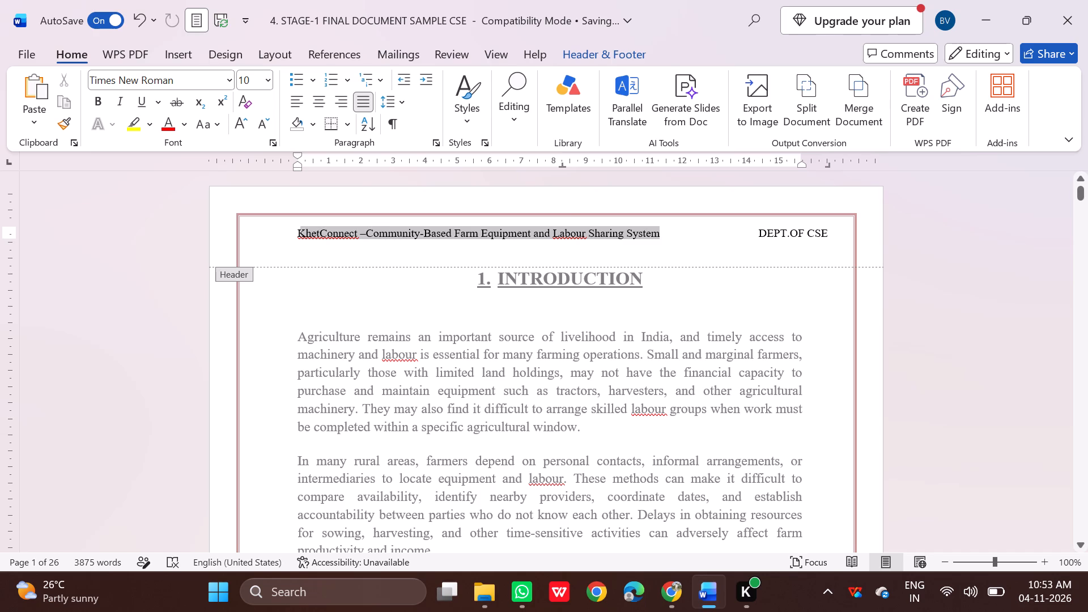
left_click_drag(304, 232, 287, 233)
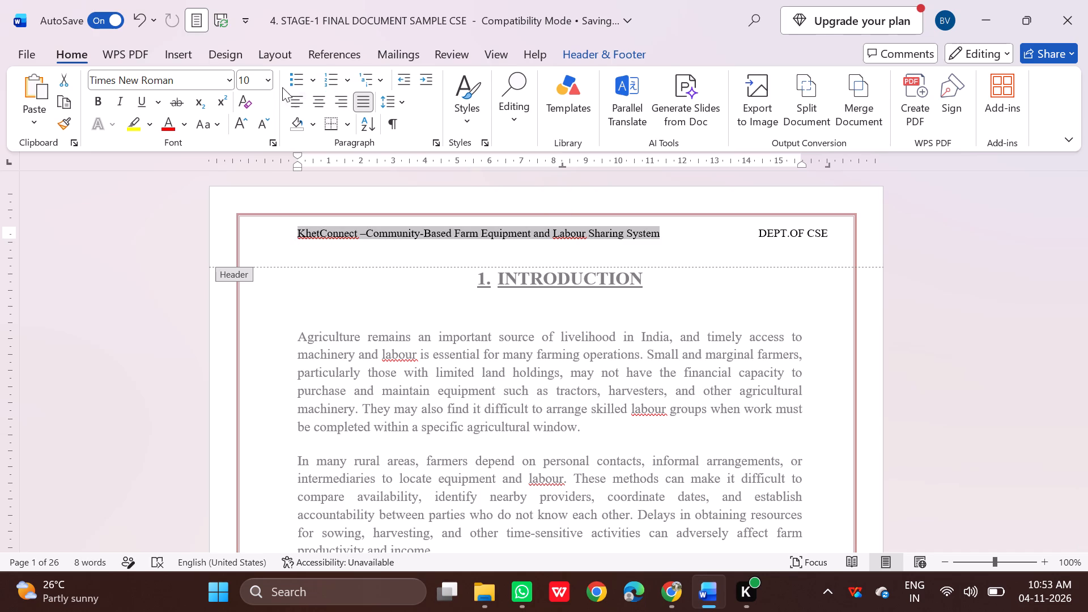
left_click(256, 82)
key("ctrl+shift+comma")
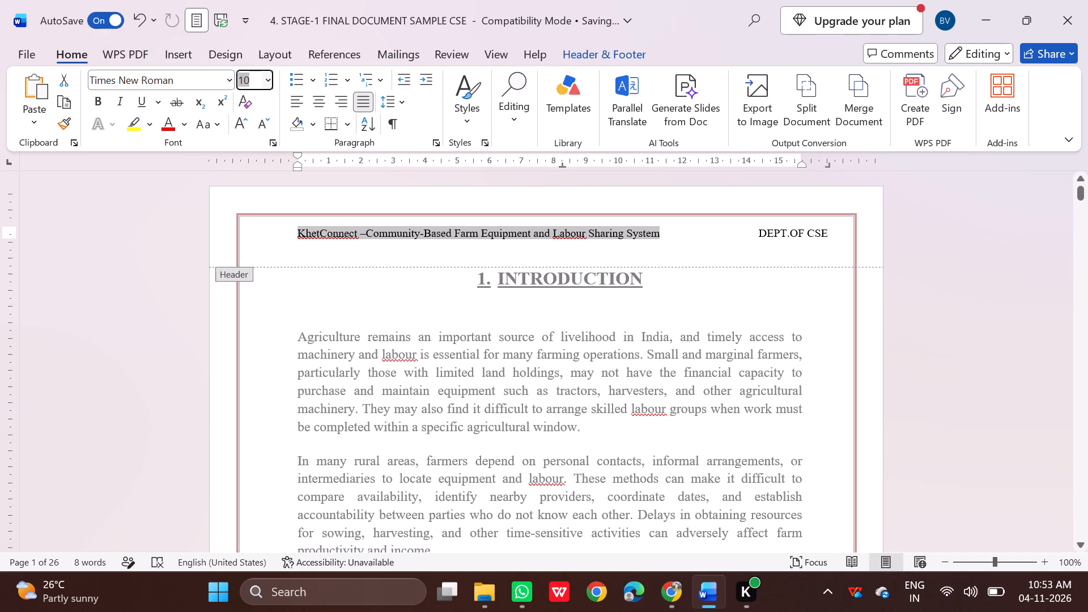
left_click(631, 233)
triple_click(652, 233)
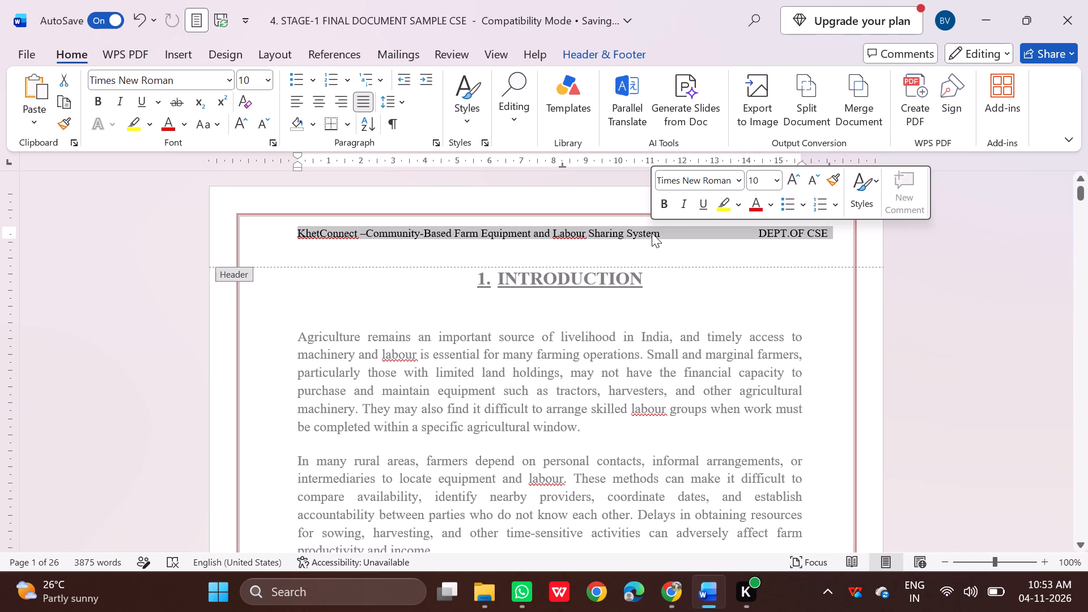
left_click(681, 237)
left_click_drag(658, 235, 435, 227)
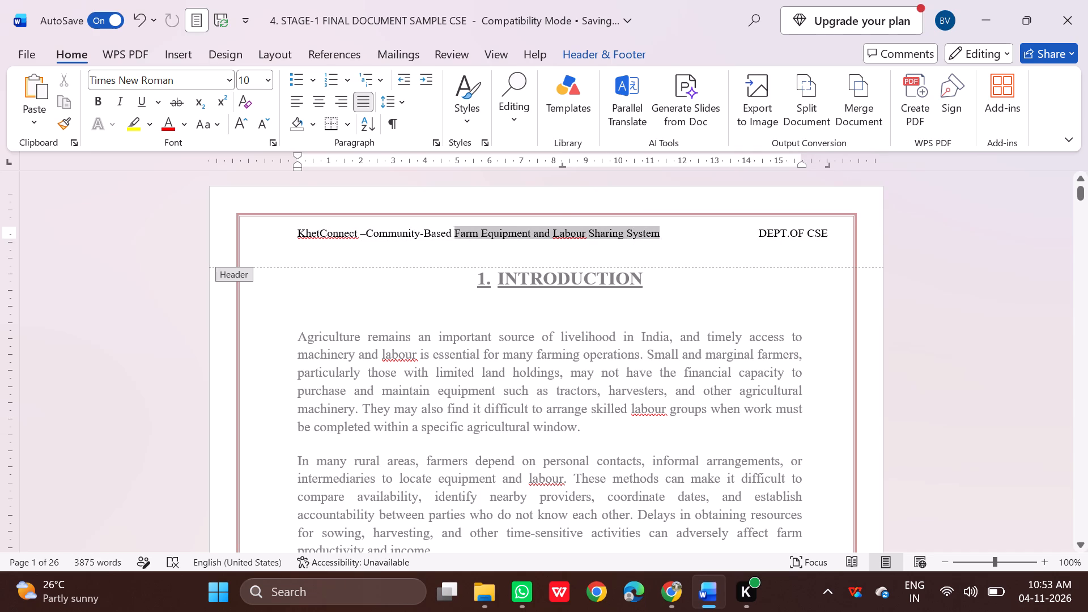
left_click_drag(435, 227, 283, 229)
key("ctrl+shift+comma")
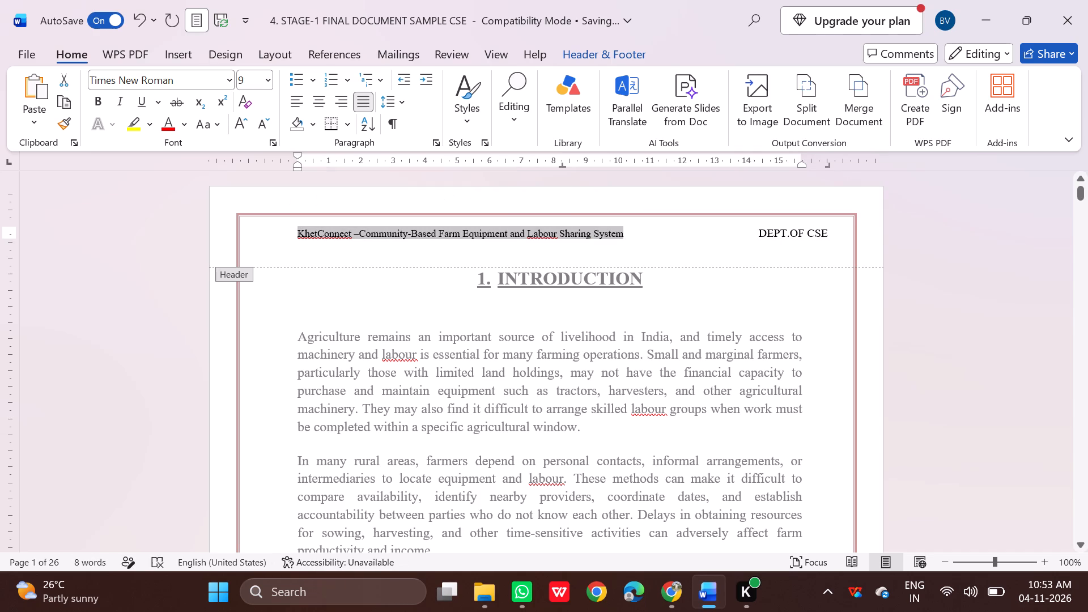
key("ctrl+shift+comma")
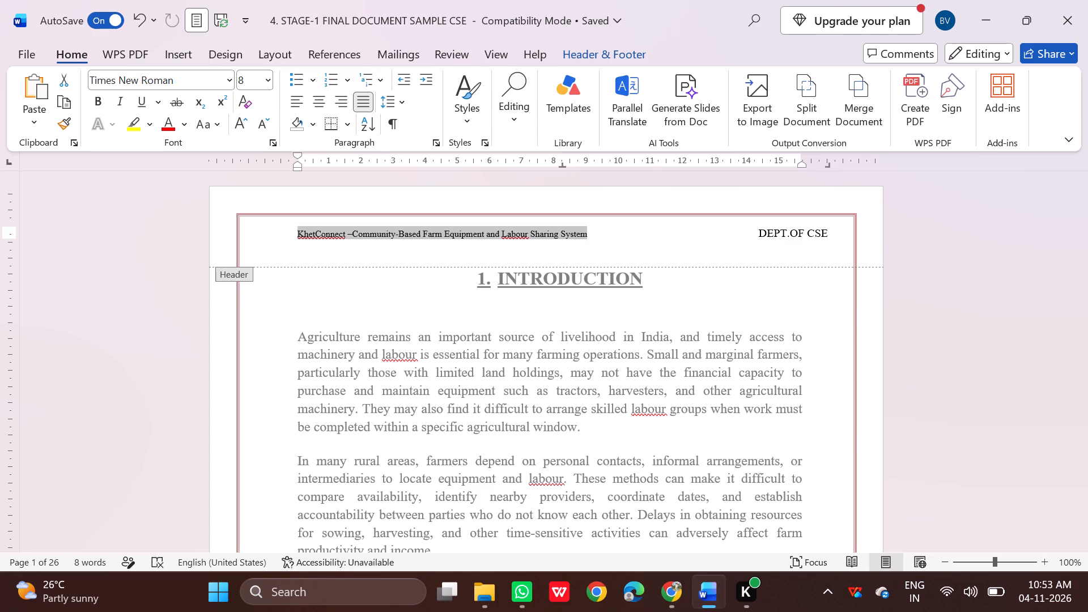
Place the text cursor directly before DEPT.OF CSE in the header.
key("Right")
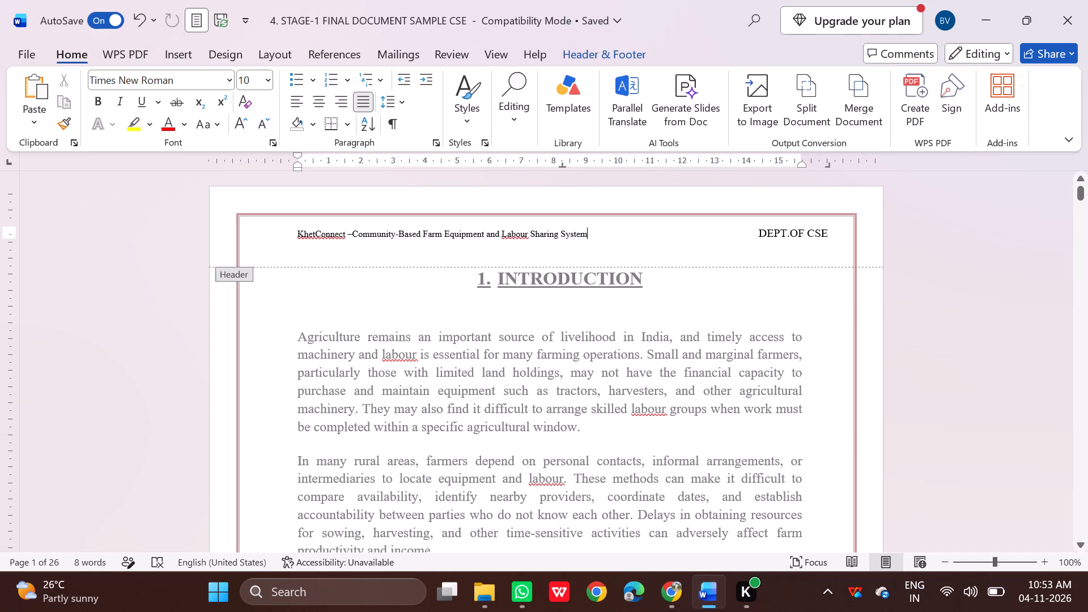
key("Right")
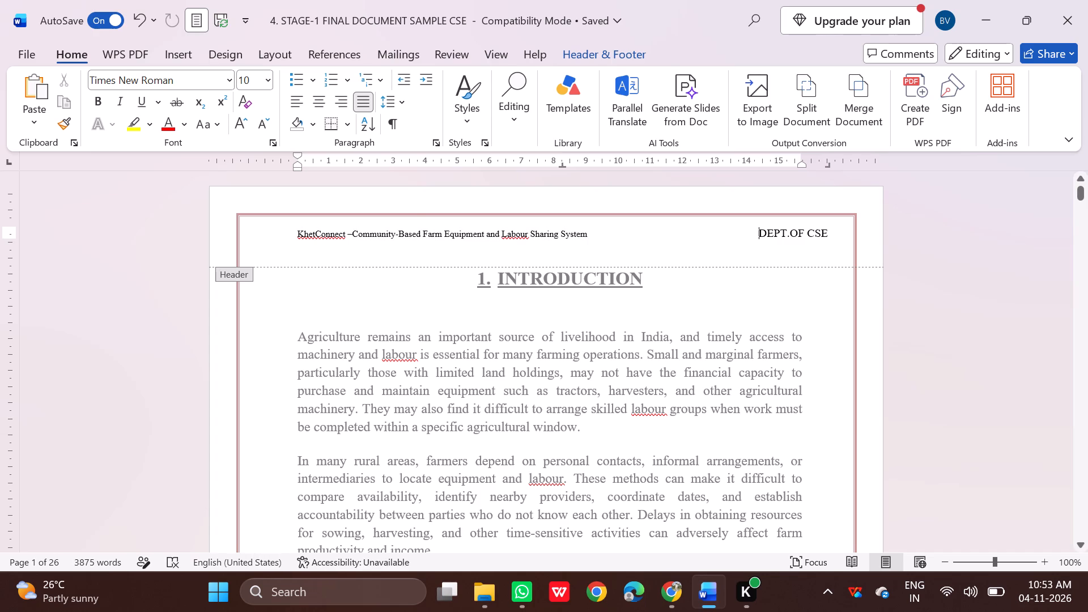
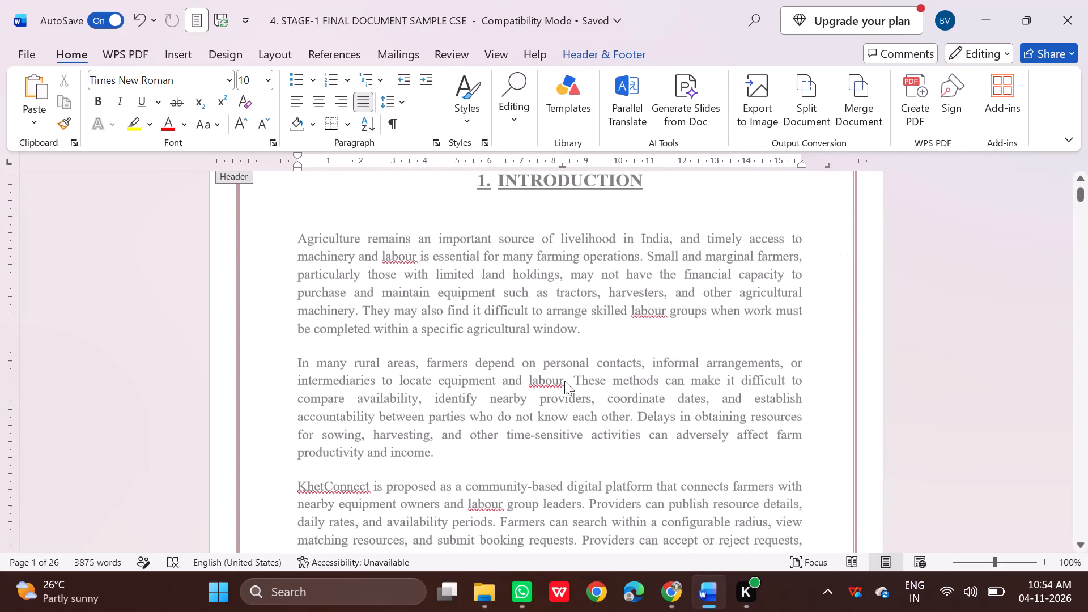
Increase the KhetConnect project title in the header to font size 9, leaving DEPT.OF CSE out of the selection.
scroll(564, 381, "up", 1)
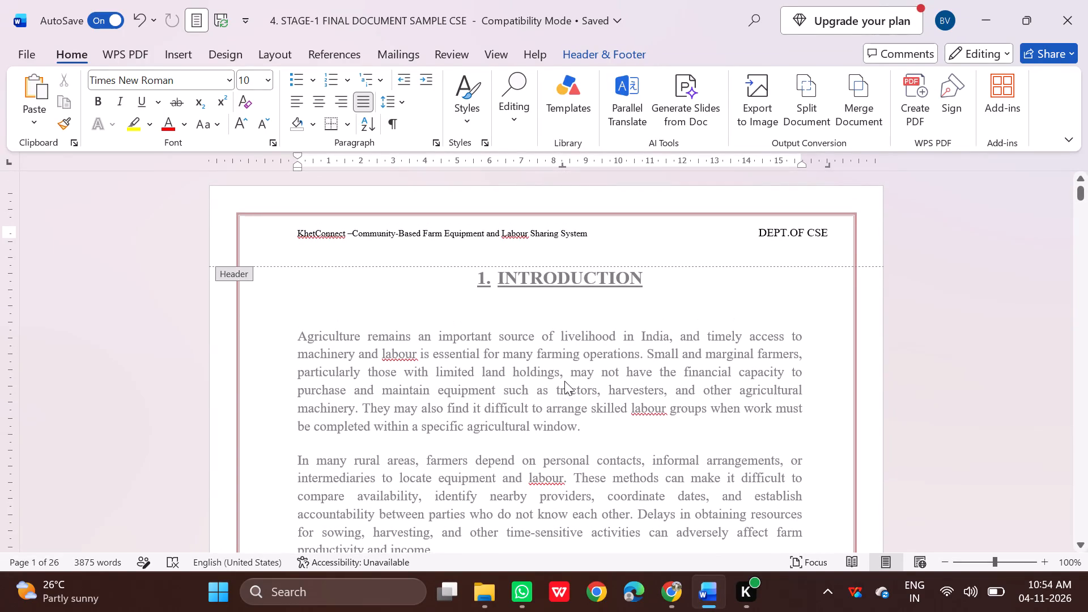
left_click(557, 231)
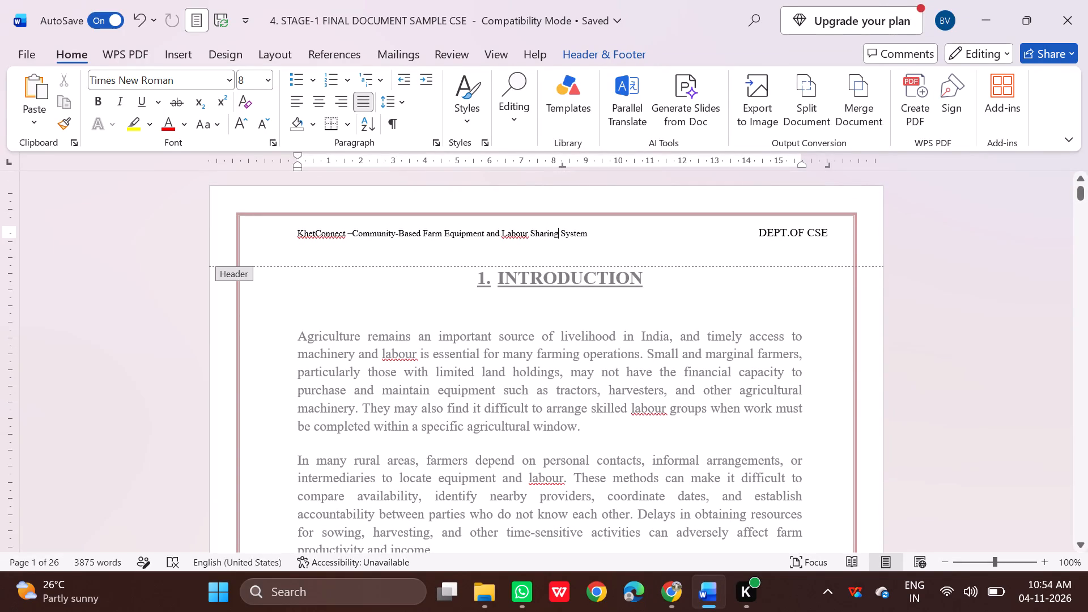
left_click(587, 231)
key("ctrl+shift+Left")
key("ctrl+shift+Left")
key("ctrl+shift+Left")
key("ctrl+shift+Left")
key("ctrl+shift+Left")
key("ctrl+shift+Left")
key("ctrl+shift+Left")
key("ctrl+shift+Left")
key("ctrl+shift+Left")
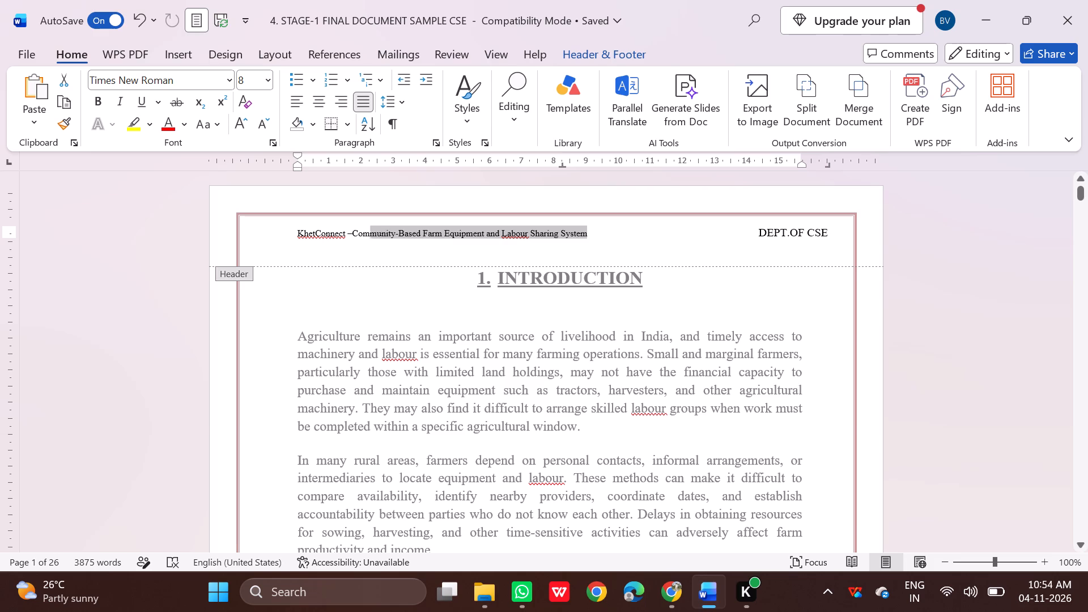
key("ctrl+shift+Left")
key("ctrl+shift+Left")
key("ctrl+shift+Right")
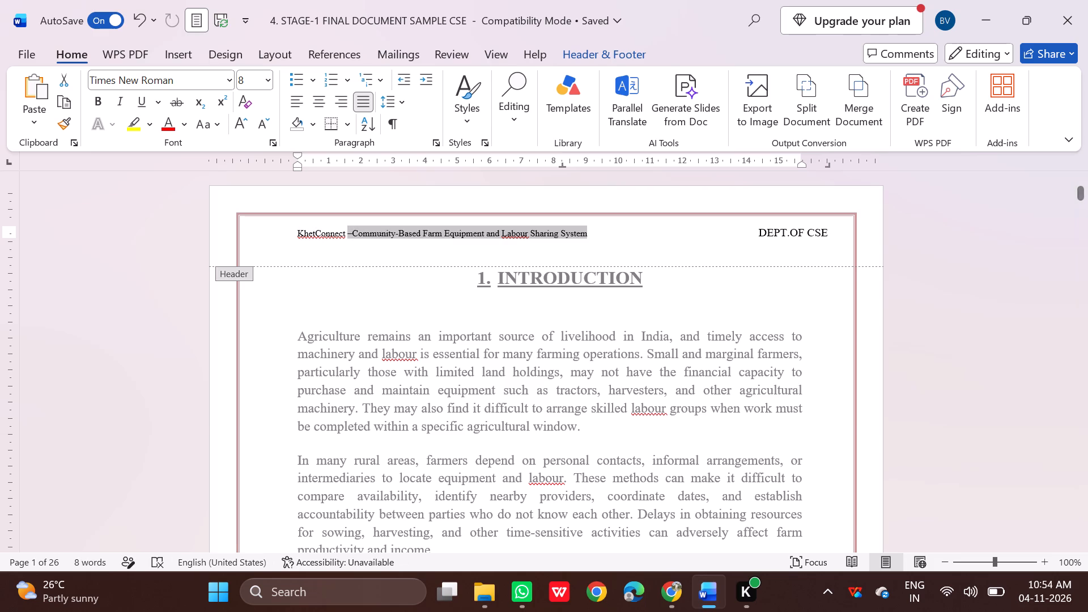
key("ctrl+shift+Left")
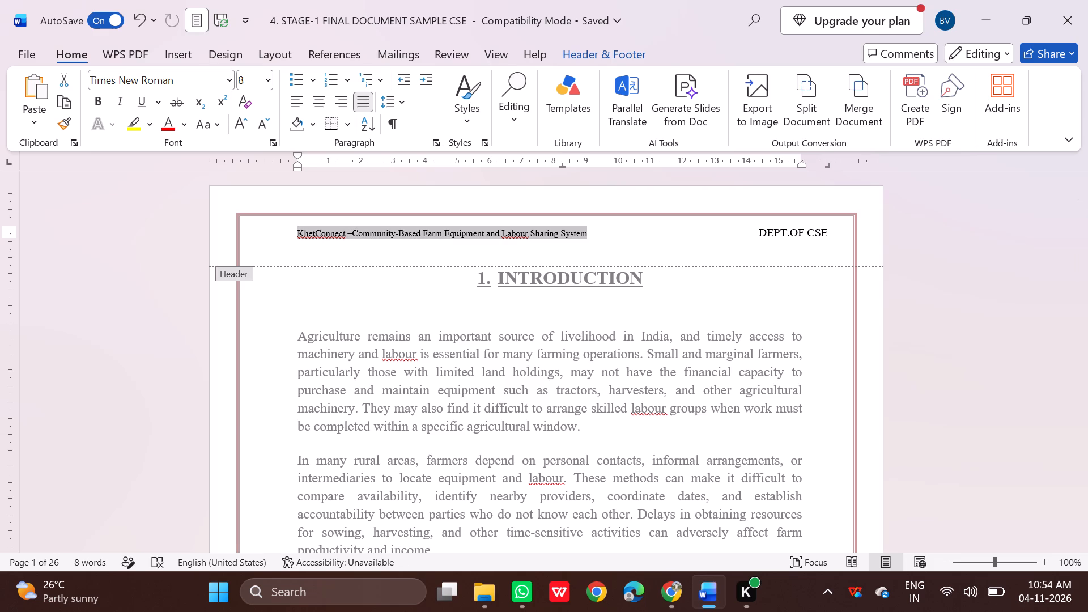
key("alt+shift+period")
key("ctrl+shift+period")
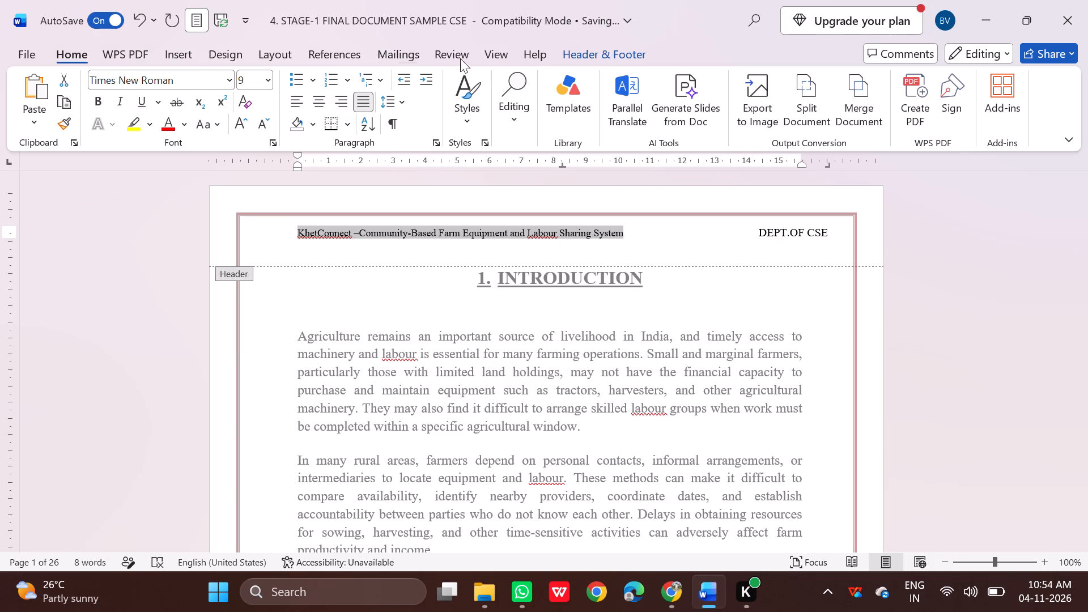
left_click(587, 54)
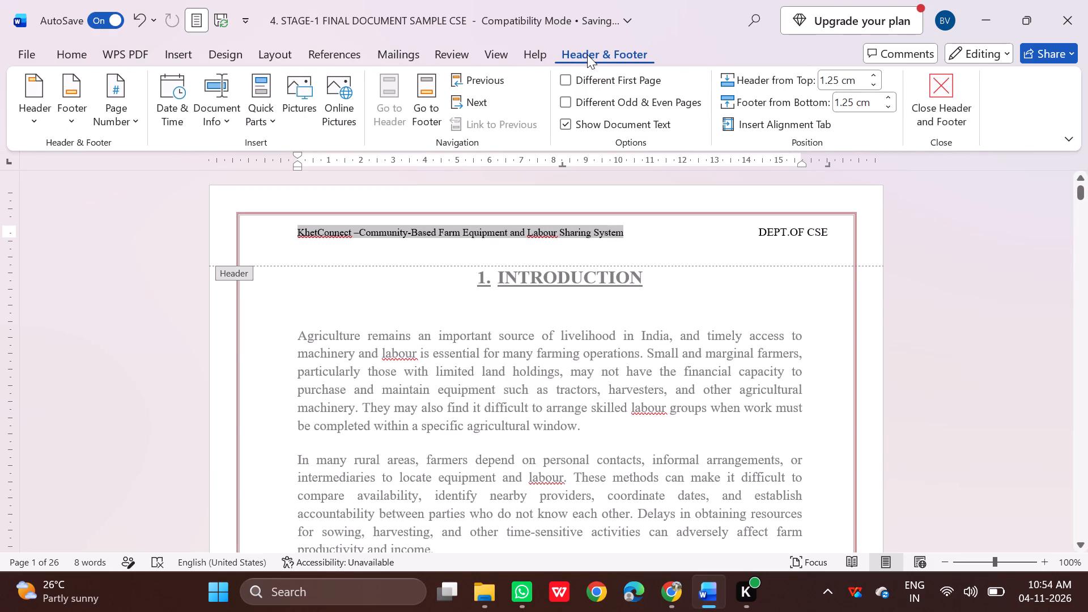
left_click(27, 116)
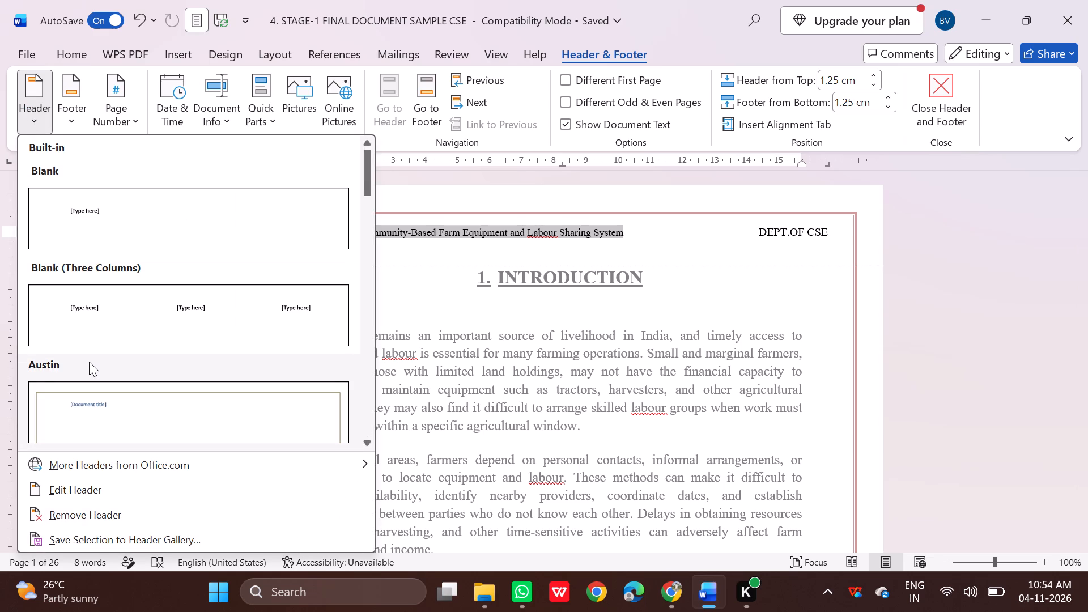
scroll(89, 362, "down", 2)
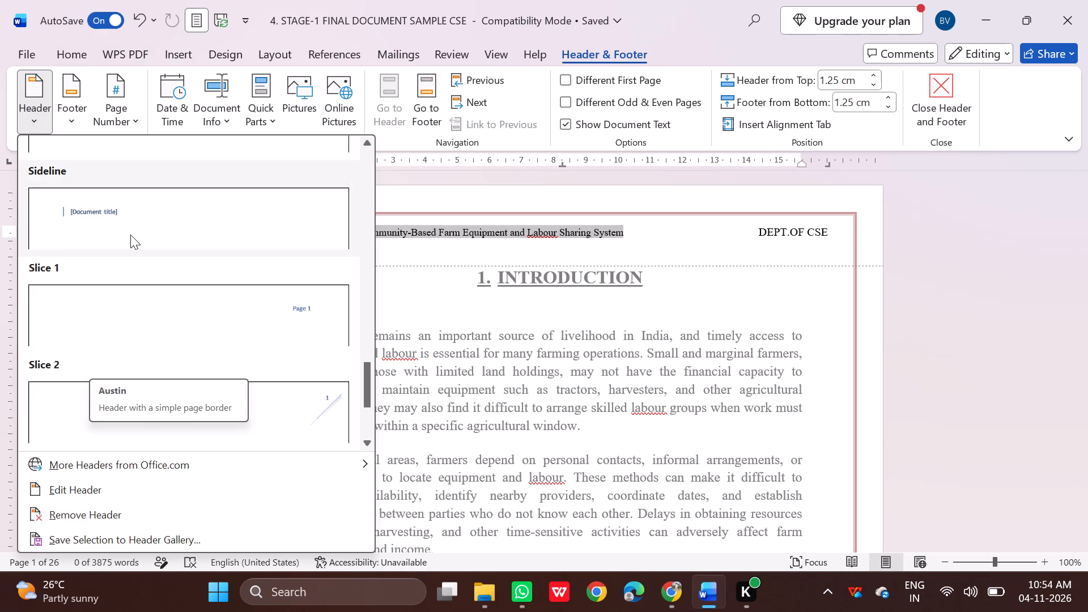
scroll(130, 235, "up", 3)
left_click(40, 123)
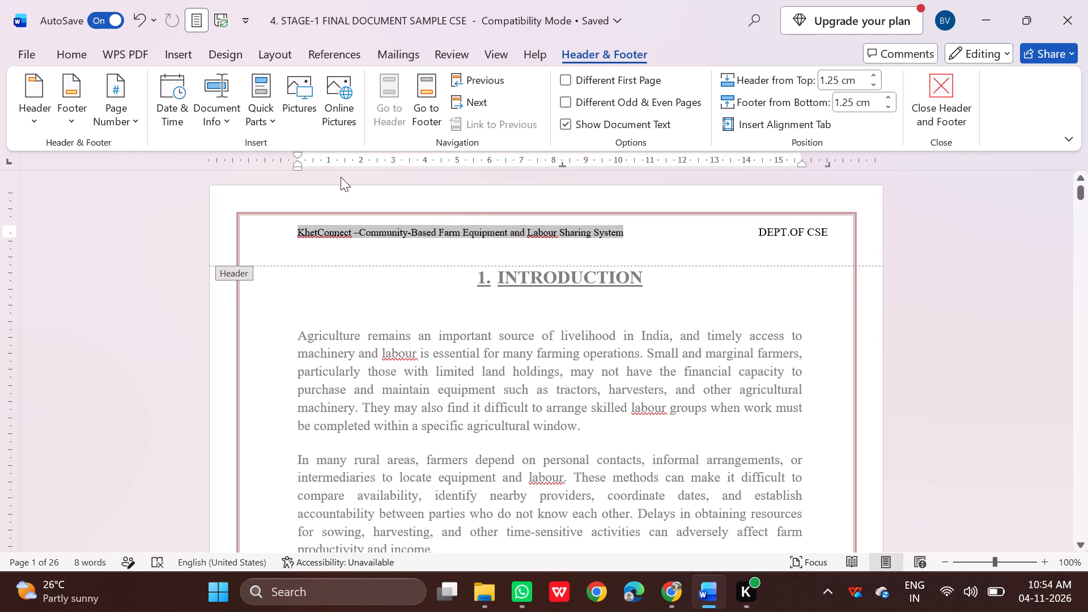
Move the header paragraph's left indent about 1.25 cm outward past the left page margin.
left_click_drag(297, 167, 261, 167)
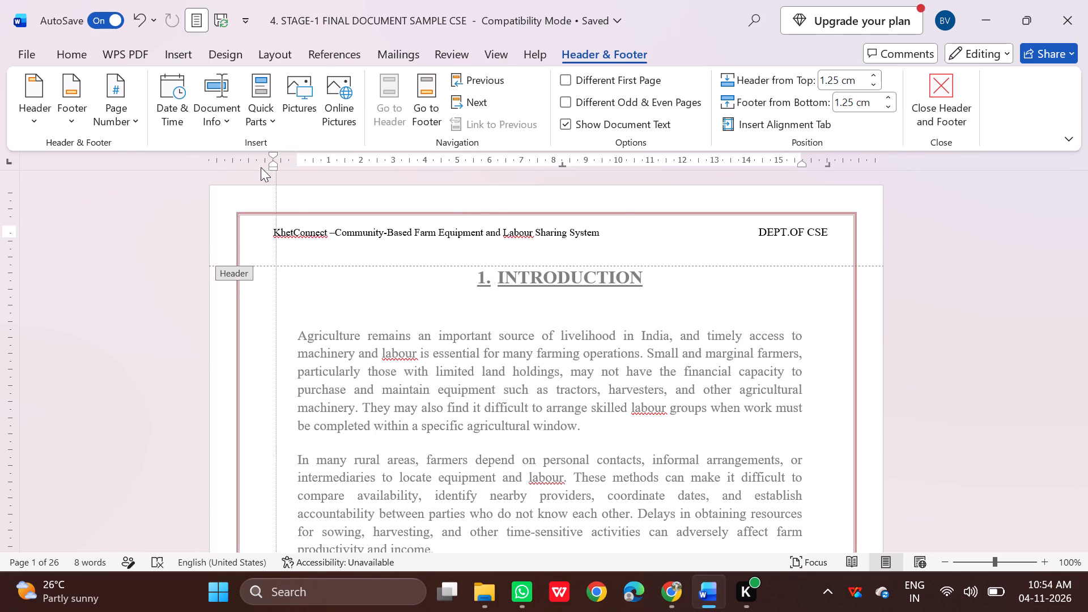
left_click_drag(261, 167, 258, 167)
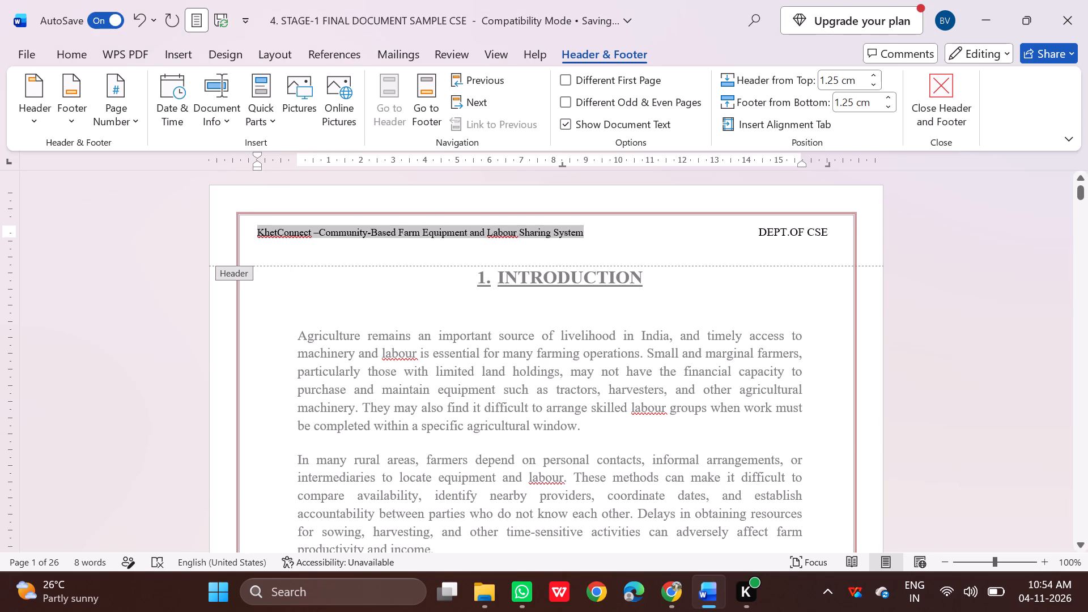
Examine the footer's alignment against the header and survey the header and footer layout across the pages at reduced zoom.
scroll(830, 293, "down", 4)
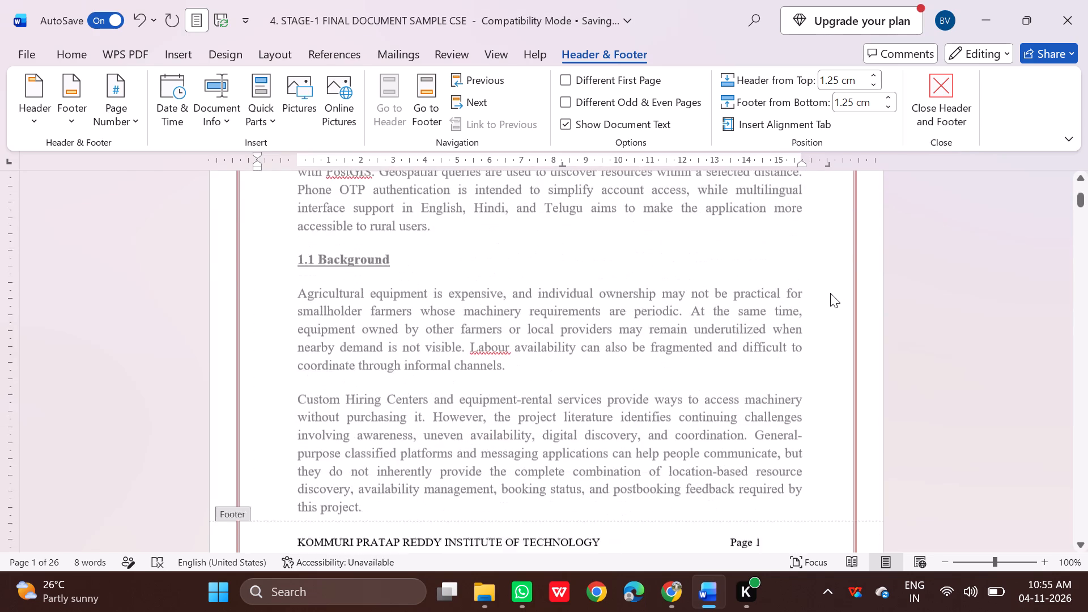
scroll(830, 293, "down", 1)
double_click(307, 427)
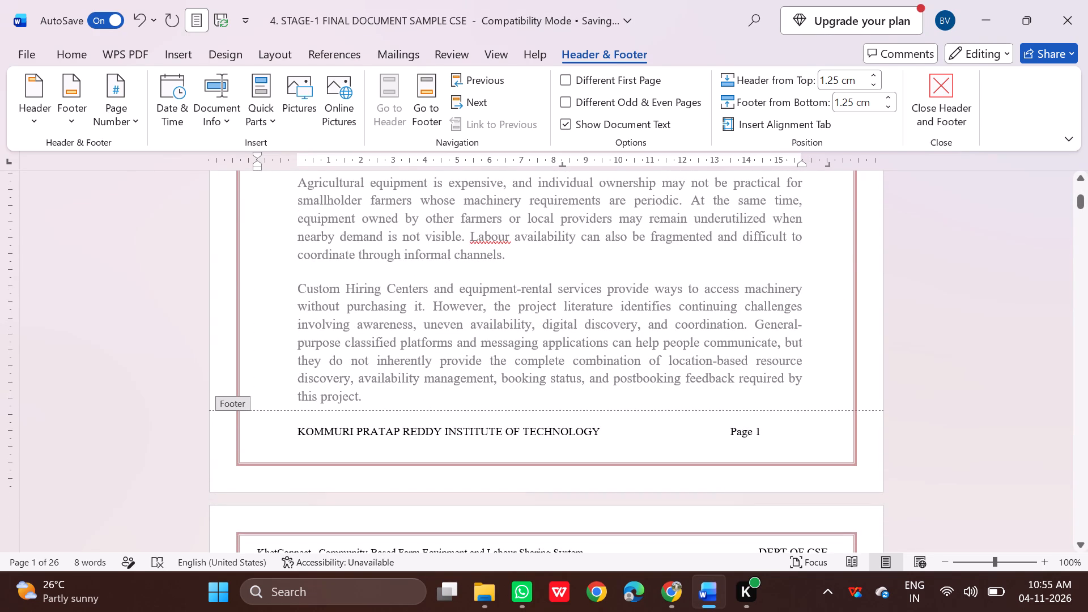
left_click(288, 427)
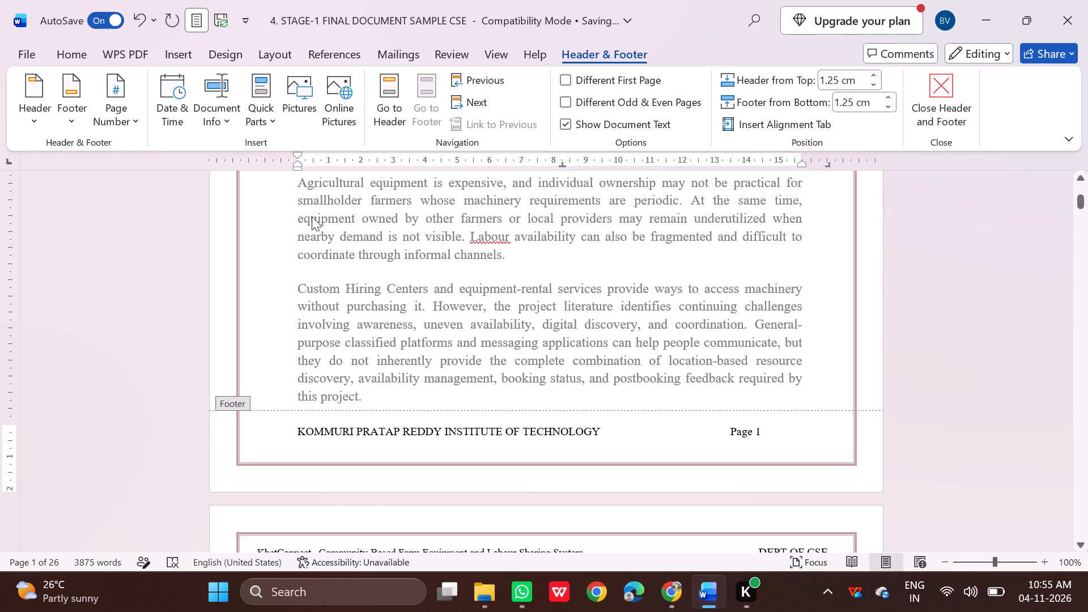
scroll(300, 203, "up", 2)
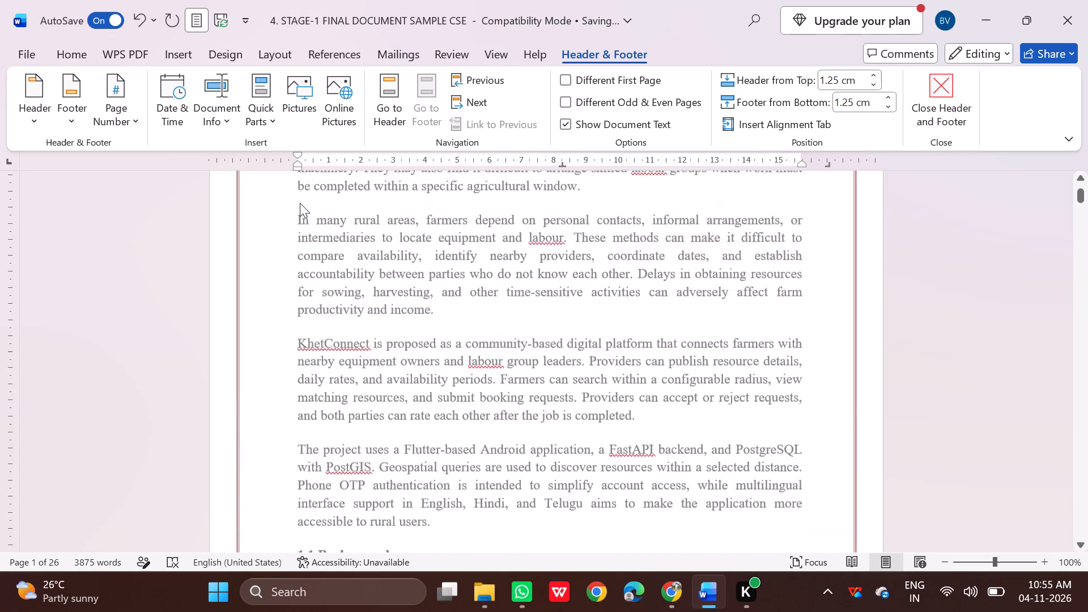
scroll(300, 203, "up", 2)
scroll(300, 203, "down", 4, "ctrl")
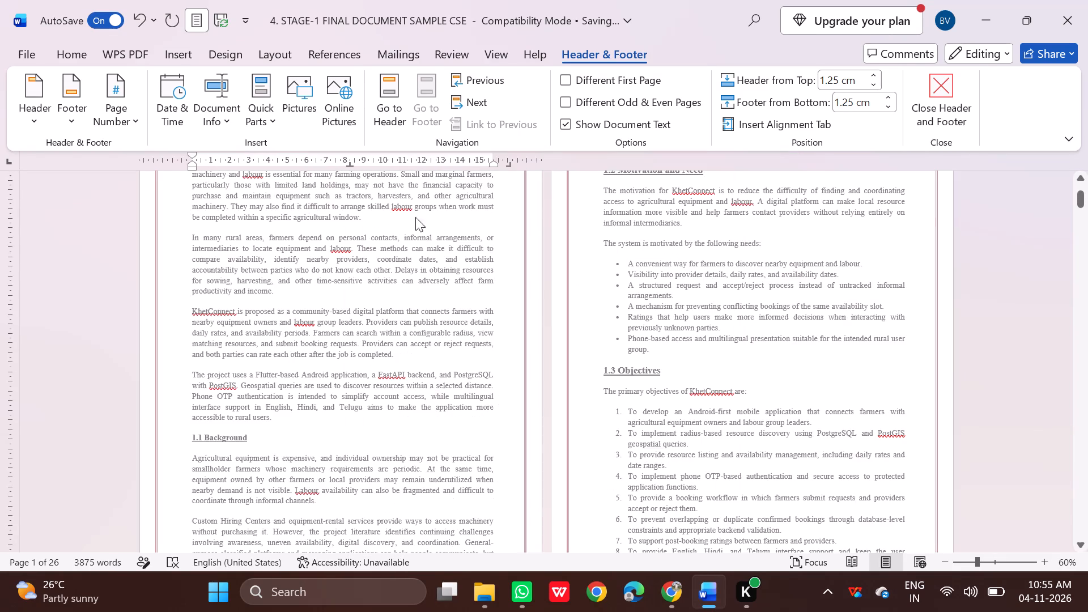
scroll(417, 231, "down", 4, "ctrl")
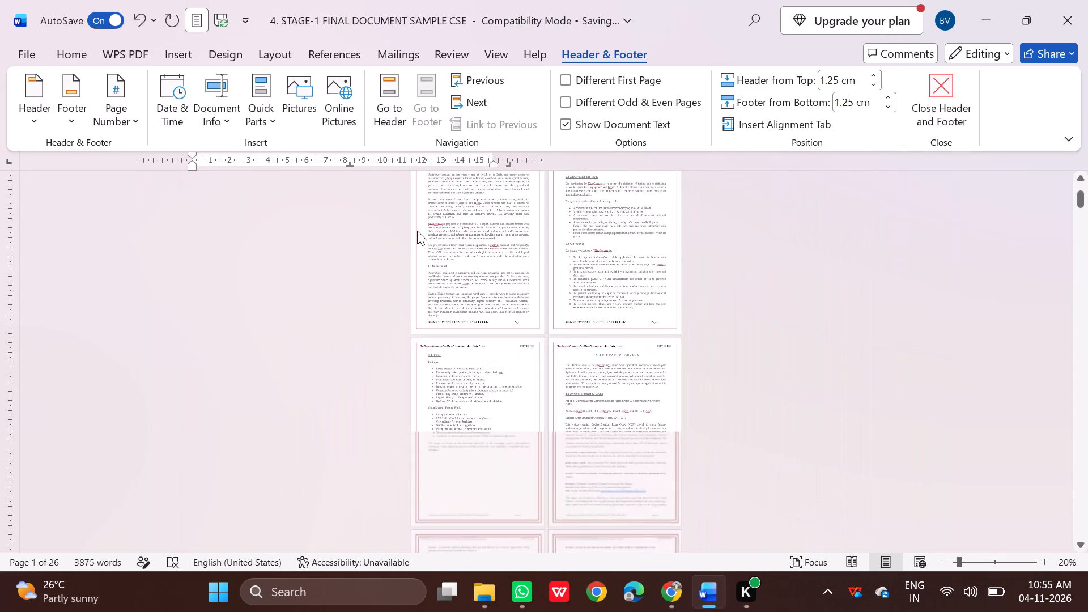
scroll(417, 231, "up", 1)
scroll(417, 231, "right", 1)
scroll(417, 231, "up", 1)
scroll(417, 231, "right", 1)
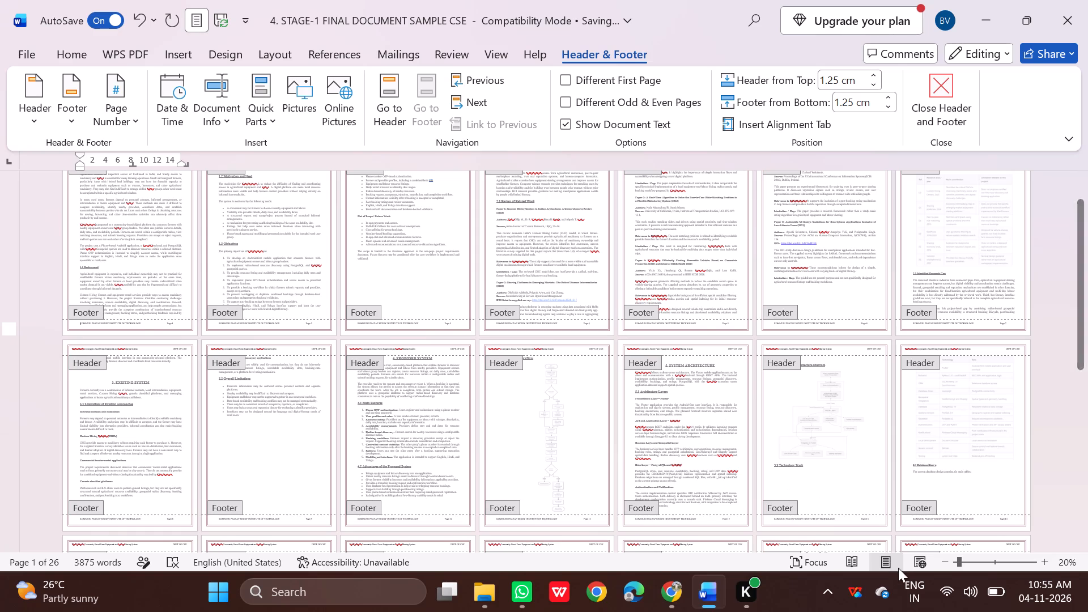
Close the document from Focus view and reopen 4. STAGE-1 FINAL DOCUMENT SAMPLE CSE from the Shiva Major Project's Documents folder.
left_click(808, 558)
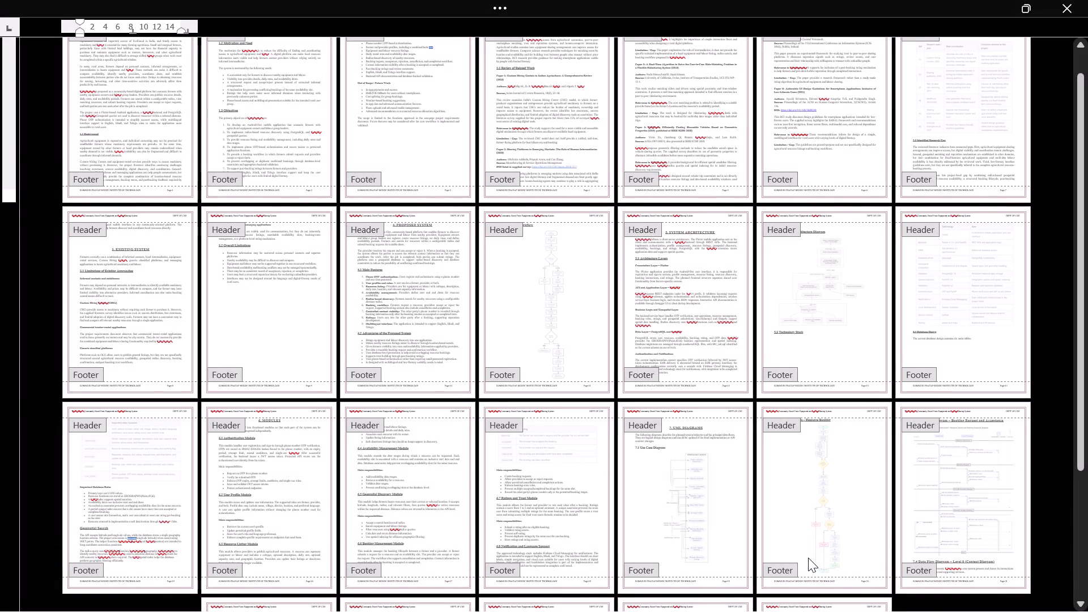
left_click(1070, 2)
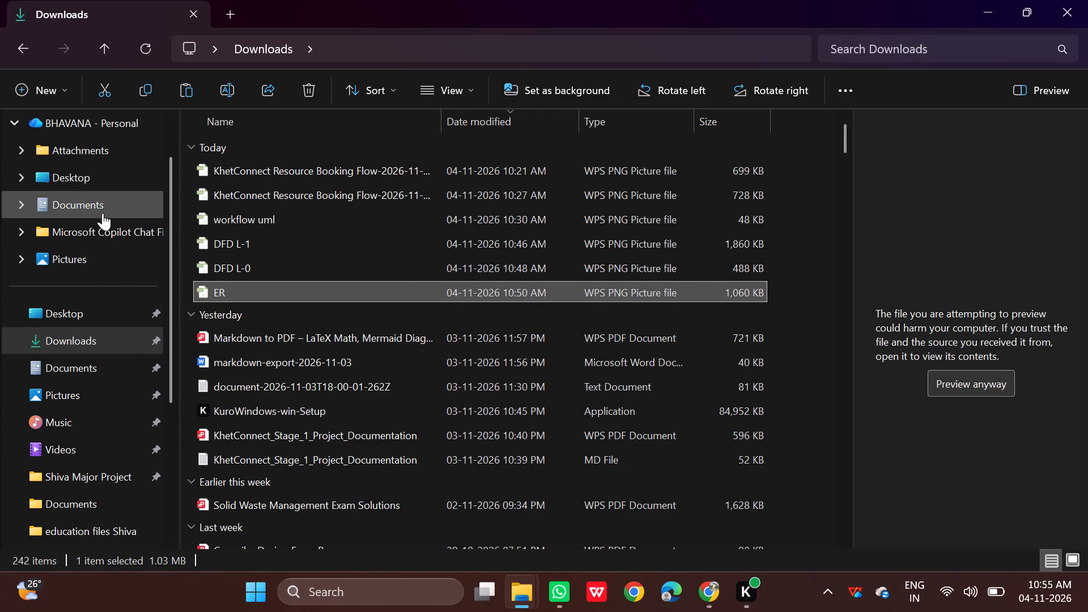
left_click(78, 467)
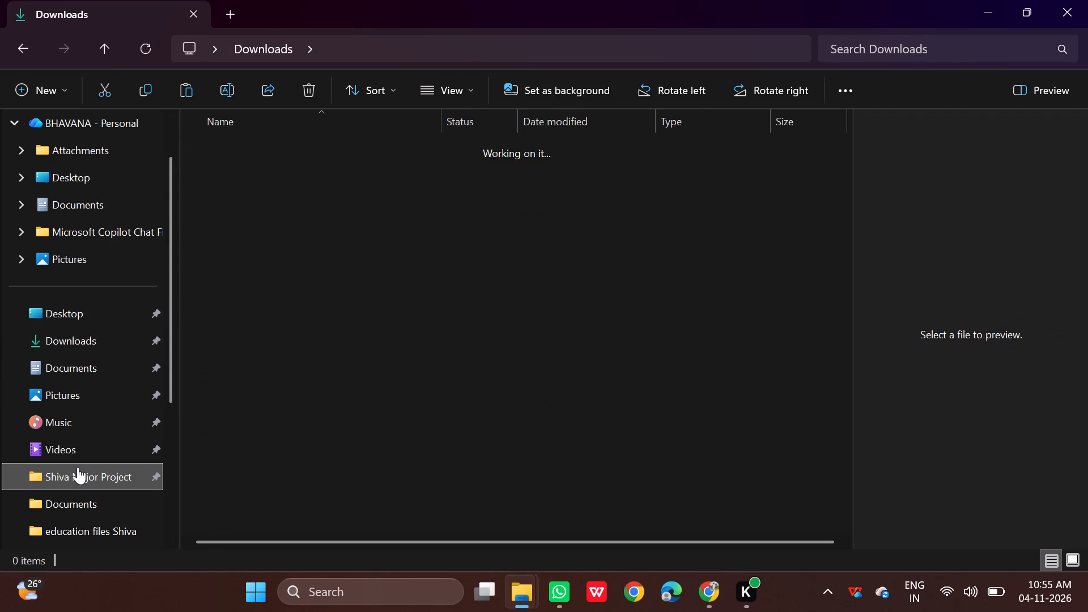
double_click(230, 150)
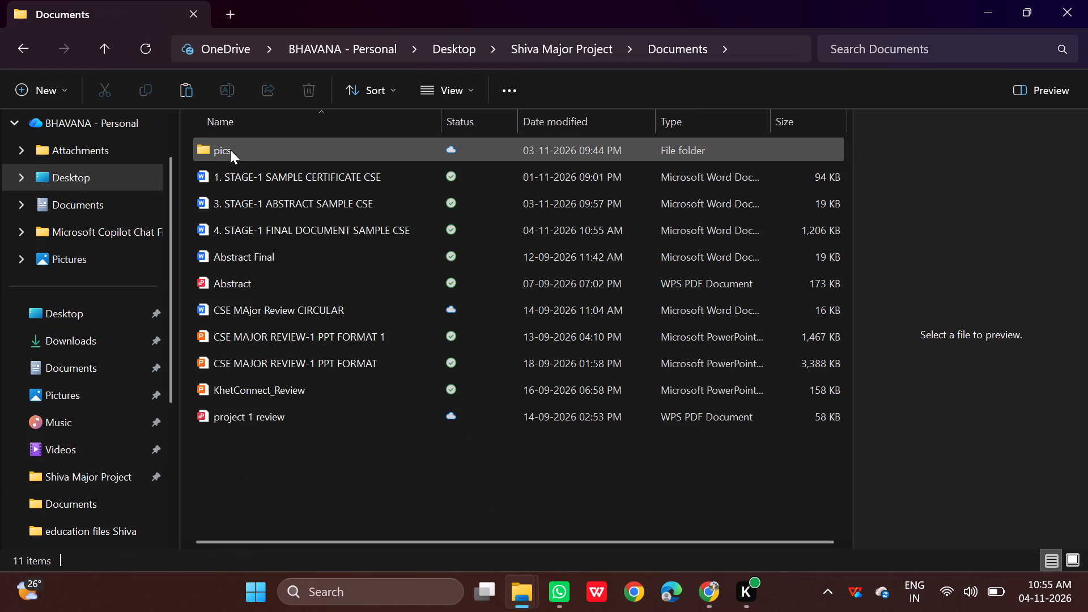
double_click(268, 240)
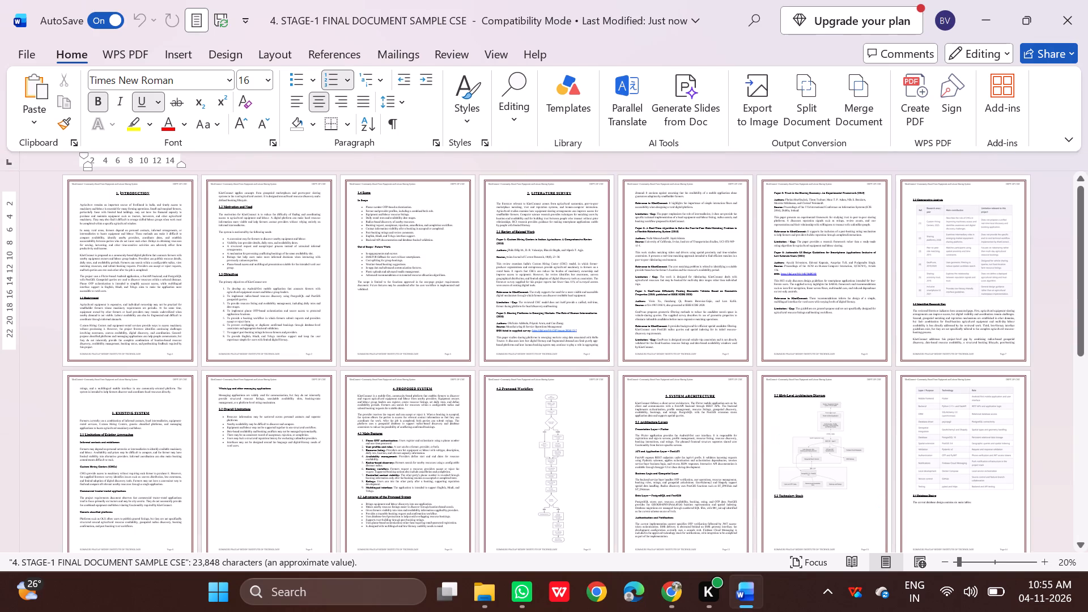
Move the left indent of the footer with the institute name about 1 cm outward past the left page margin.
left_click(981, 566)
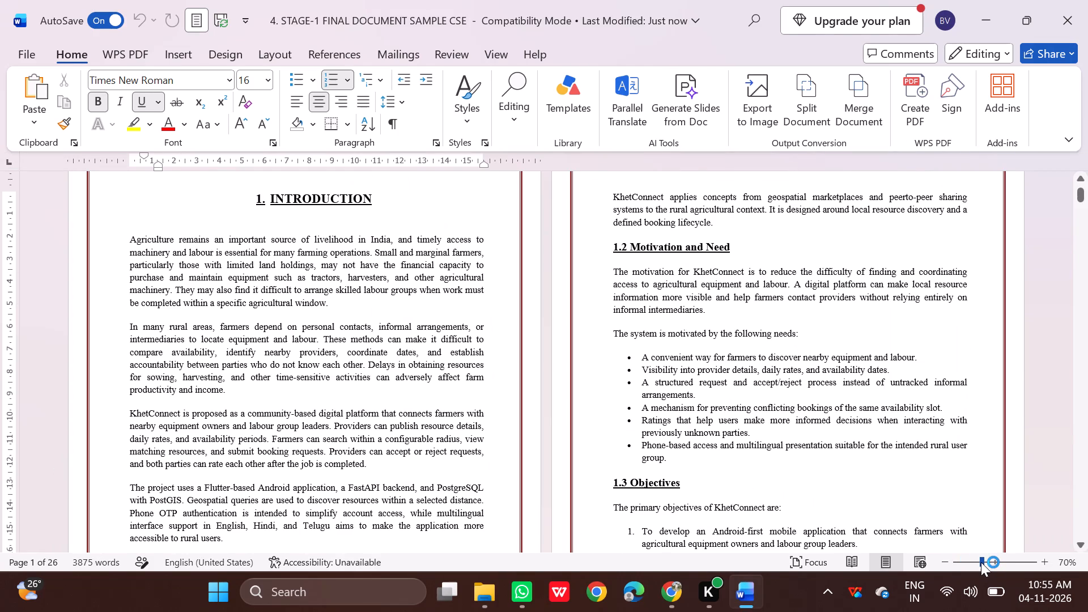
left_click_drag(981, 562, 989, 562)
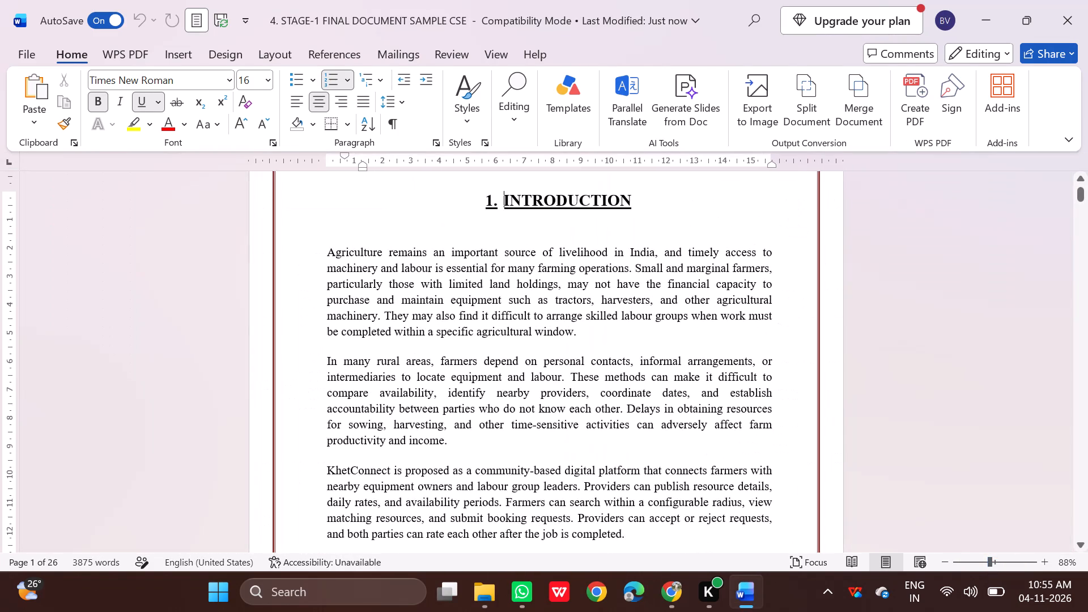
scroll(620, 304, "up", 5)
scroll(620, 304, "down", 3)
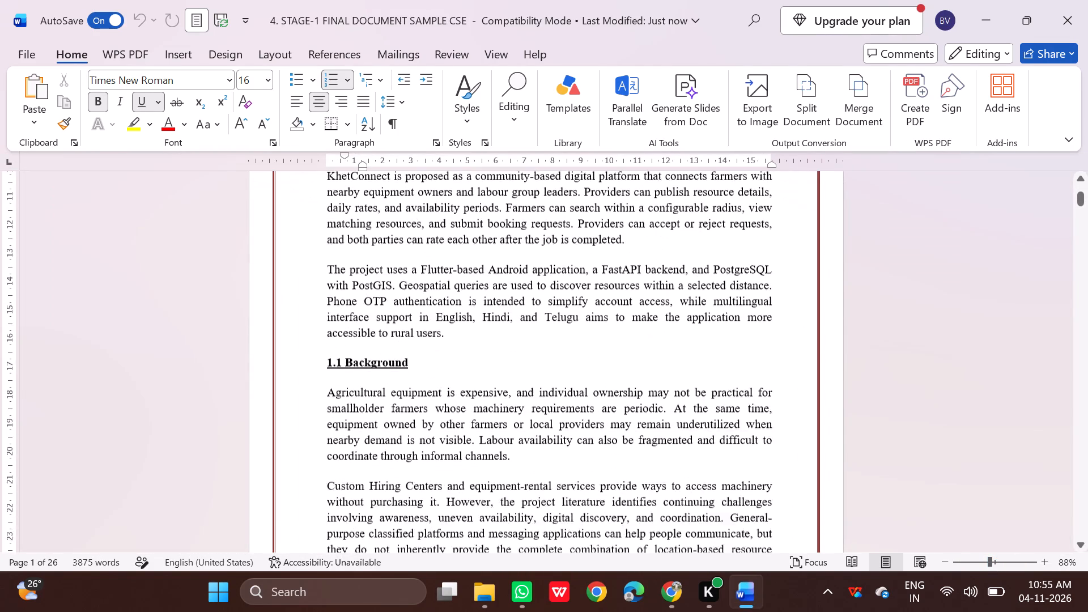
scroll(620, 304, "down", 2)
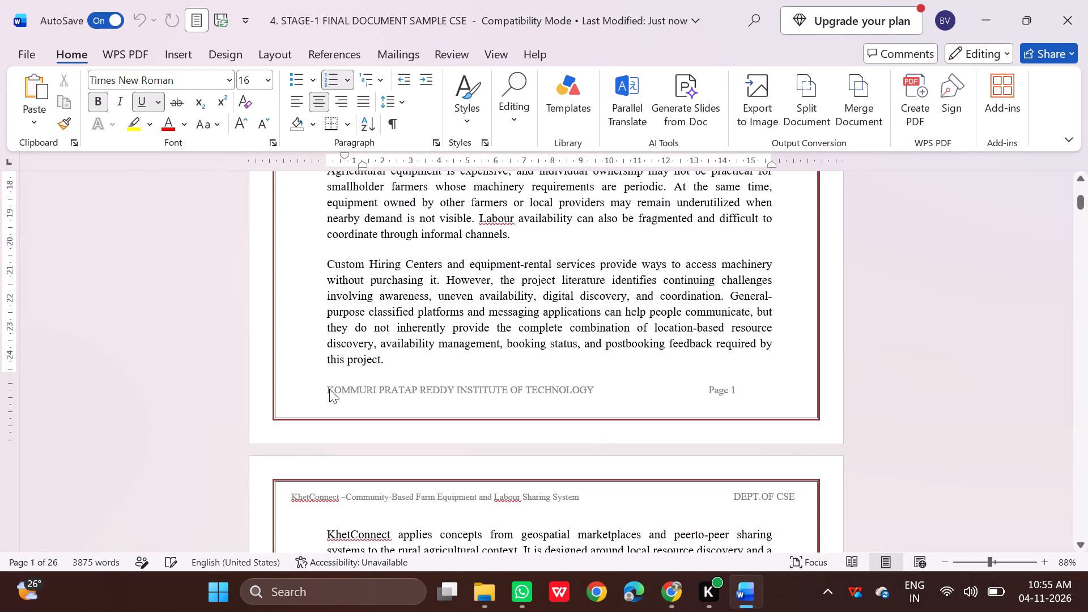
double_click(329, 389)
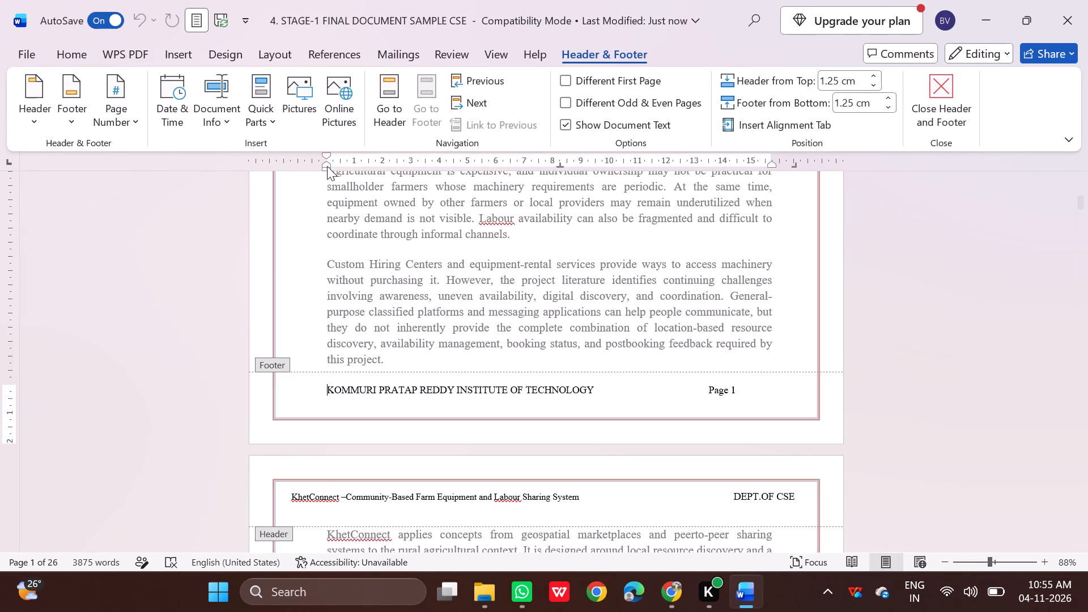
left_click_drag(327, 169, 299, 169)
Set the header paragraph's left indent to about 1 cm outside the left page margin, in line with the footer.
scroll(322, 267, "up", 3)
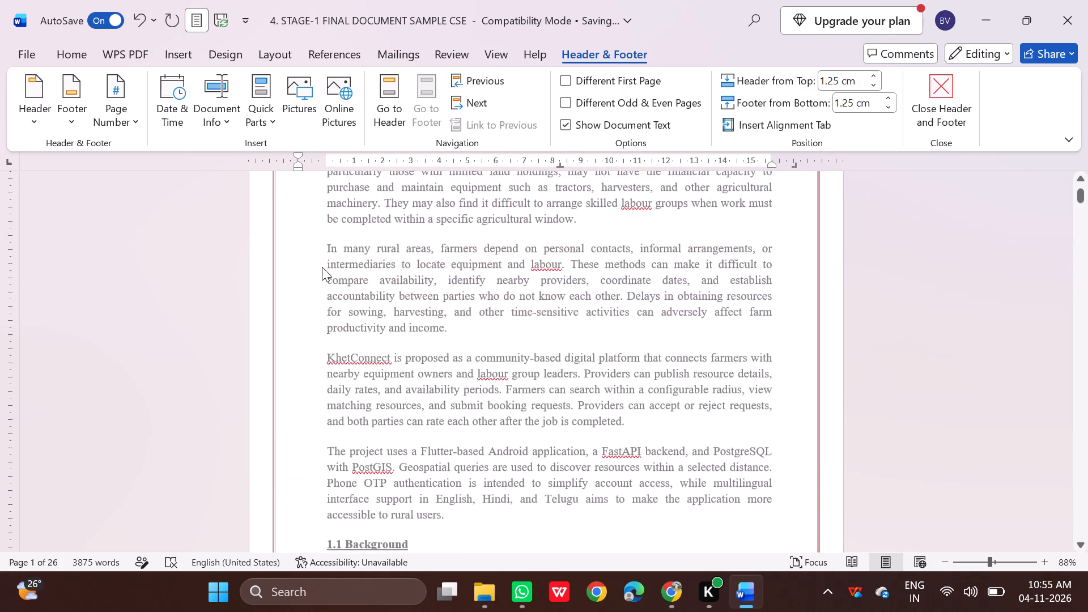
scroll(322, 267, "up", 2)
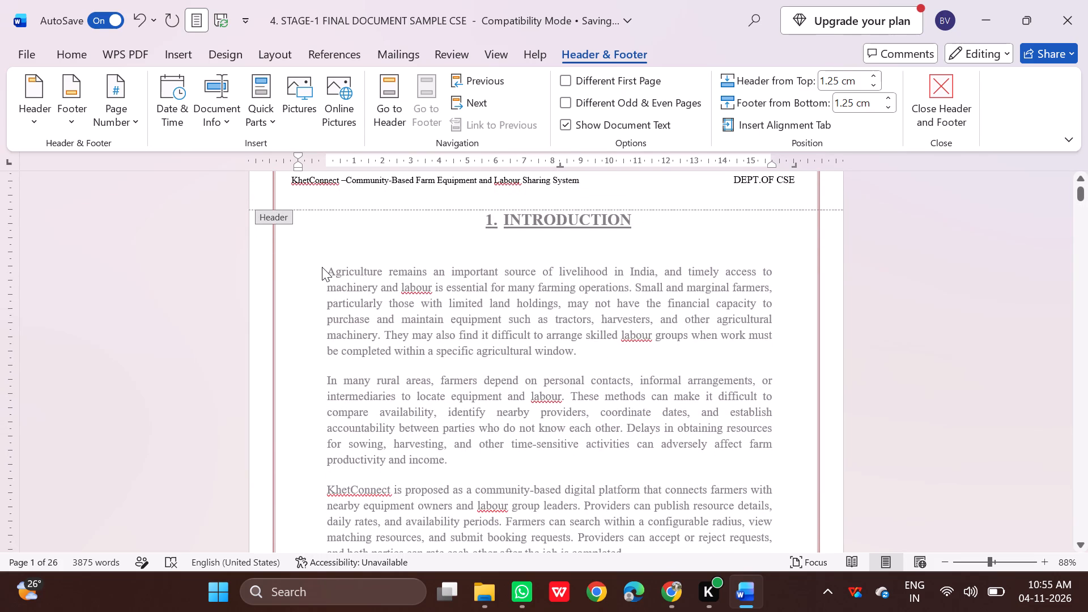
scroll(322, 267, "up", 1)
left_click(291, 179)
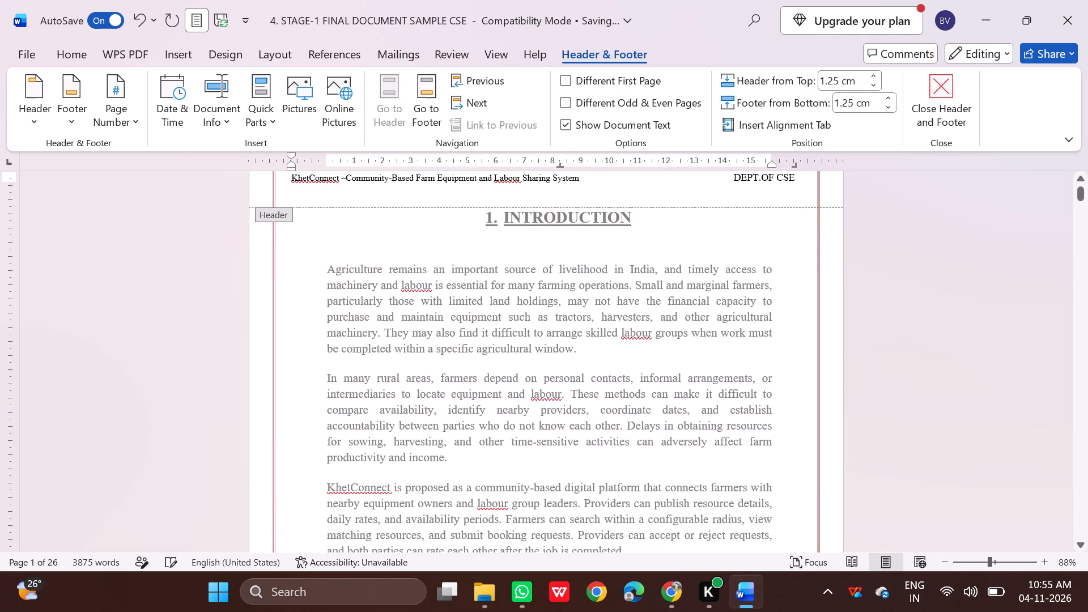
left_click(291, 169)
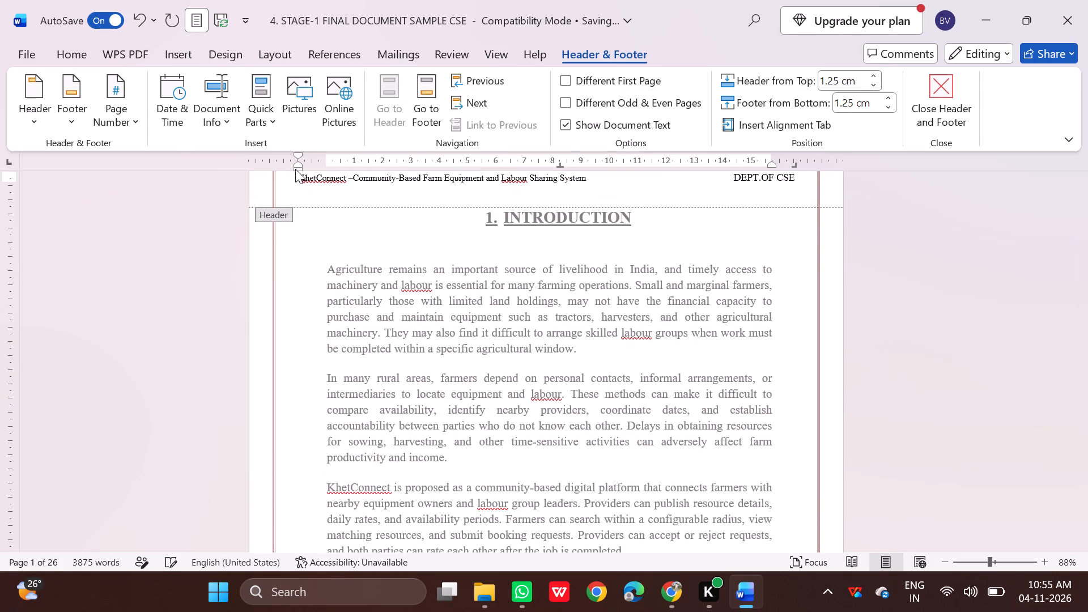
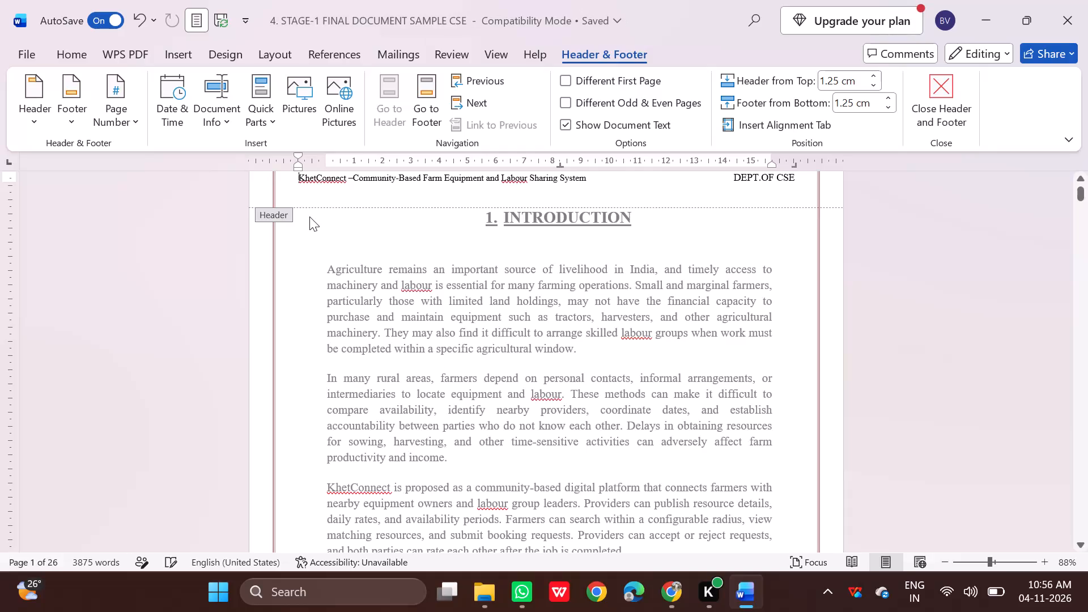
Shift the footer's page number one tab stop outward so it lines up with the header's DEPT.OF CSE text.
scroll(309, 216, "down", 2)
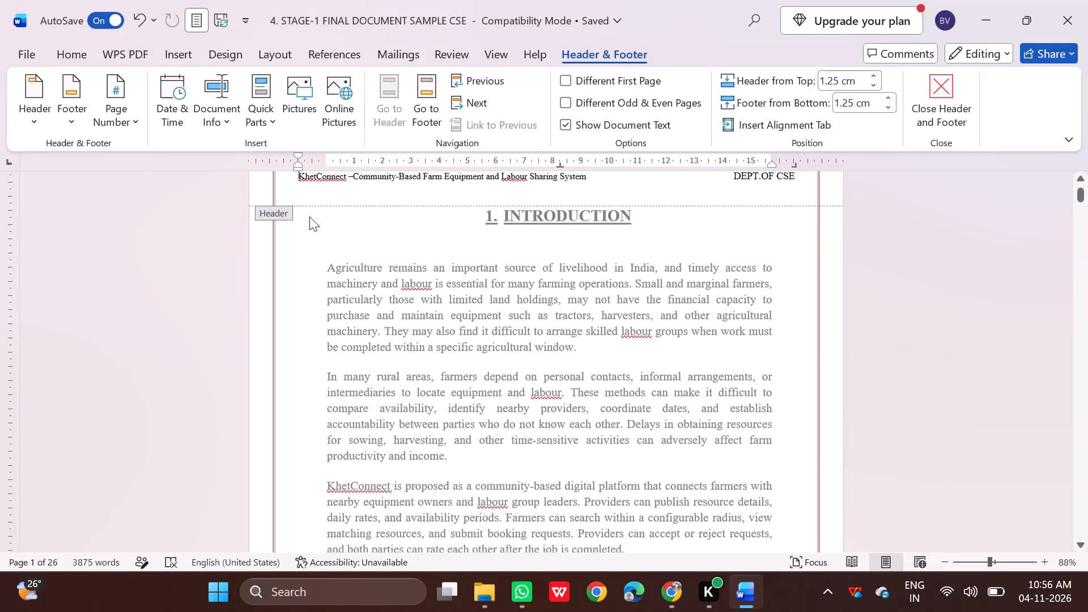
scroll(309, 216, "down", 3)
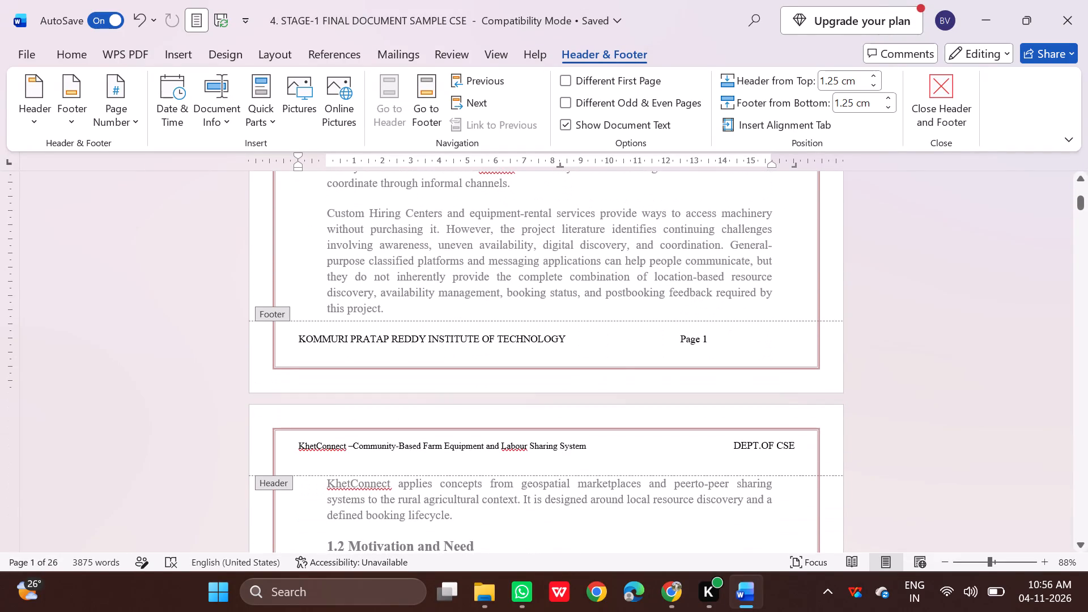
left_click(683, 338)
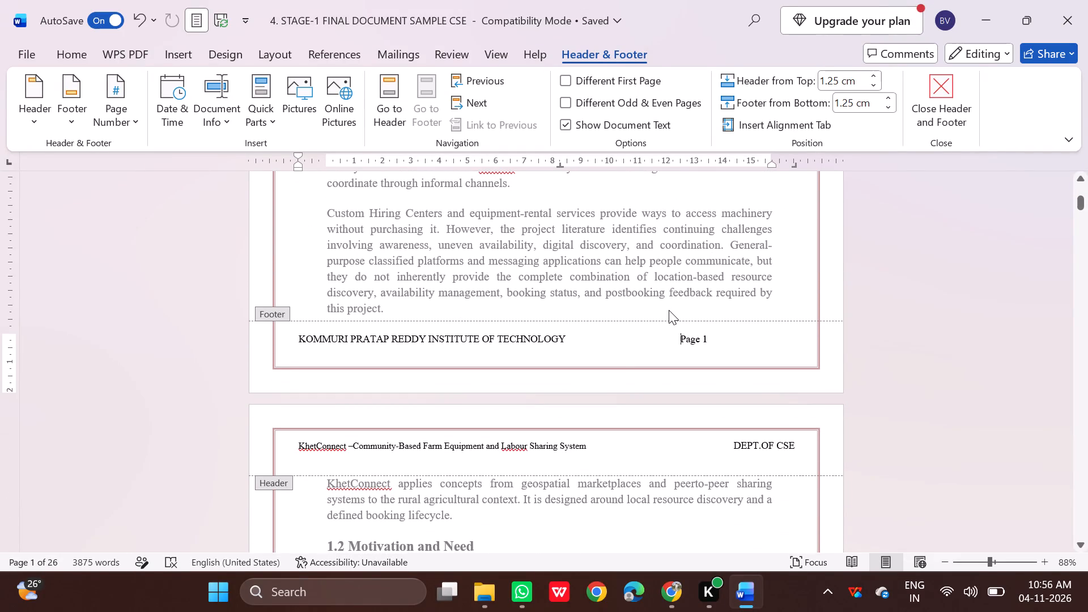
key("Tab")
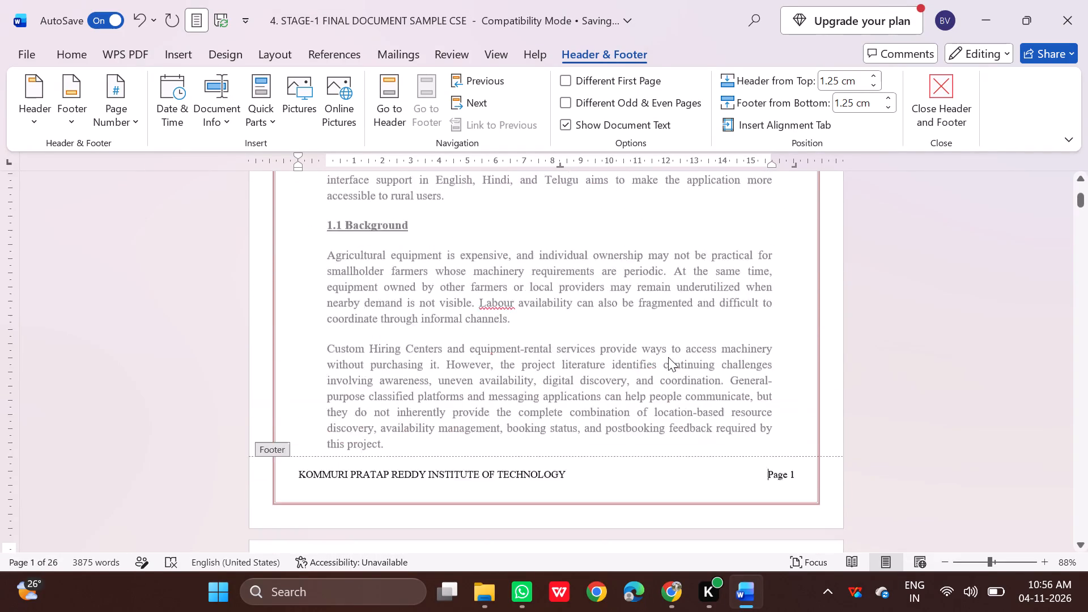
Check the header and footer alignment on the pages that follow, through the footer of page 3.
scroll(668, 357, "down", 2)
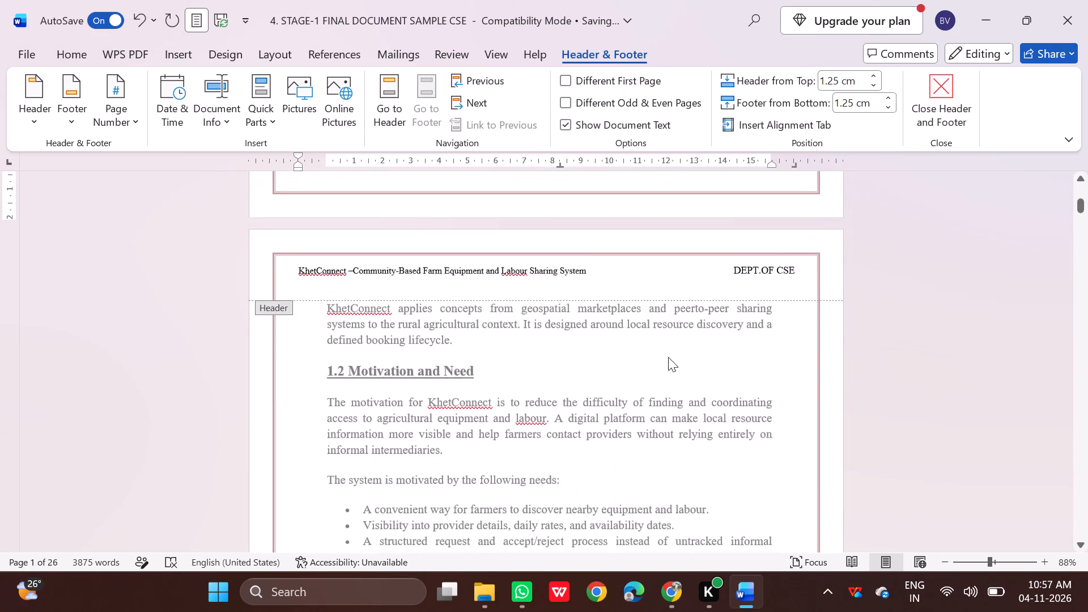
scroll(668, 357, "down", 3)
scroll(668, 357, "up", 1)
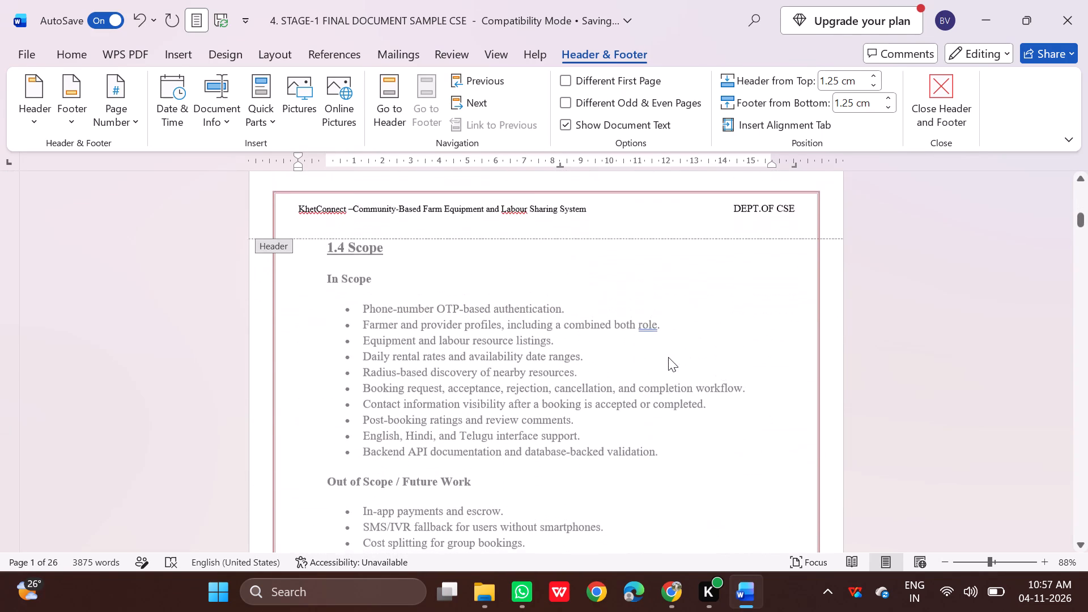
scroll(668, 357, "up", 1)
scroll(653, 378, "down", 1)
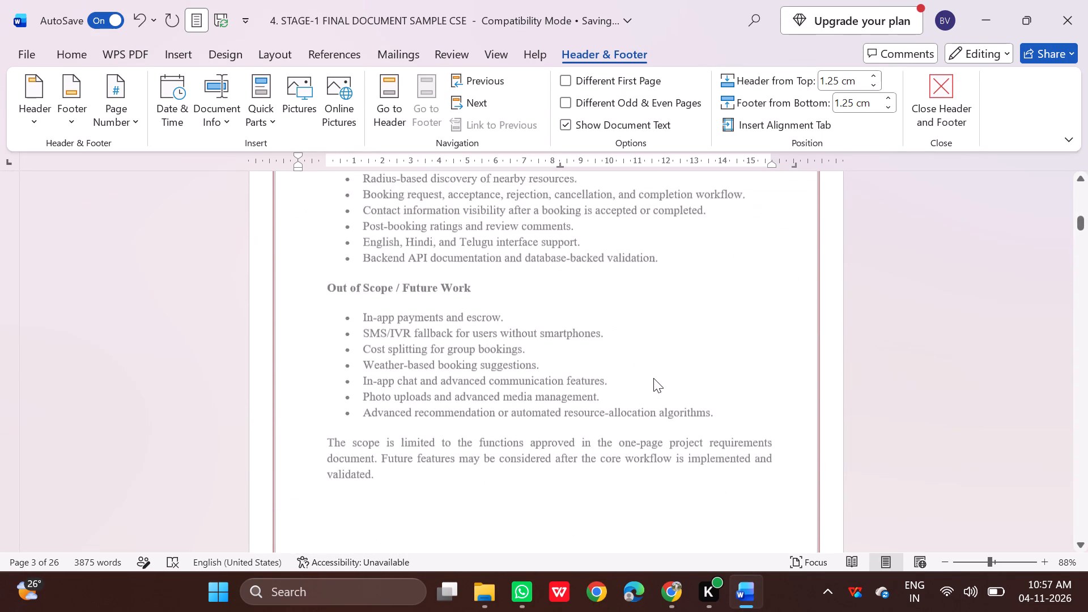
scroll(653, 378, "down", 4)
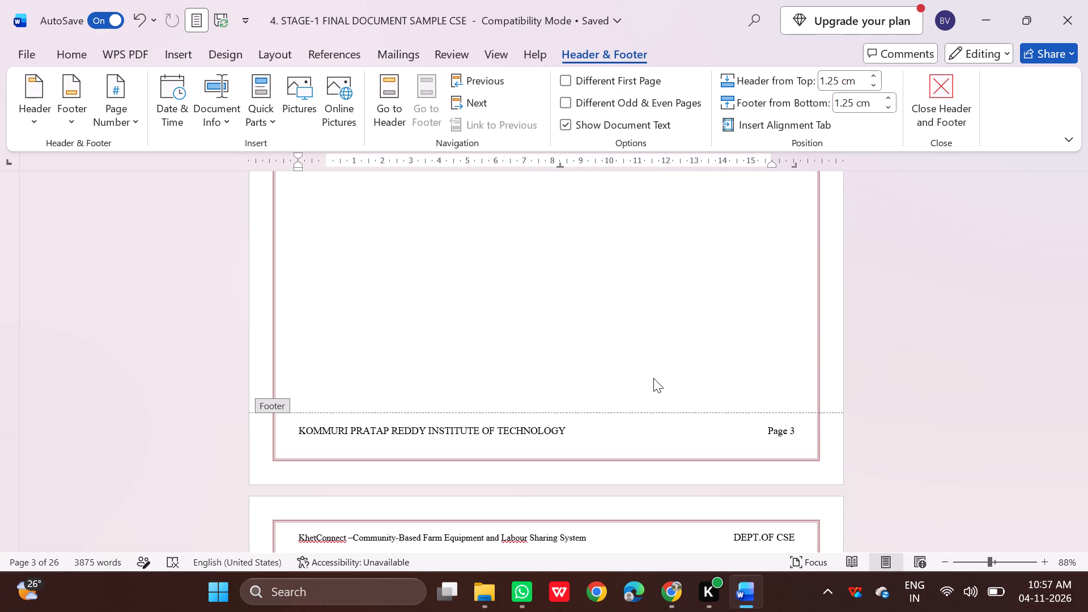
left_click(653, 378)
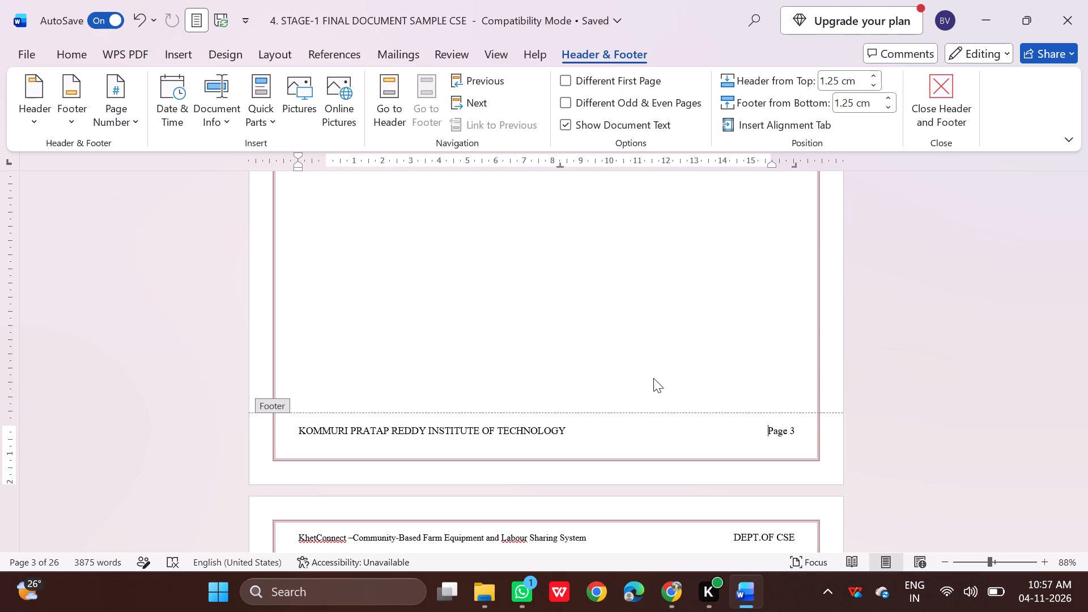
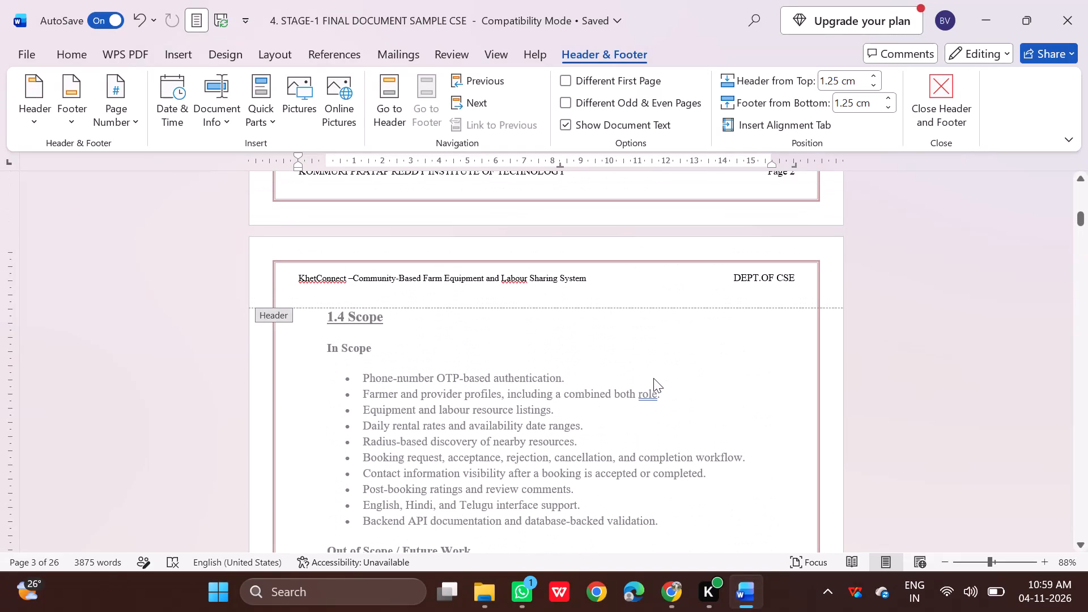
Leave header and footer editing at the end of page 3 and return to the document body.
scroll(653, 378, "down", 2)
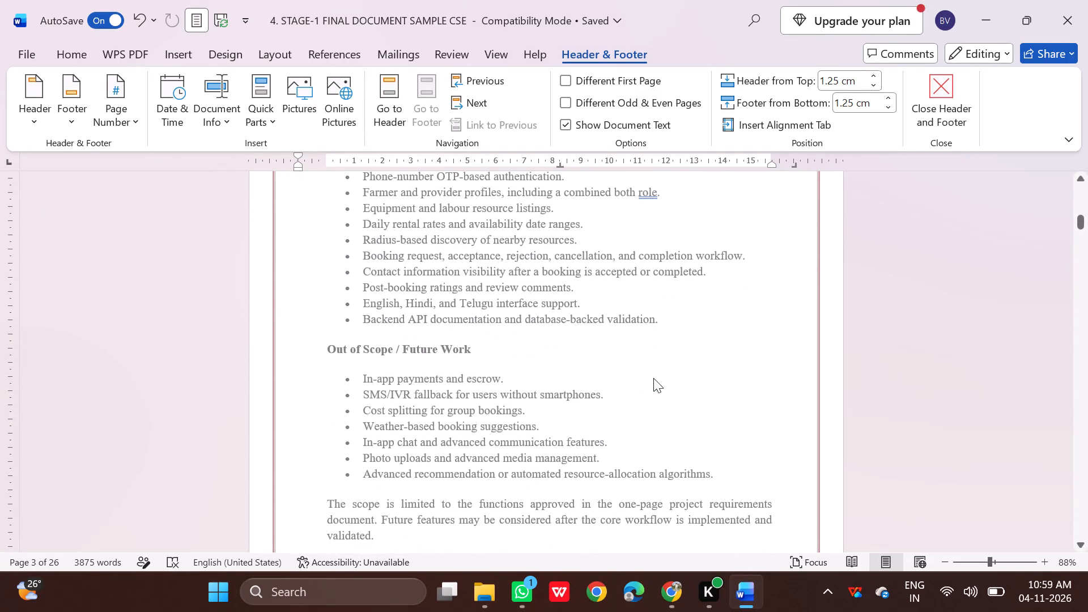
scroll(653, 378, "down", 3)
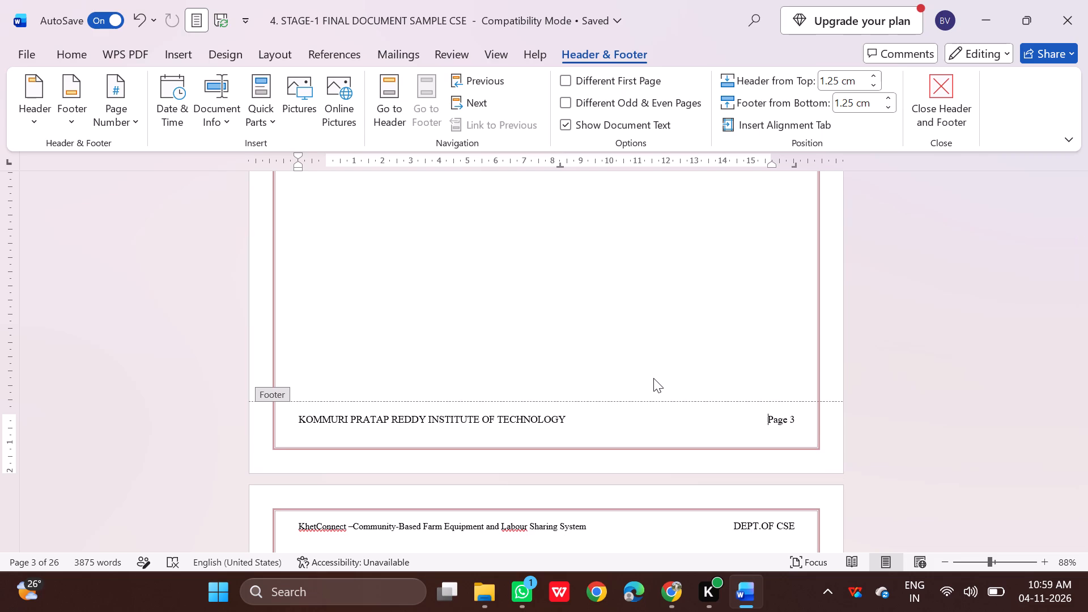
left_click(960, 253)
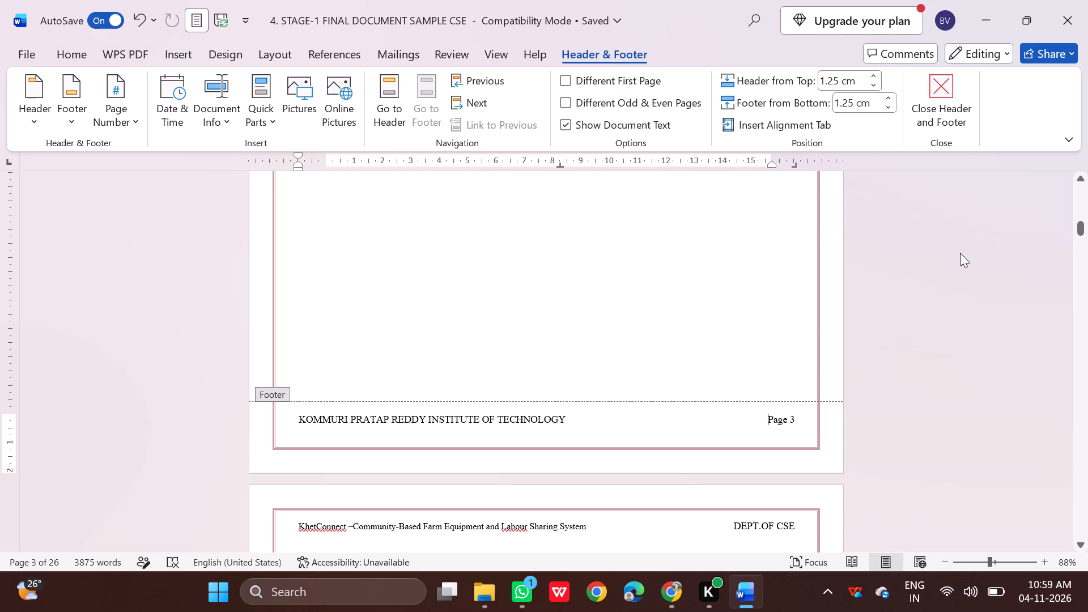
double_click(960, 253)
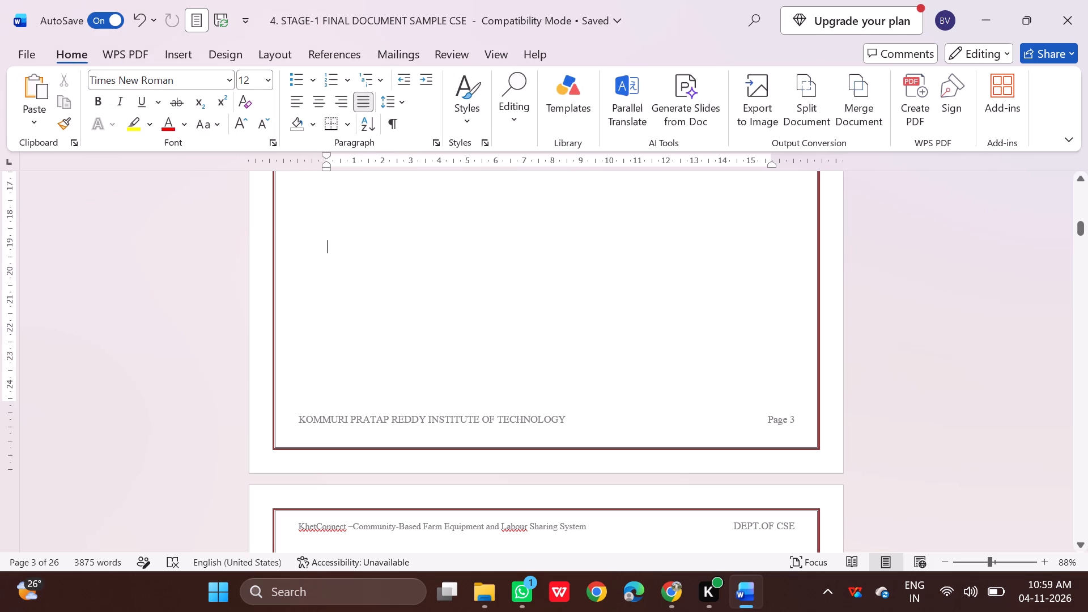
Check the header and footer alignment from page 1 through the footer of page 3.
scroll(691, 301, "up", 18)
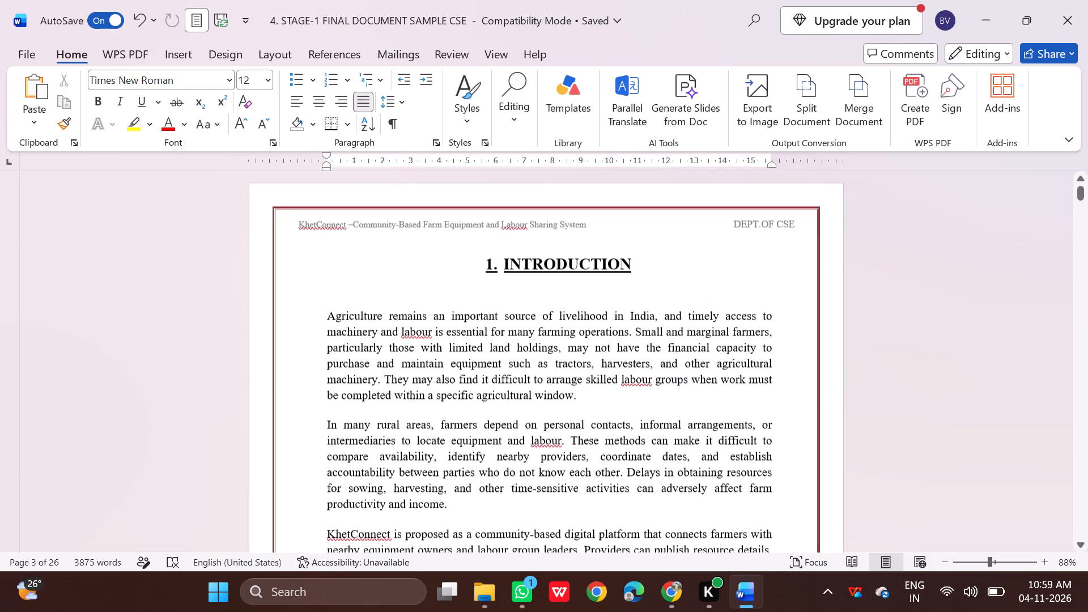
scroll(691, 301, "down", 3)
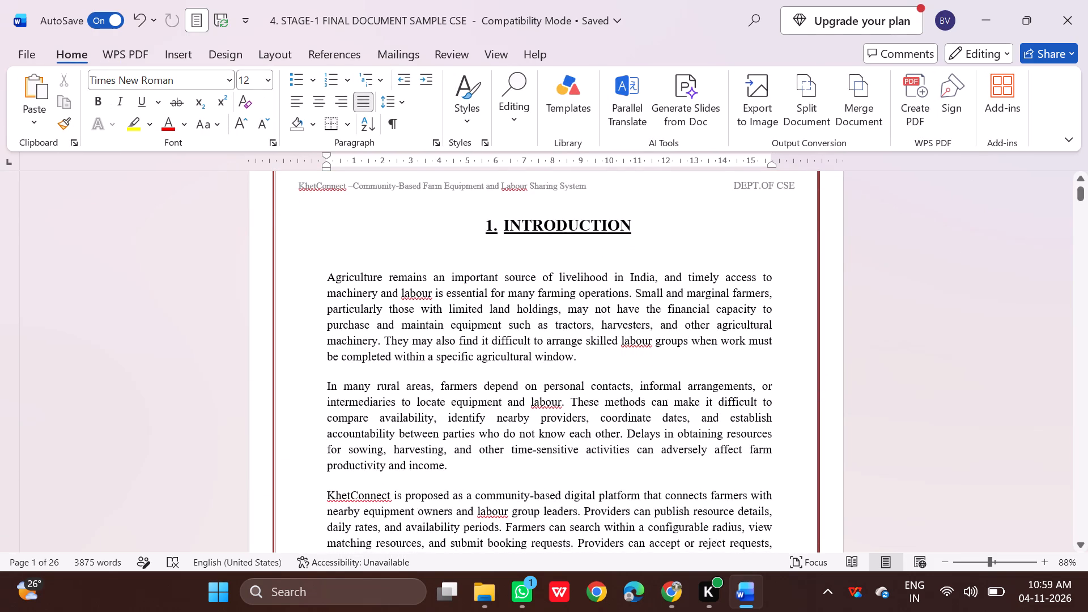
scroll(691, 301, "down", 4)
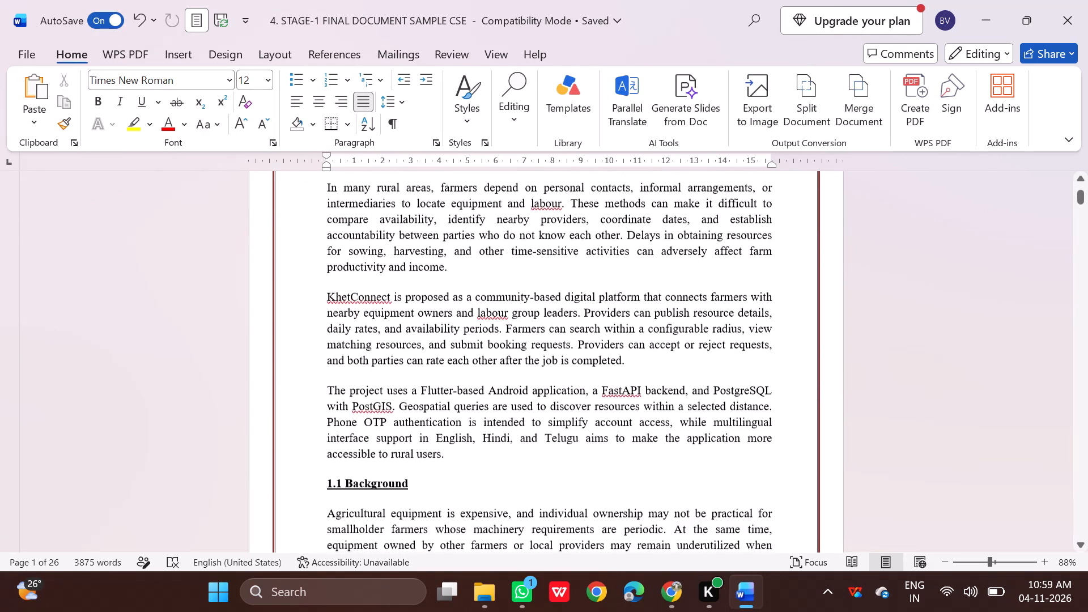
scroll(691, 301, "down", 4)
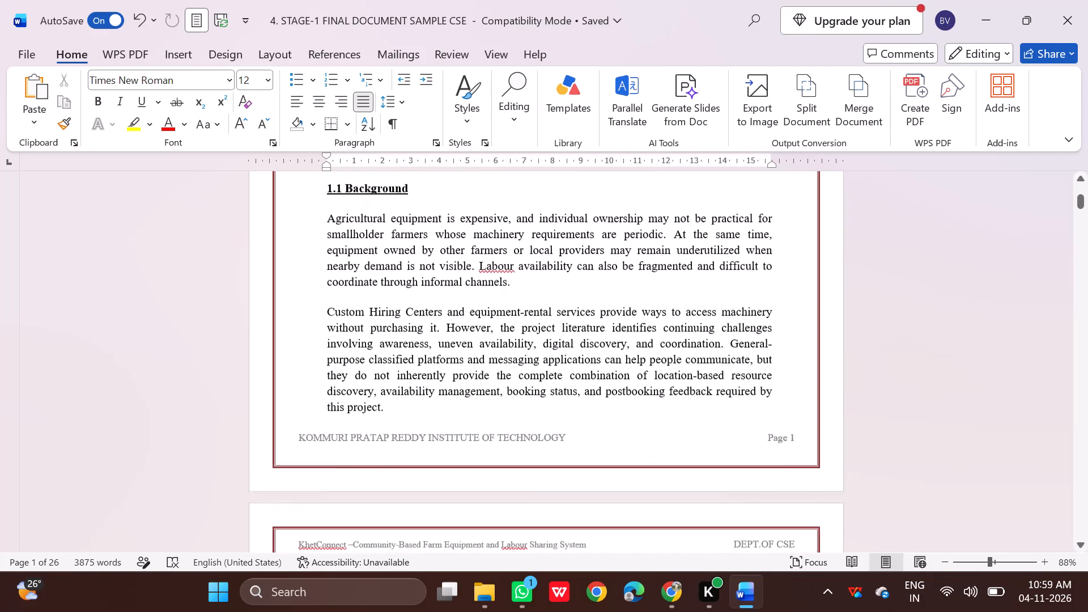
scroll(691, 301, "down", 5)
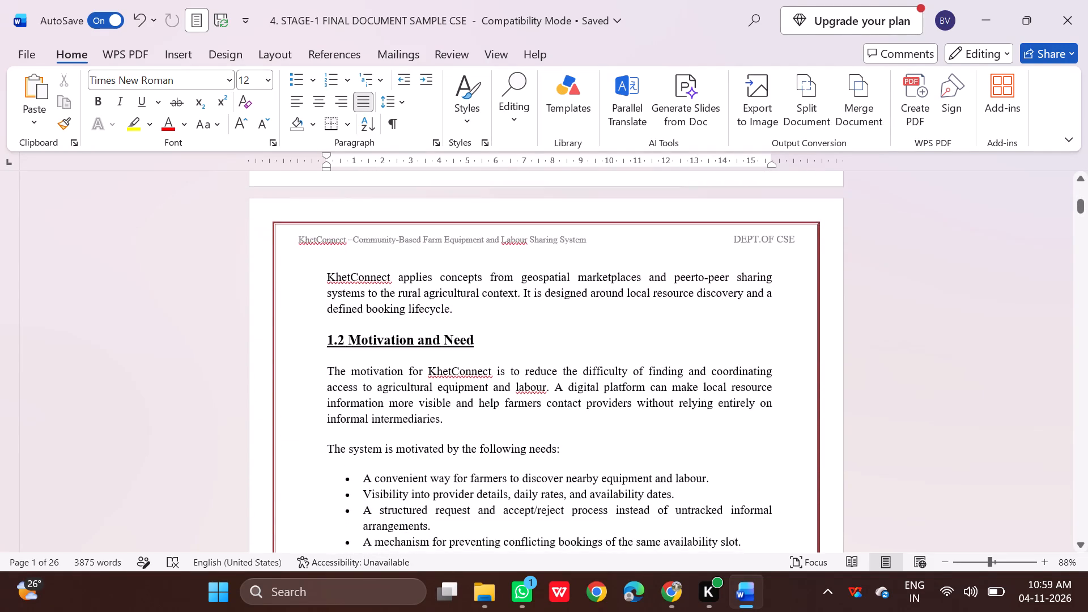
scroll(691, 301, "down", 4)
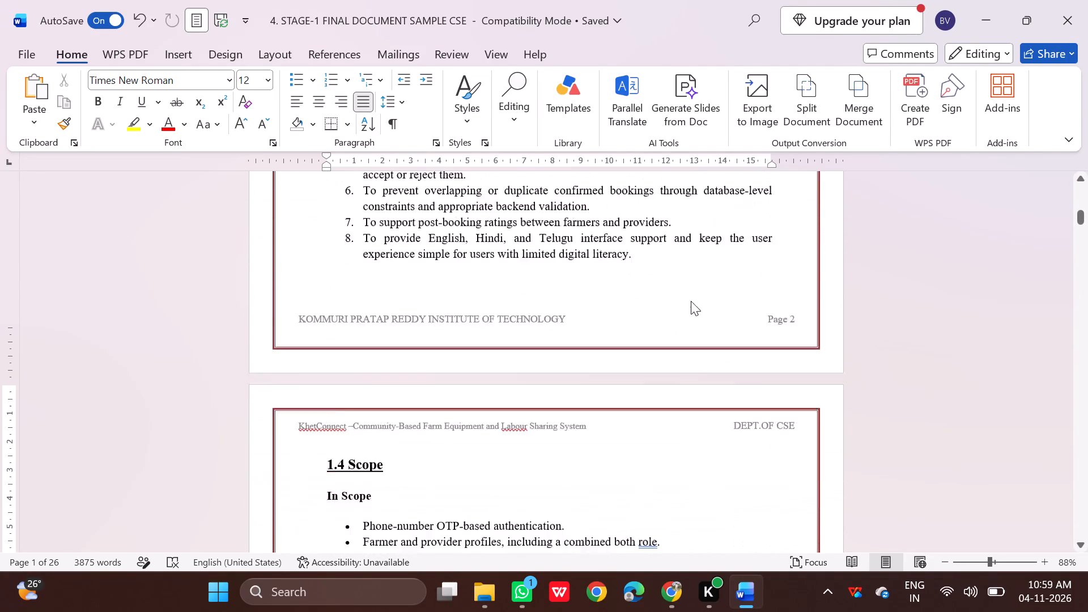
scroll(691, 301, "down", 6)
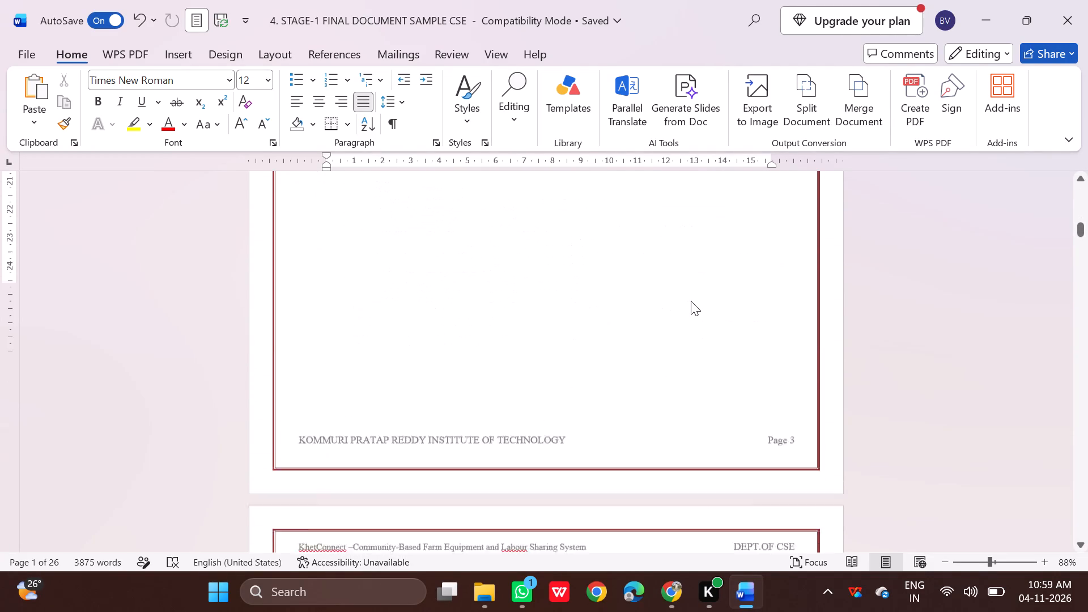
Examine the spacing of the Paper 1 and Paper 2 Authors and Source lines in section 2.1 on page 4.
scroll(691, 301, "down", 3)
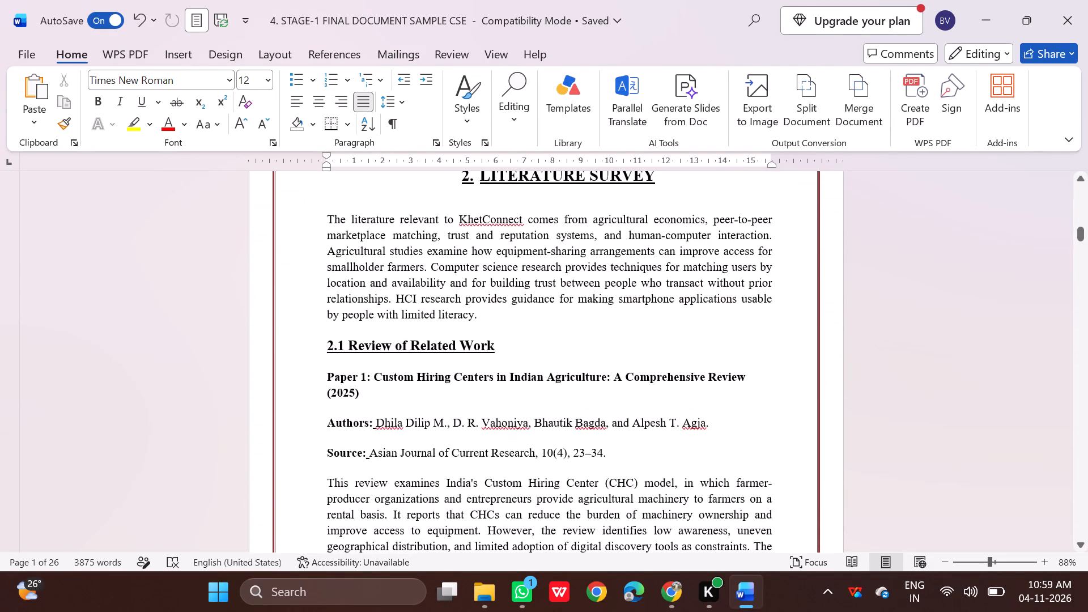
scroll(691, 301, "down", 2)
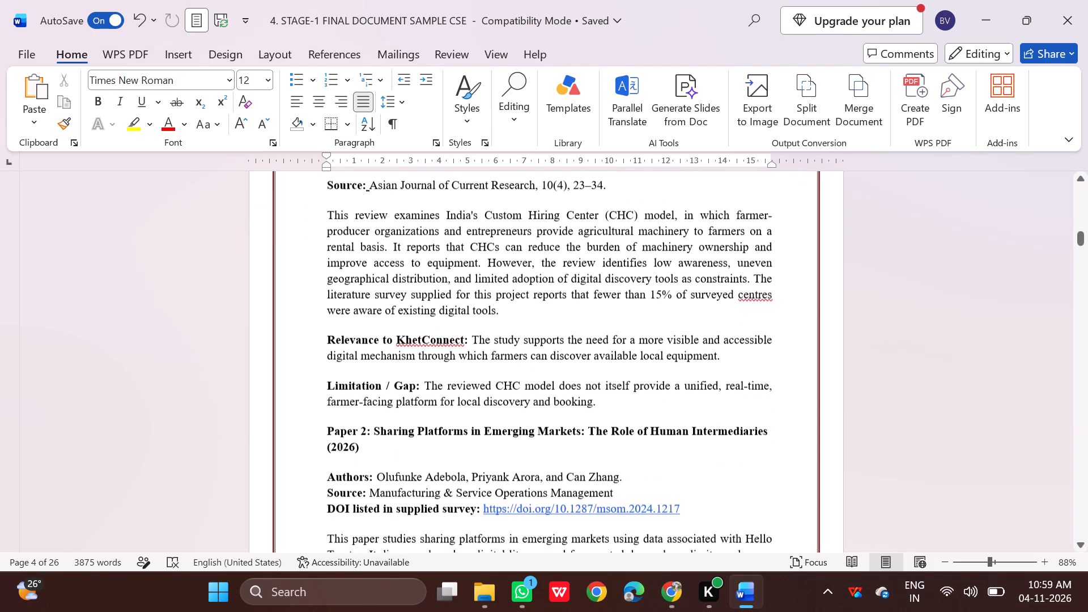
scroll(691, 301, "up", 1)
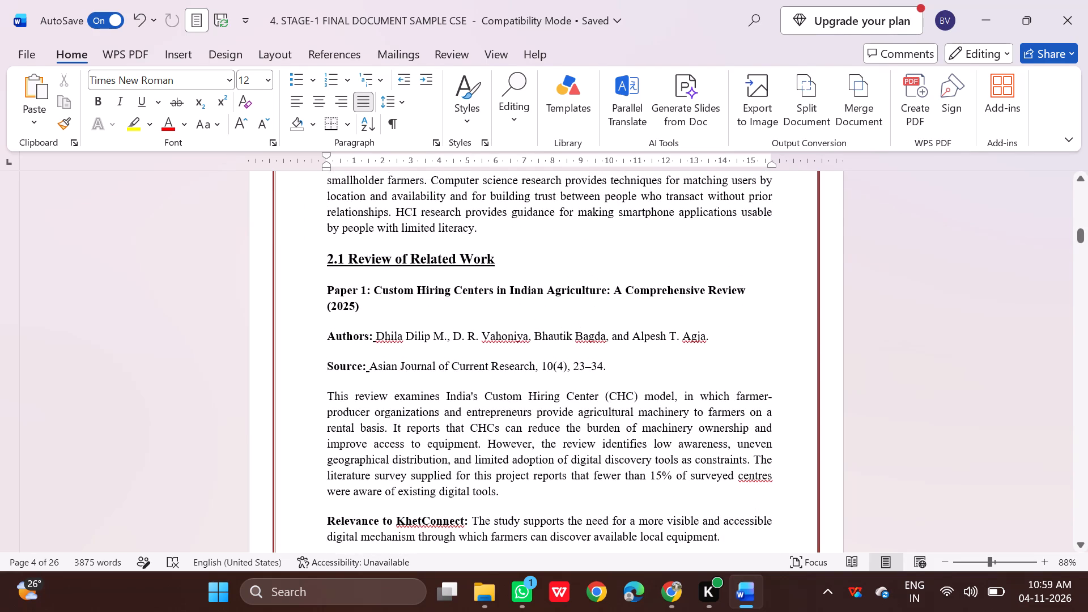
scroll(691, 301, "down", 1)
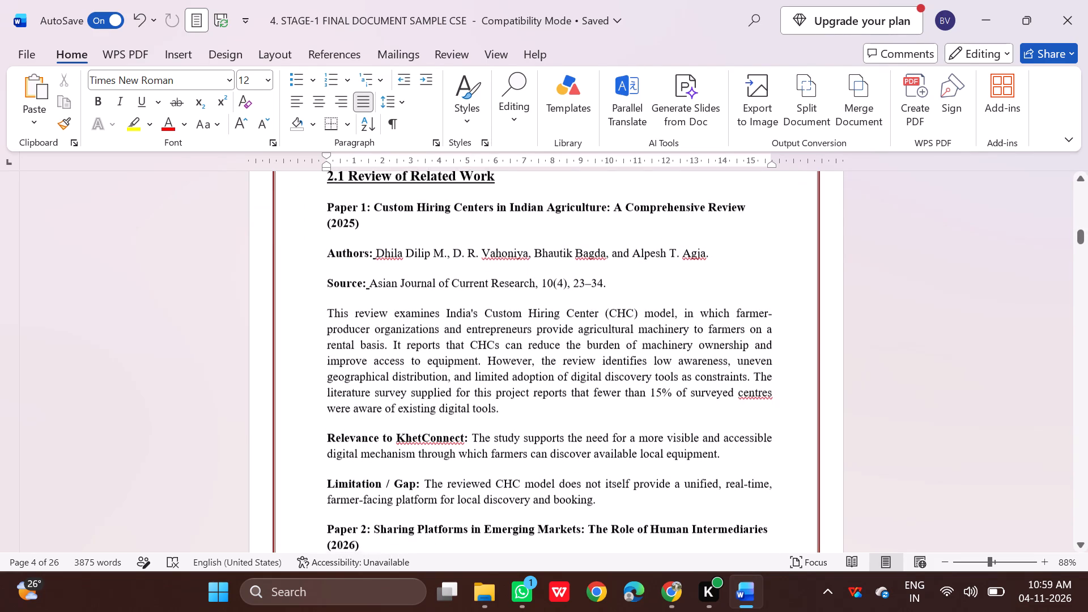
scroll(691, 301, "down", 2)
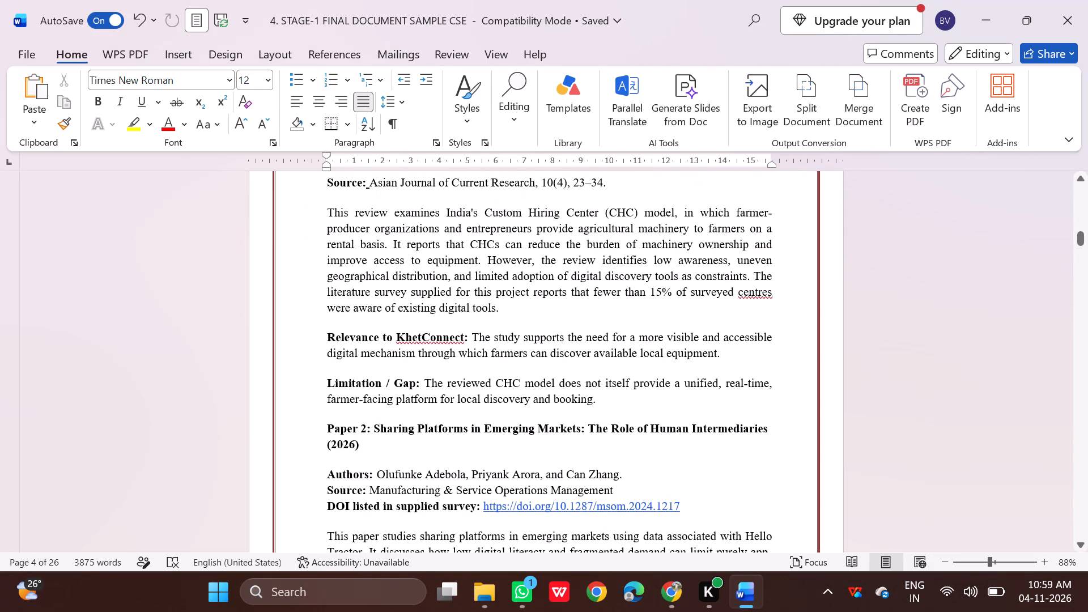
scroll(691, 301, "up", 1)
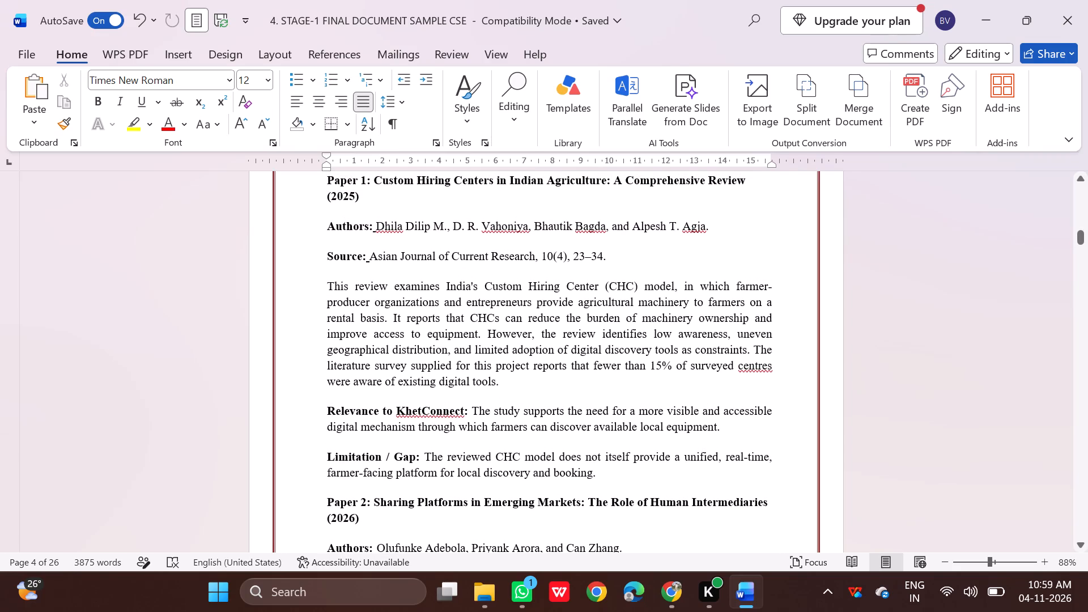
scroll(691, 301, "down", 1)
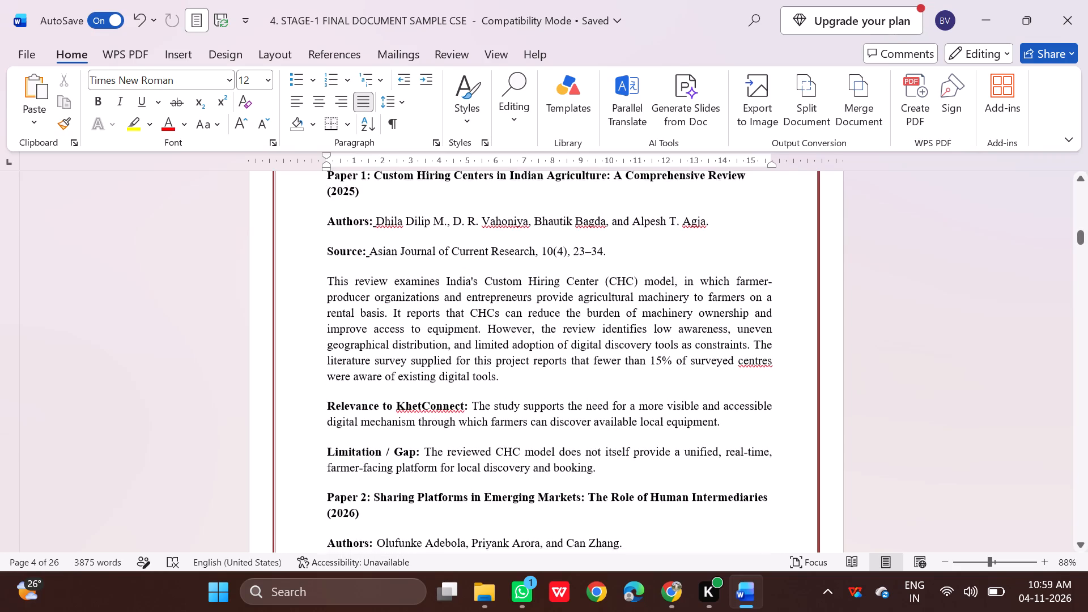
scroll(691, 301, "down", 1)
scroll(691, 301, "up", 1)
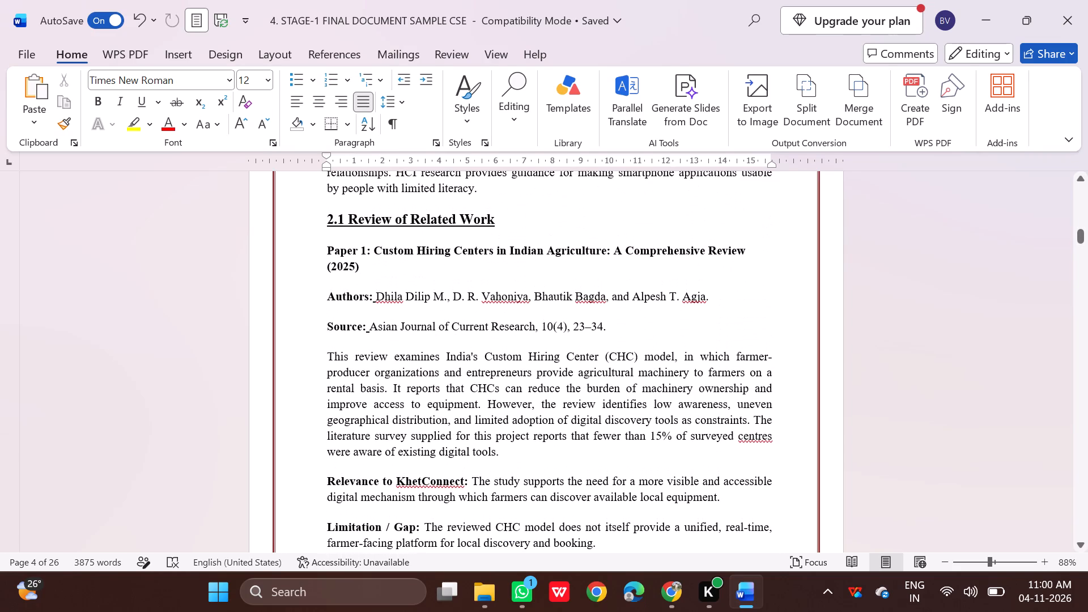
left_click(342, 314)
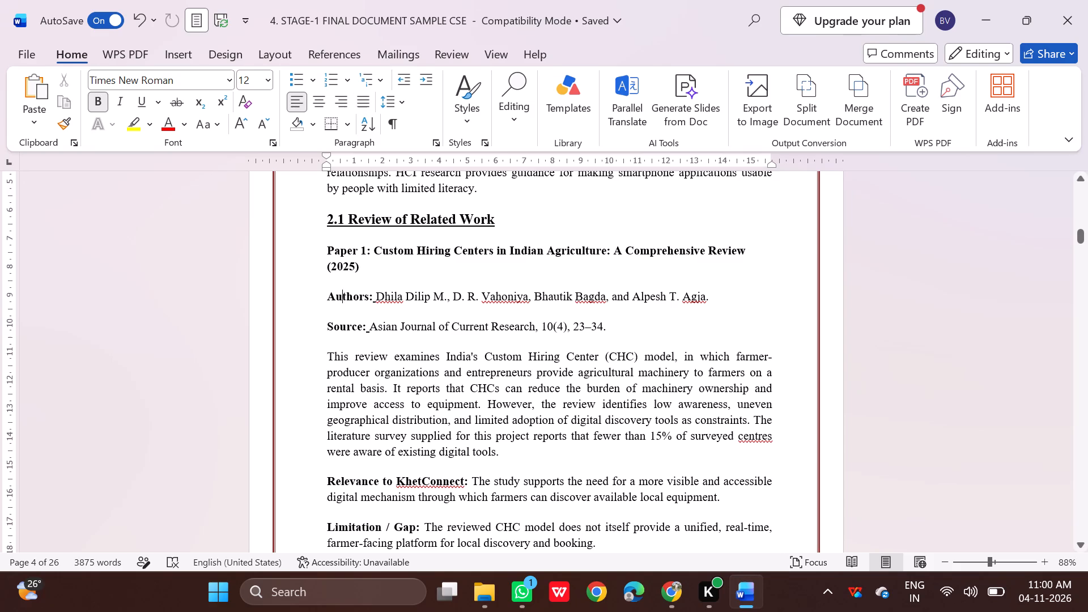
left_click(350, 314)
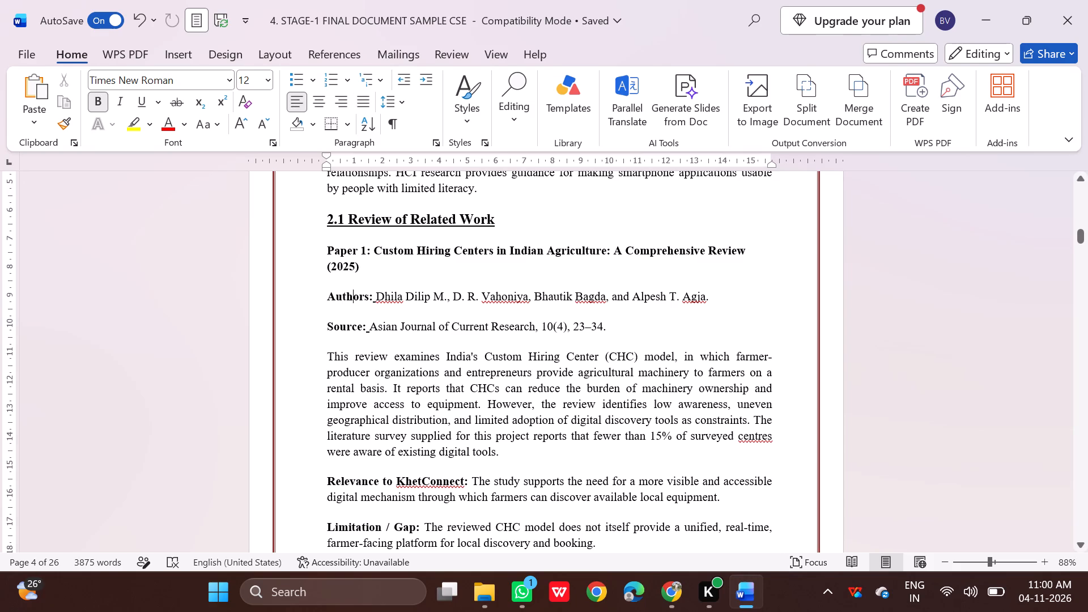
left_click(711, 297)
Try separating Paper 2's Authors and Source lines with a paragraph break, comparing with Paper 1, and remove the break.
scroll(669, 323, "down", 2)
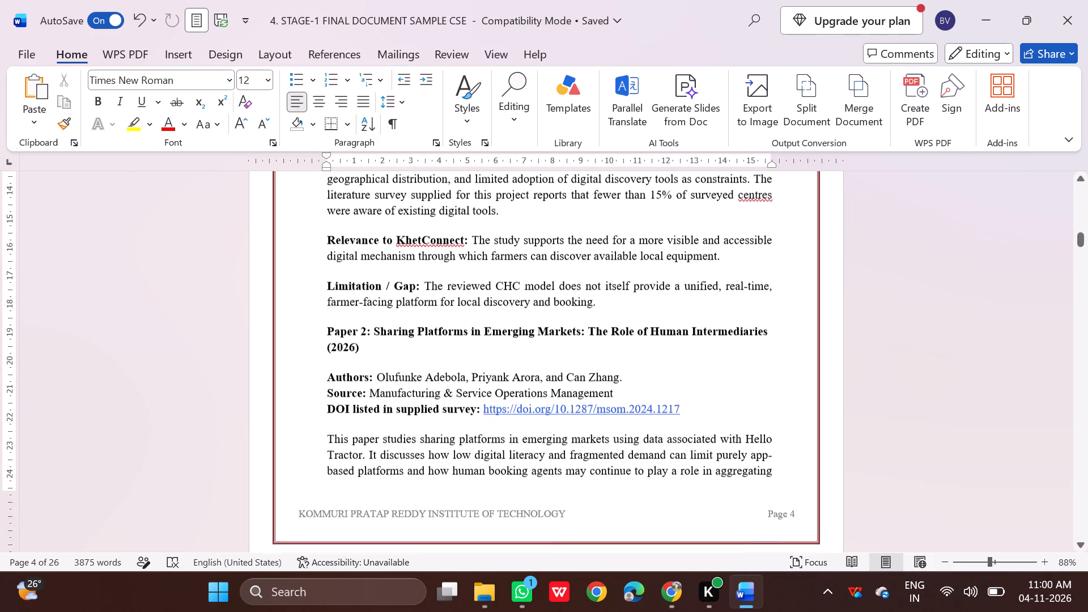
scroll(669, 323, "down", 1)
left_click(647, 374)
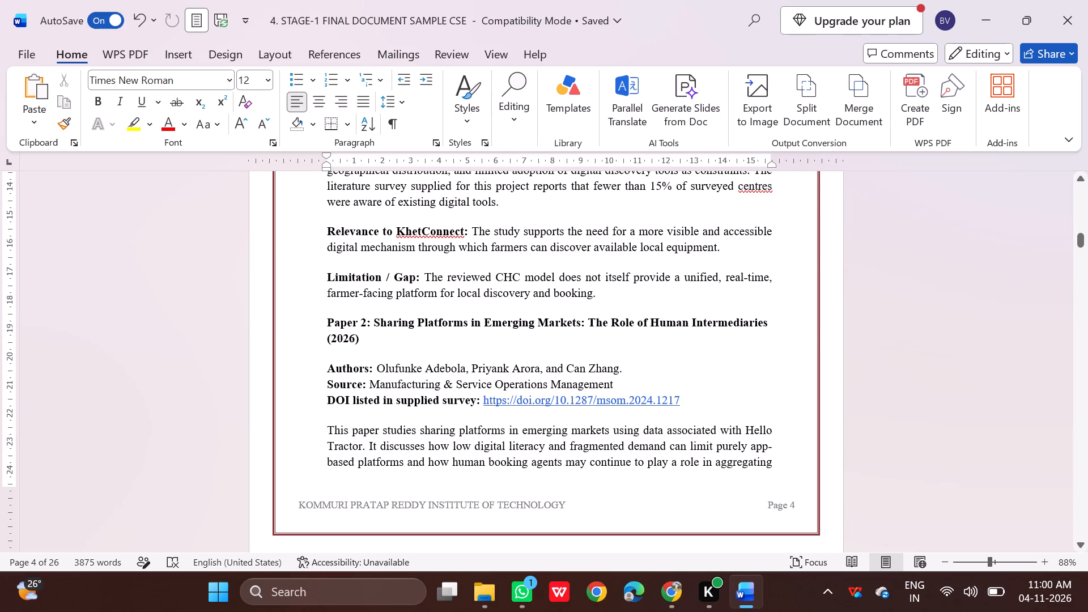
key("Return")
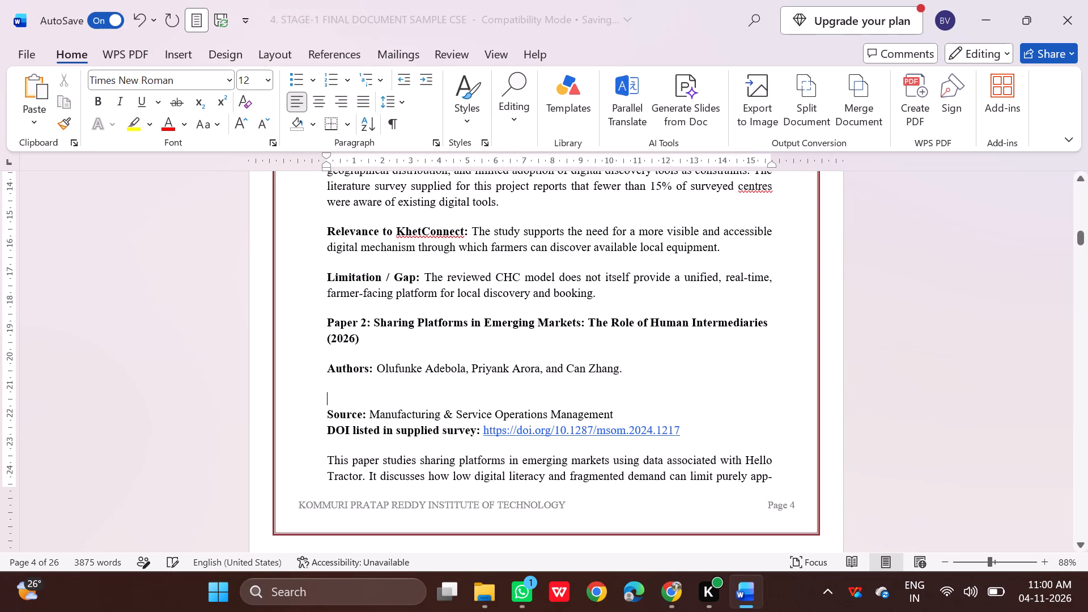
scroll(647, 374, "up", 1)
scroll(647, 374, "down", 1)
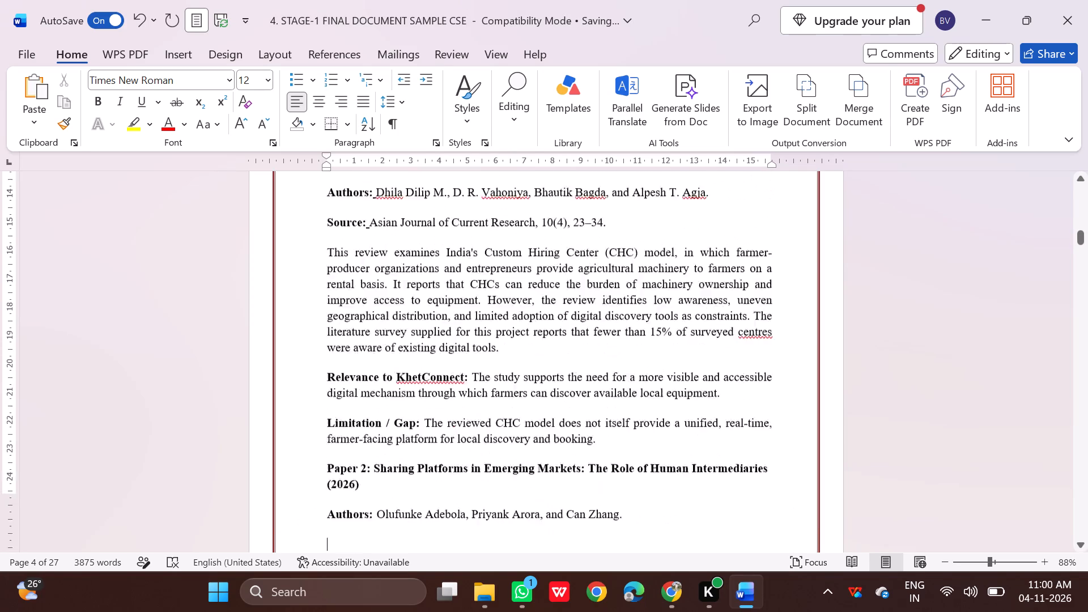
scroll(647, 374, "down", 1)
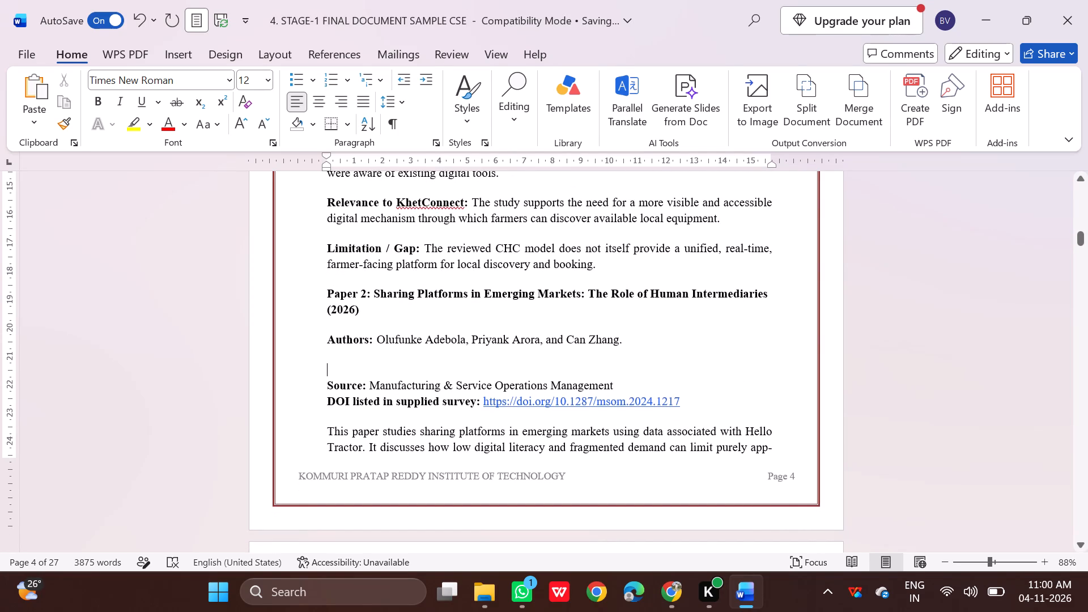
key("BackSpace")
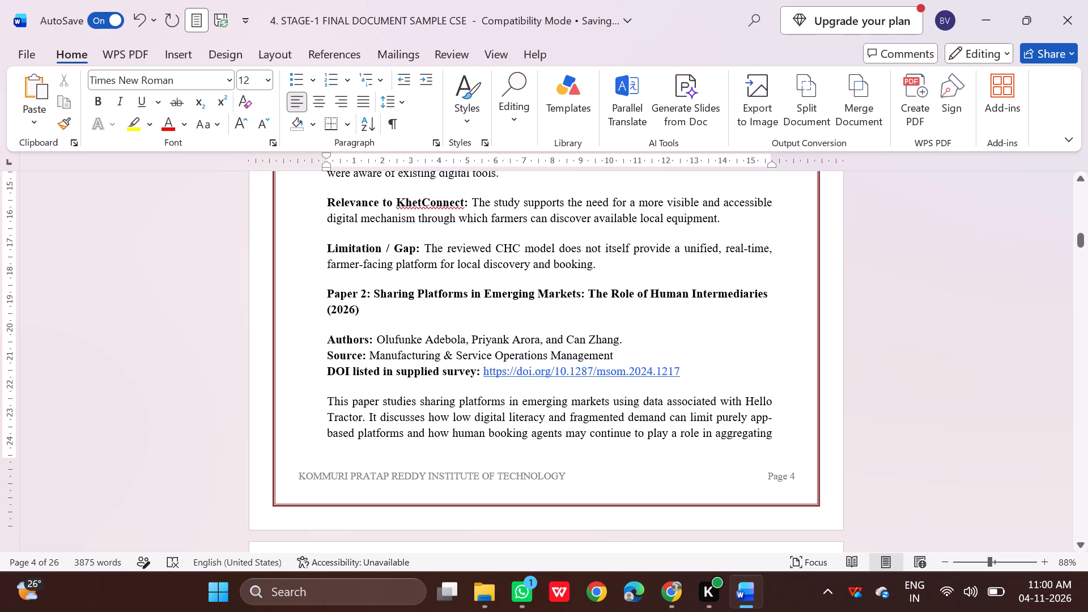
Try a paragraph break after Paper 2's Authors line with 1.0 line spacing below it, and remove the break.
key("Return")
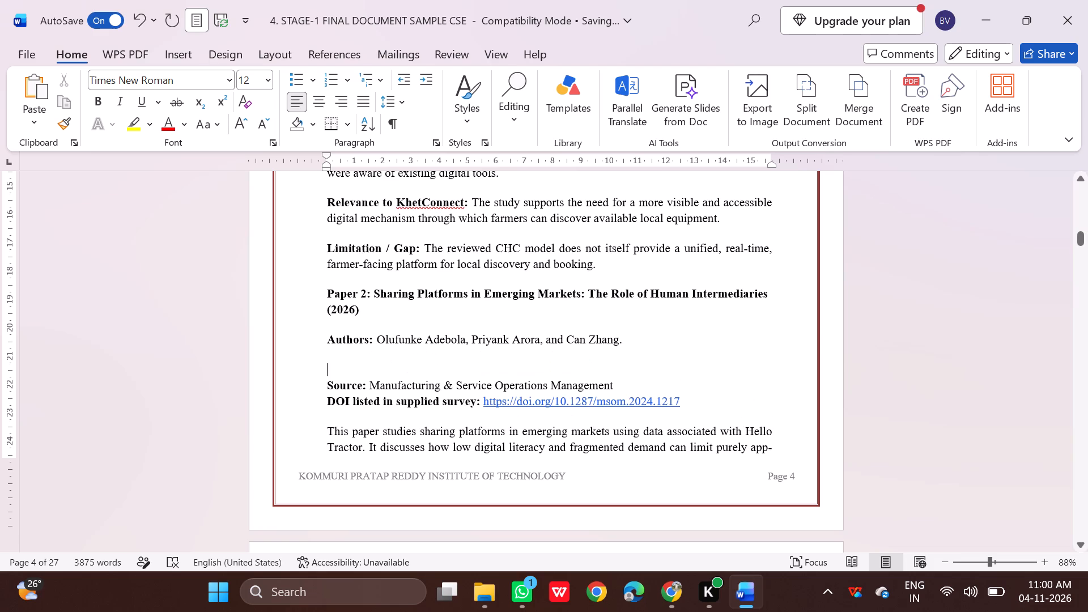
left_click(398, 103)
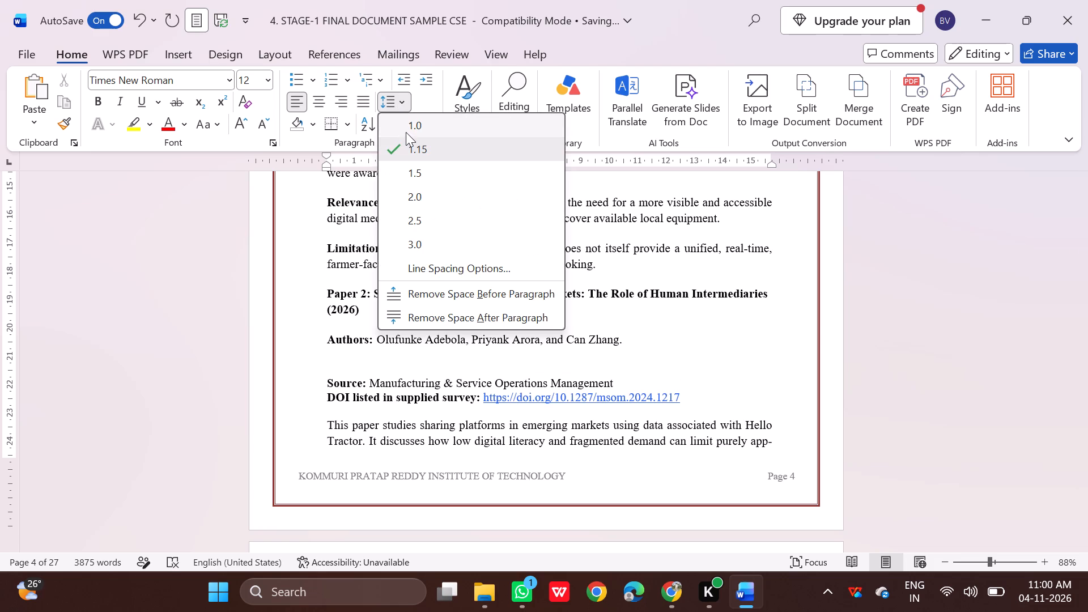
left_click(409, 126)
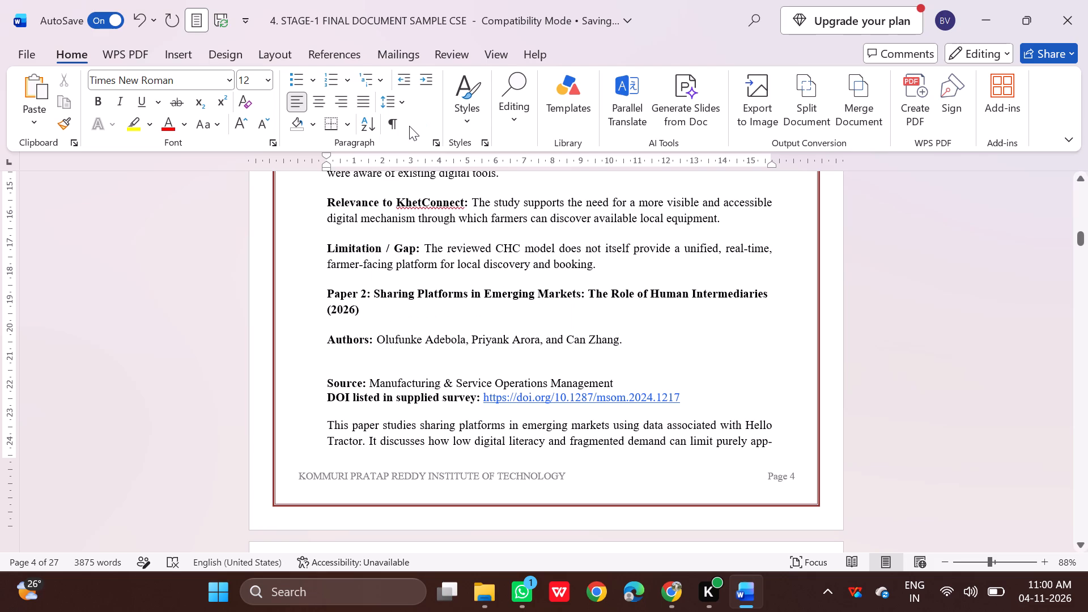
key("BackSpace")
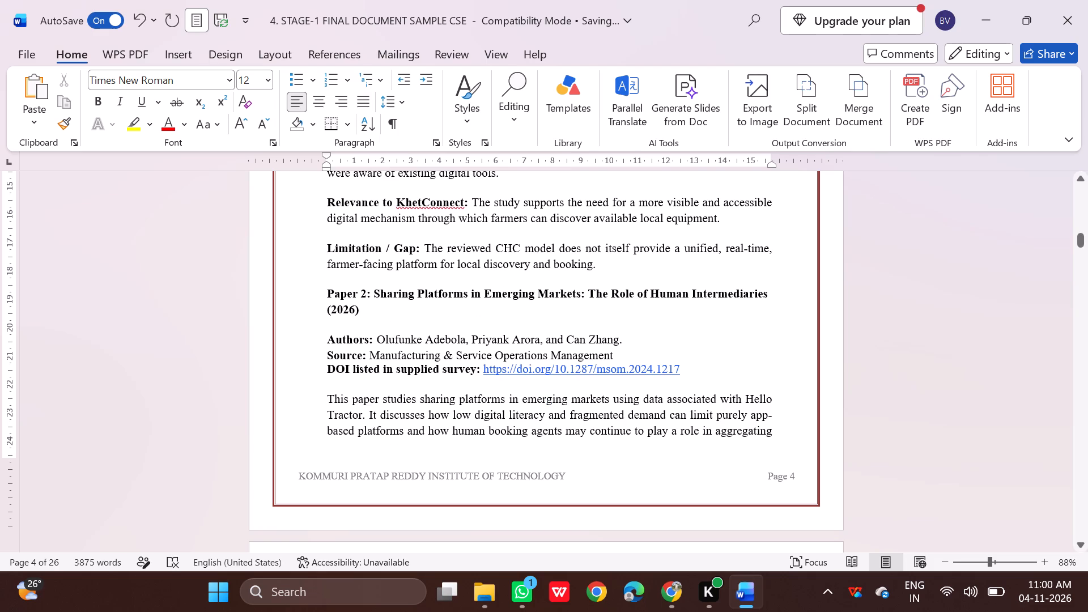
Set the line spacing of Paper 2's Authors, Source and DOI paragraph to 1.0.
left_click(404, 100)
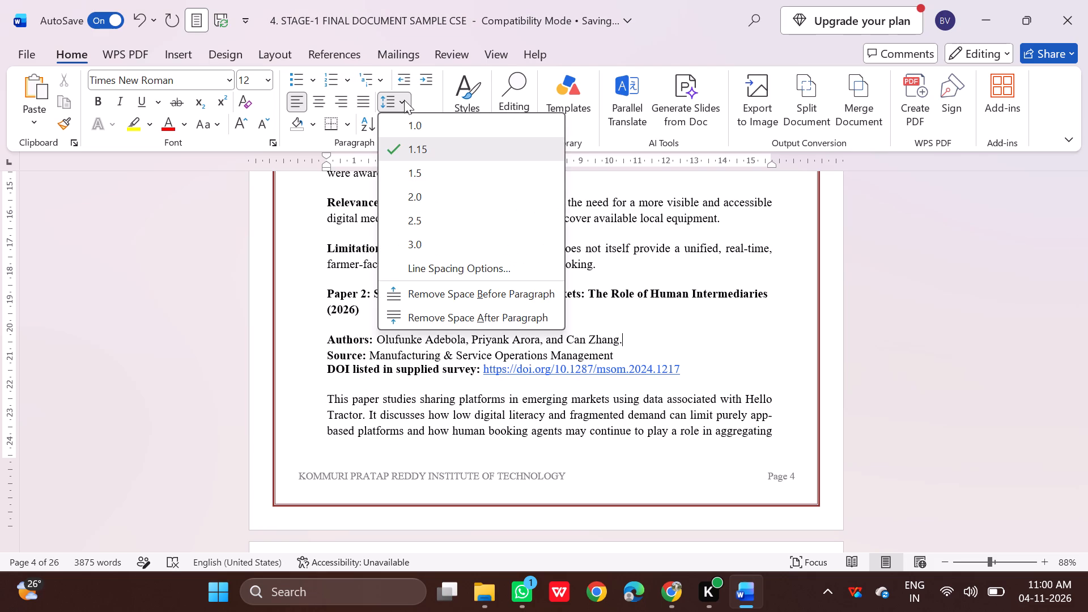
double_click(450, 127)
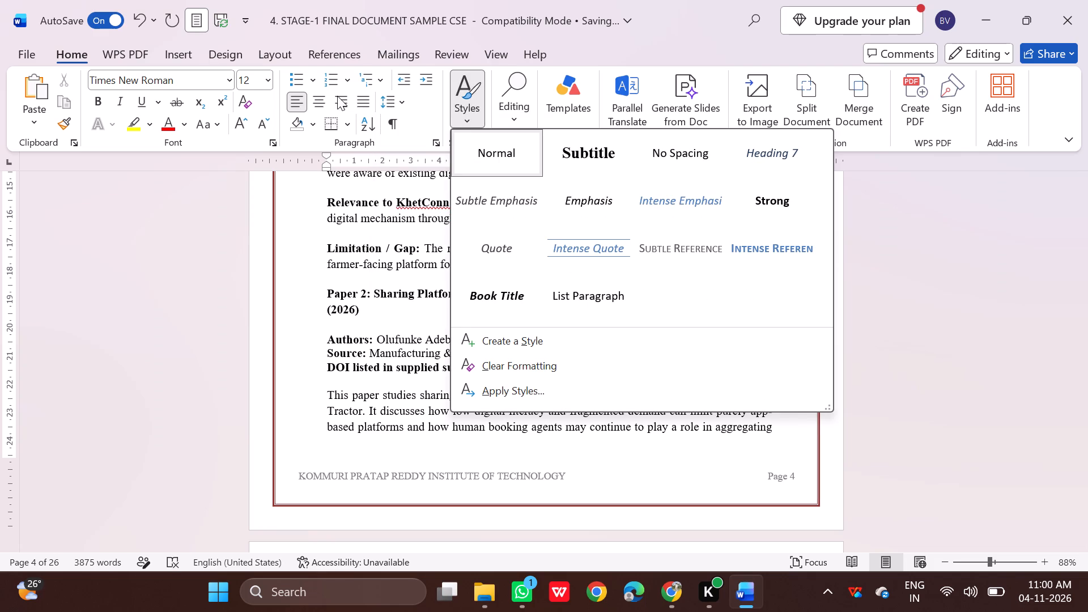
Check the line spacing options for Paper 2's Authors paragraph, then compare the entry with Paper 1 in section 2.1.
left_click(400, 104)
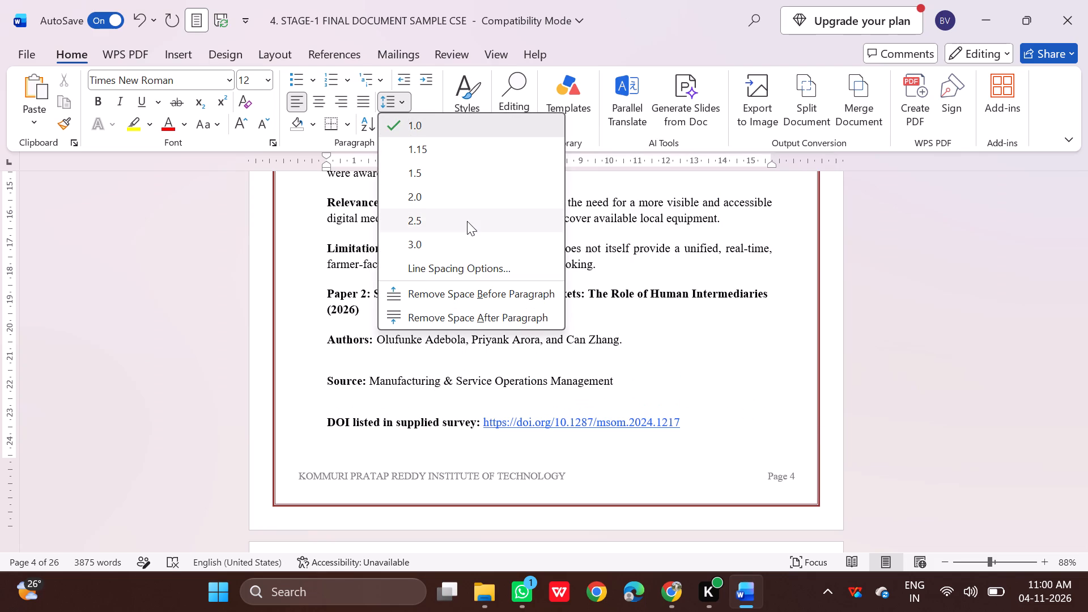
scroll(849, 343, "up", 5)
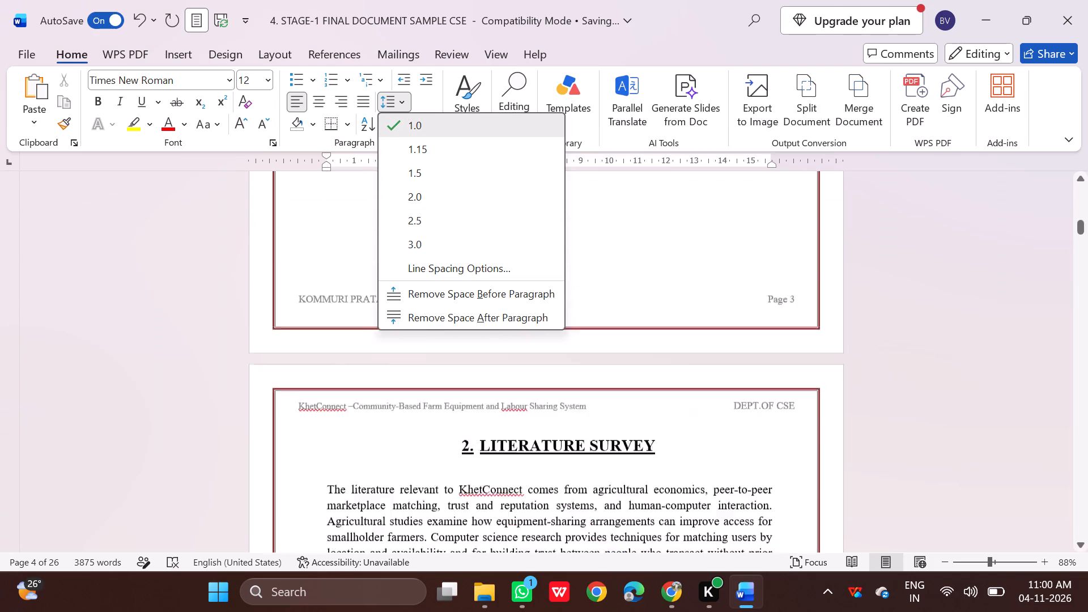
scroll(849, 343, "up", 6)
left_click(682, 273)
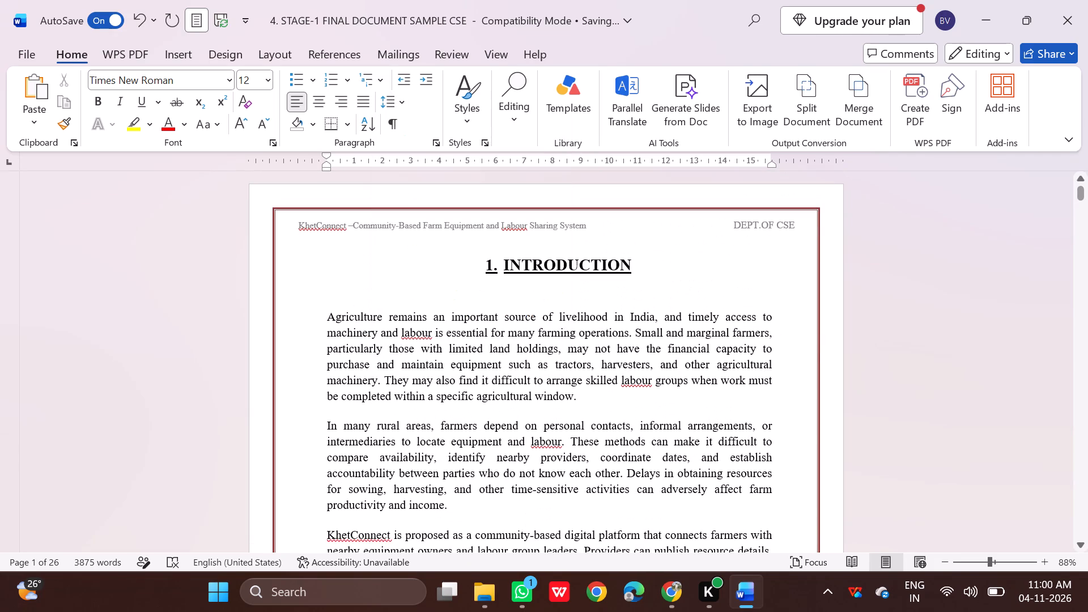
scroll(755, 312, "down", 7)
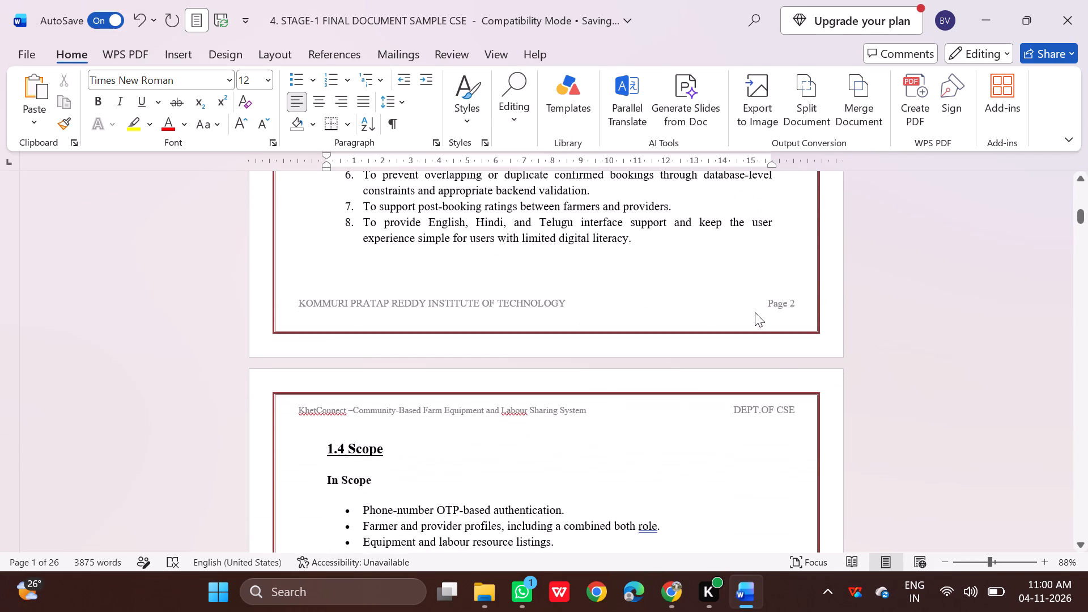
scroll(755, 312, "down", 5)
scroll(755, 312, "up", 1)
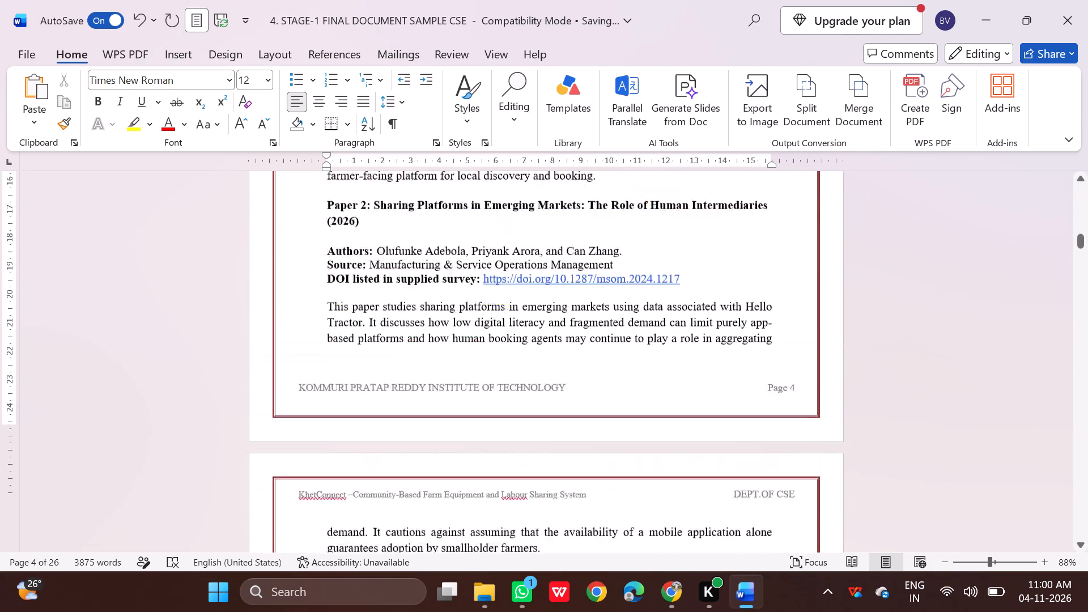
scroll(755, 312, "up", 3)
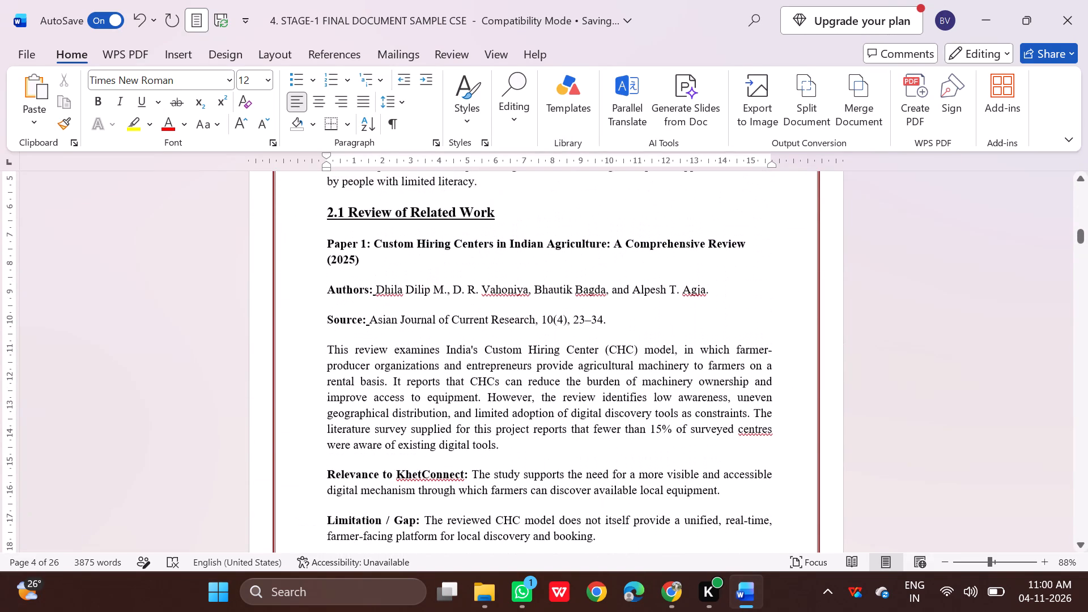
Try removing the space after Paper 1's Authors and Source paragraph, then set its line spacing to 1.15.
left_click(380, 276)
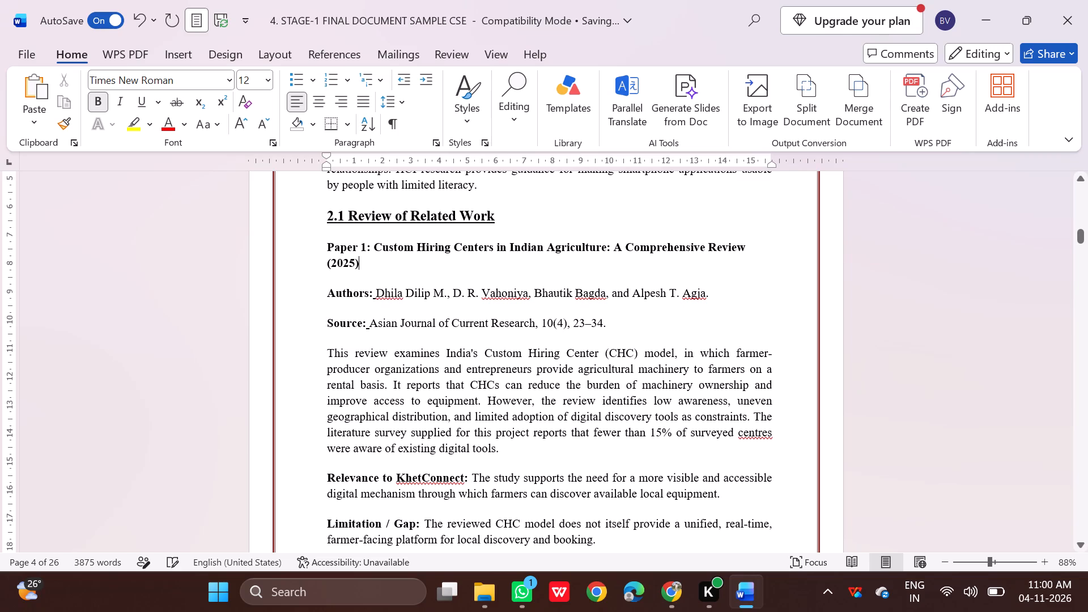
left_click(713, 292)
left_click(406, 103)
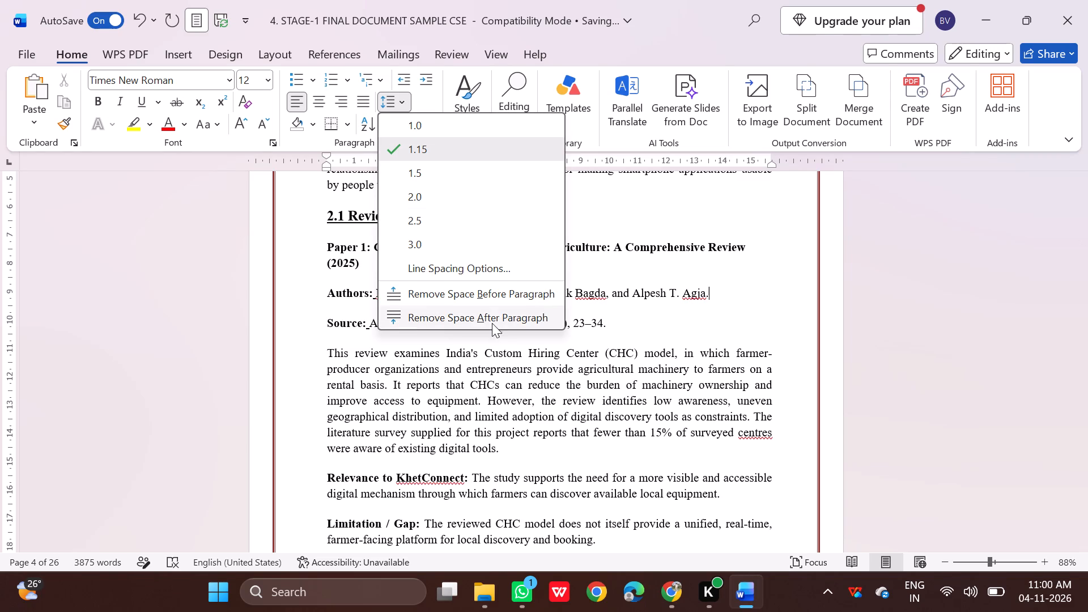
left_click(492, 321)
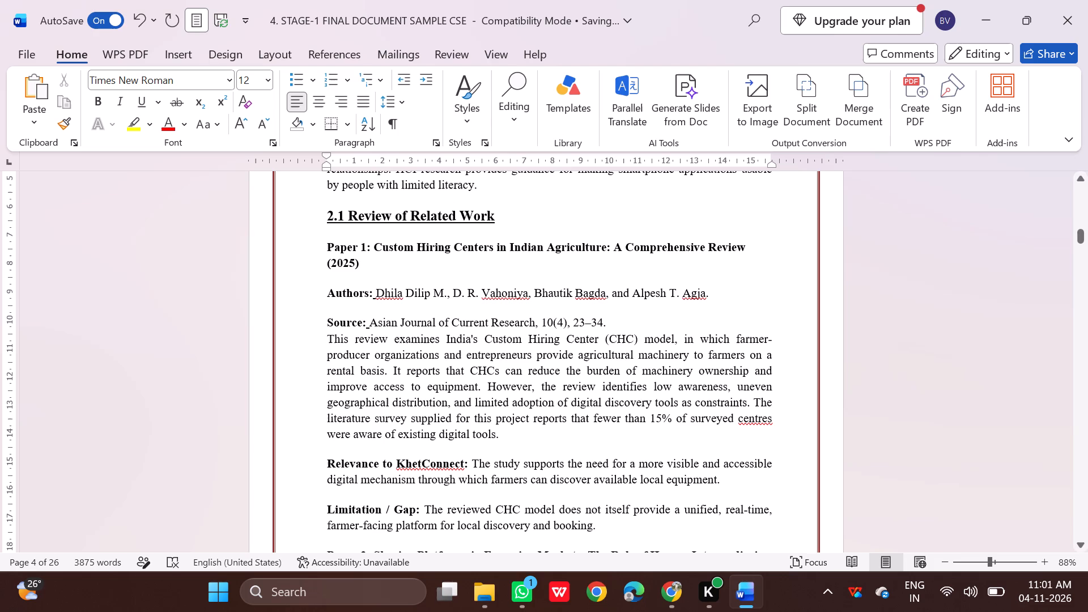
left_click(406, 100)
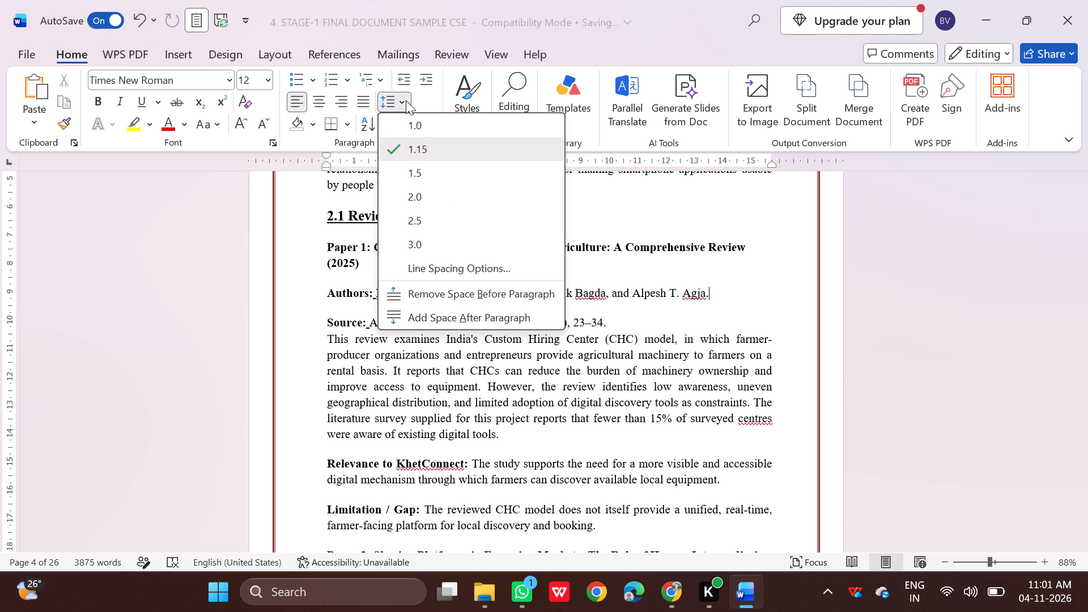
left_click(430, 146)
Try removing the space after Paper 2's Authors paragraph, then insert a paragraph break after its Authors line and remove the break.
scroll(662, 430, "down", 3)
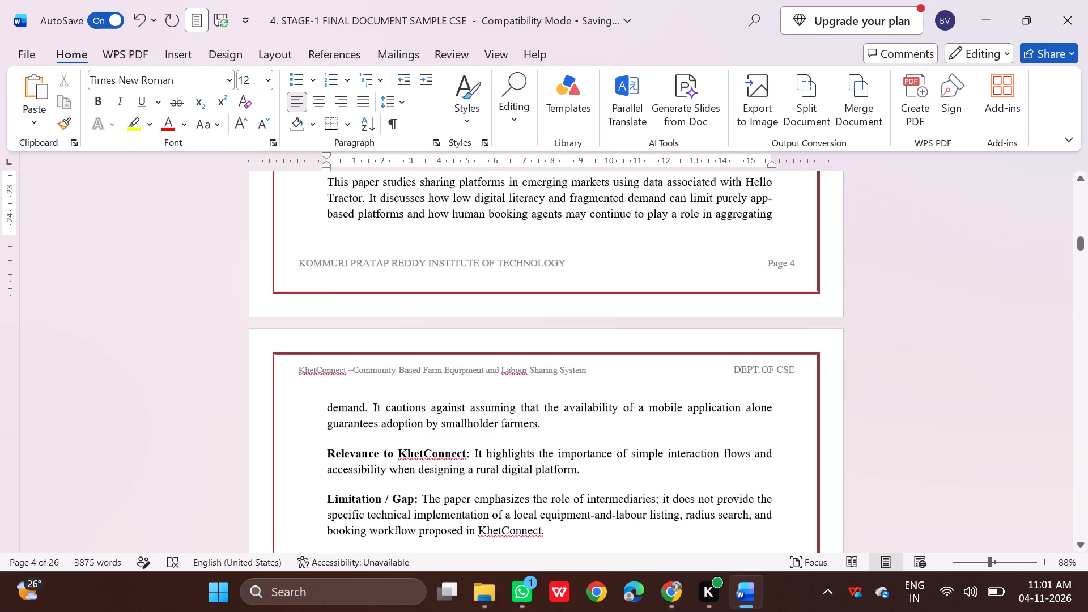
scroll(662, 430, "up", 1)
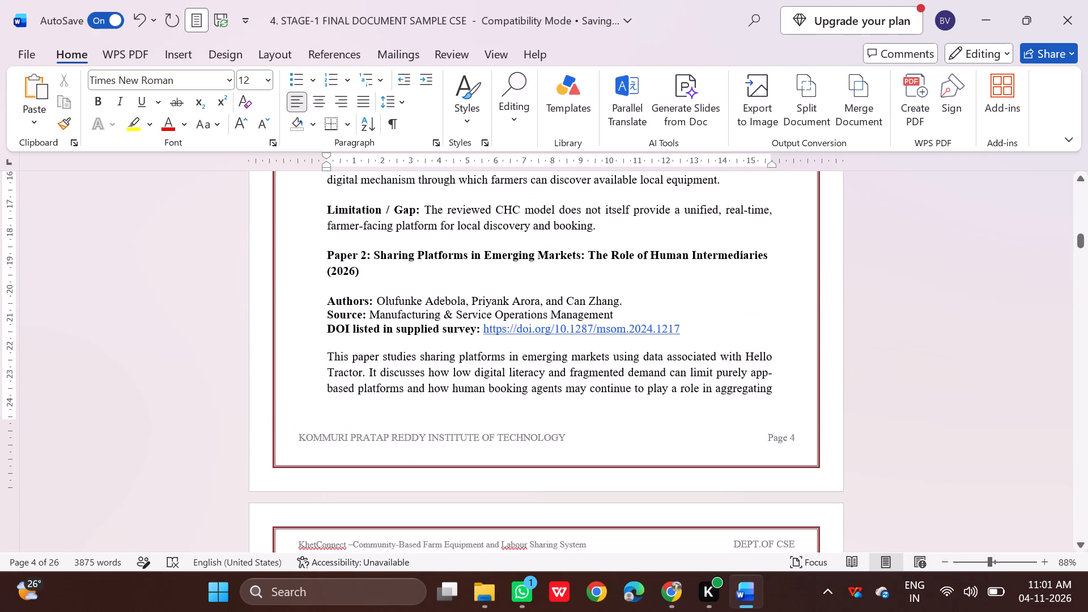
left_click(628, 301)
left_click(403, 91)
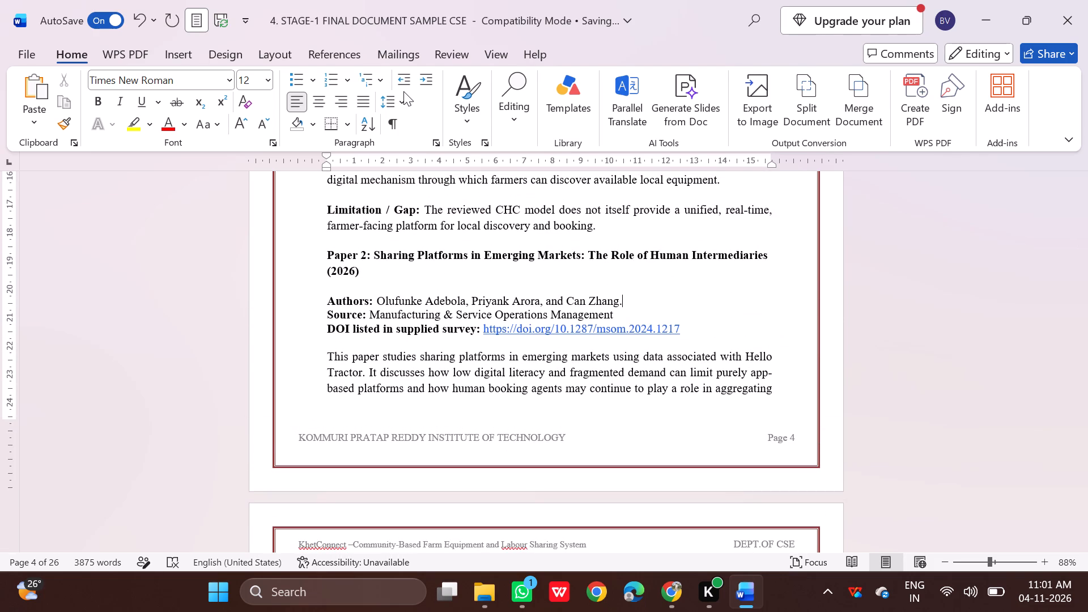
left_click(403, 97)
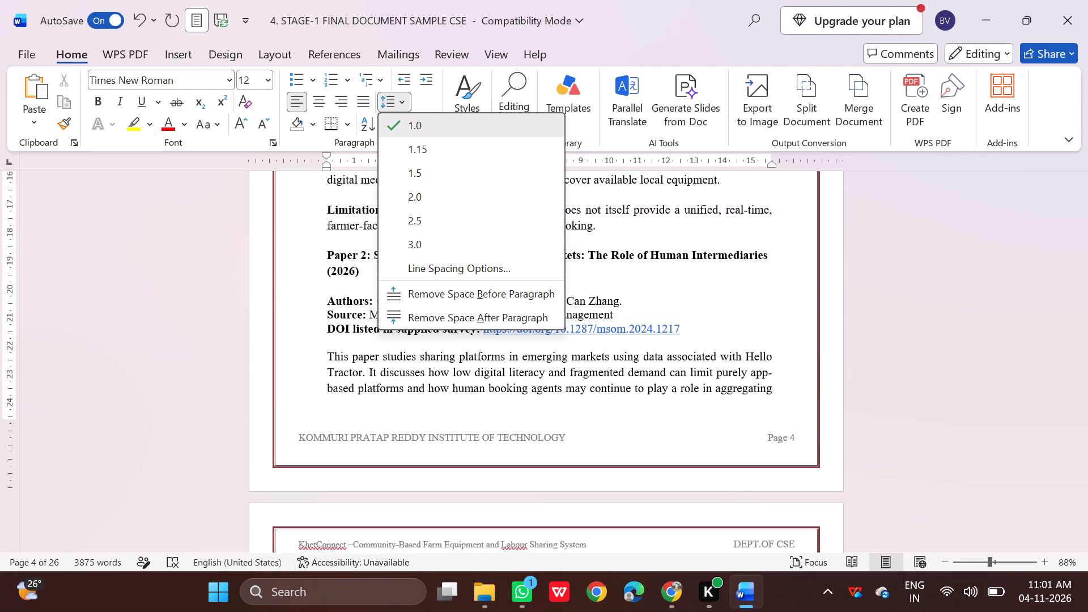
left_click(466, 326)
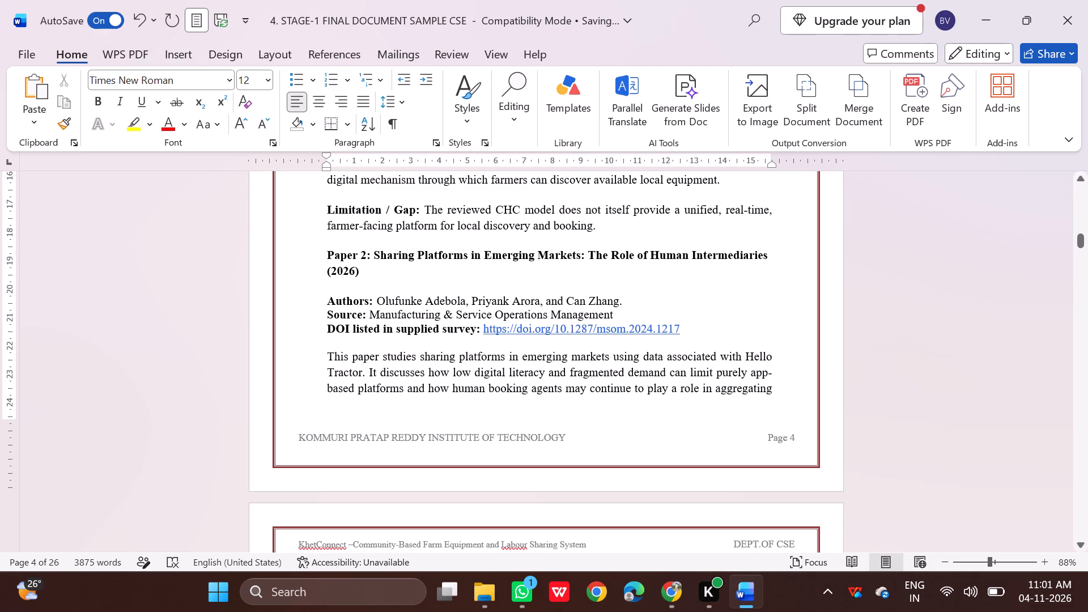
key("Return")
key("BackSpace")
Compare the spacing around the Authors and Source lines of Paper 1 and Paper 2 in section 2.1.
scroll(595, 296, "up", 4)
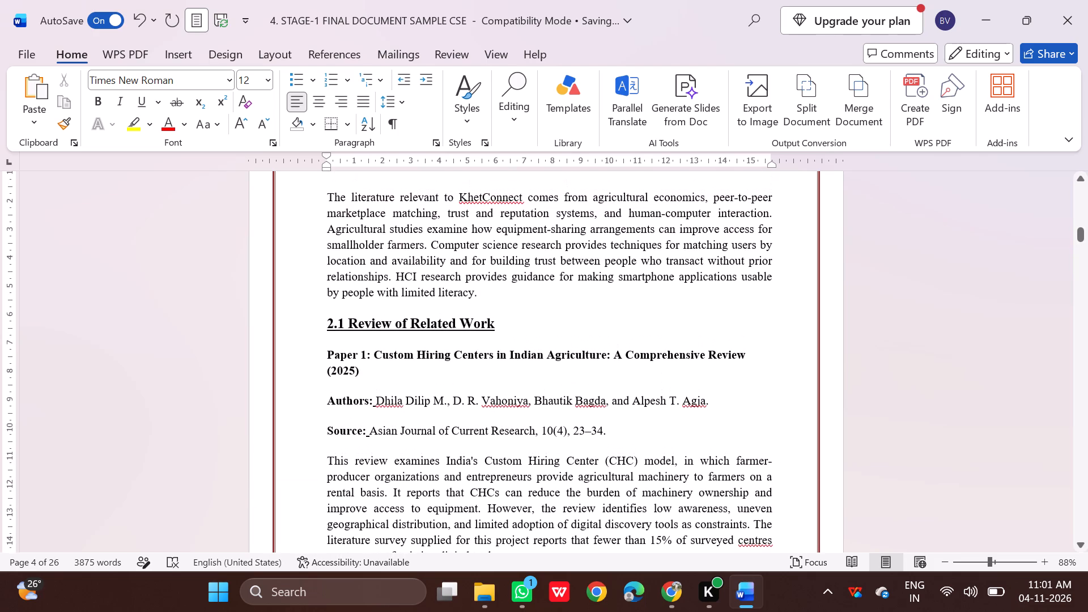
scroll(595, 296, "down", 1)
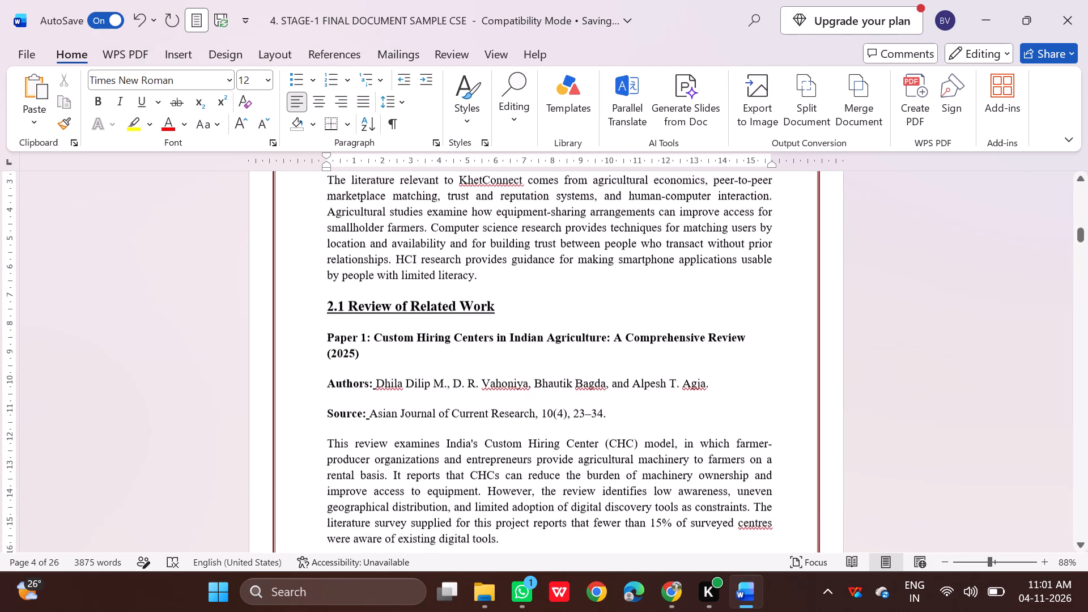
scroll(595, 296, "down", 1)
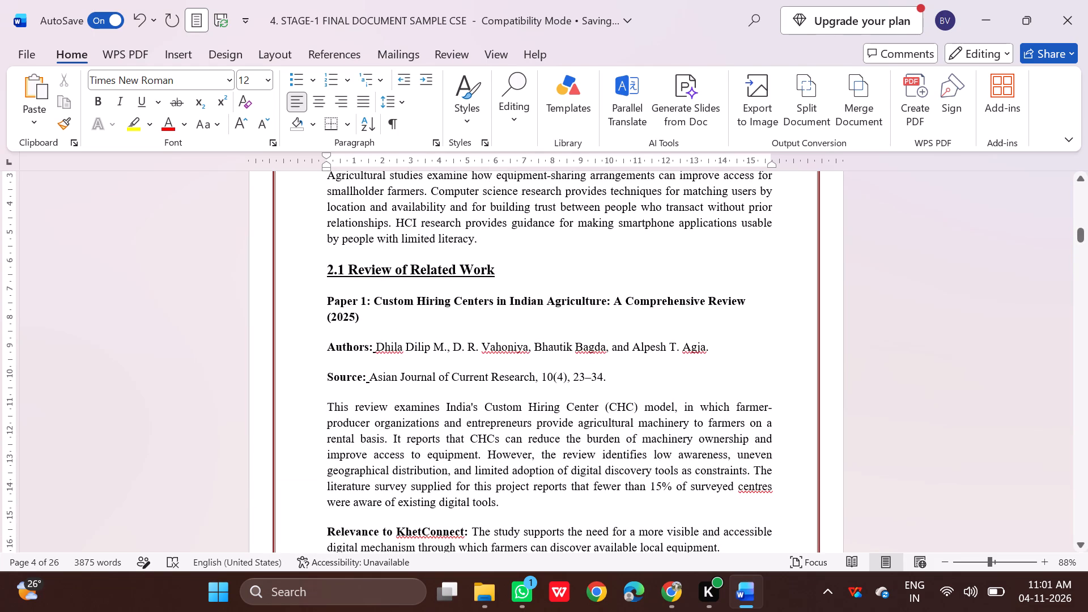
left_click(335, 329)
left_click(364, 316)
left_click(334, 371)
left_click(320, 369)
scroll(712, 372, "down", 2)
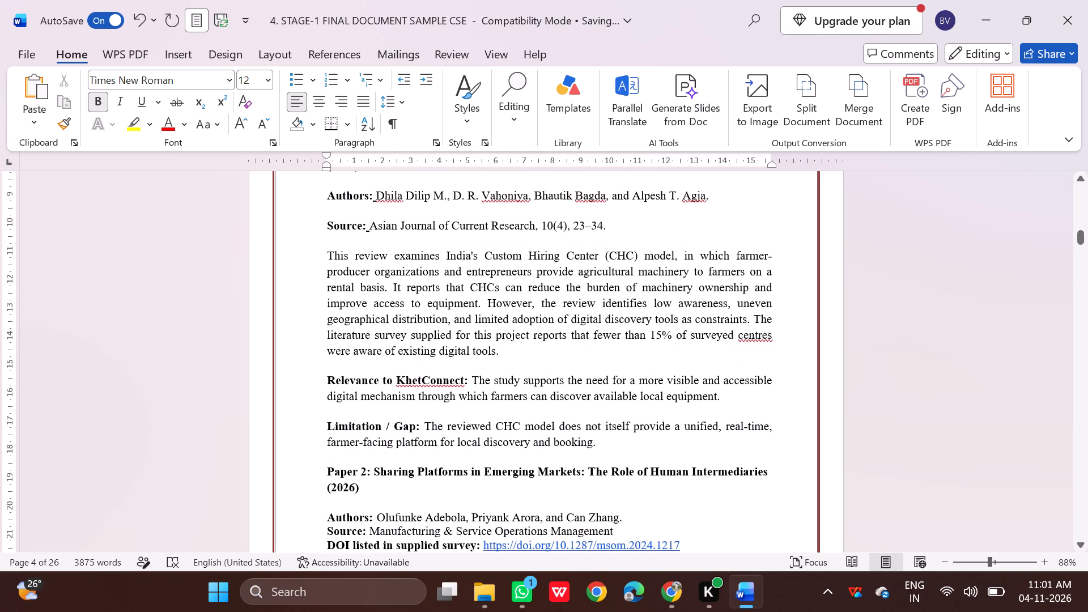
scroll(712, 372, "up", 1)
scroll(712, 372, "down", 1)
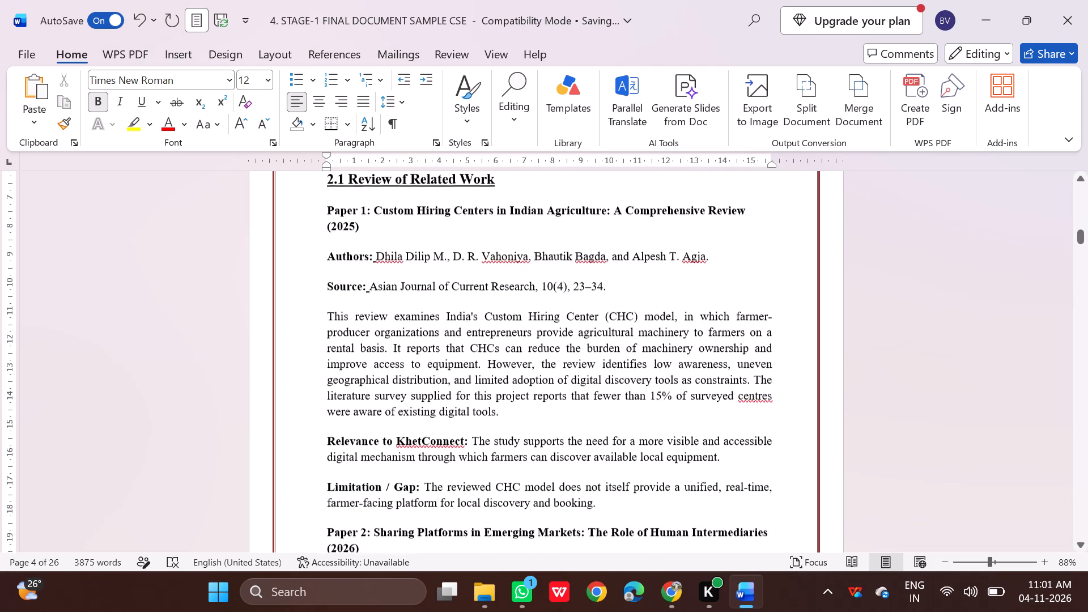
scroll(712, 372, "down", 2)
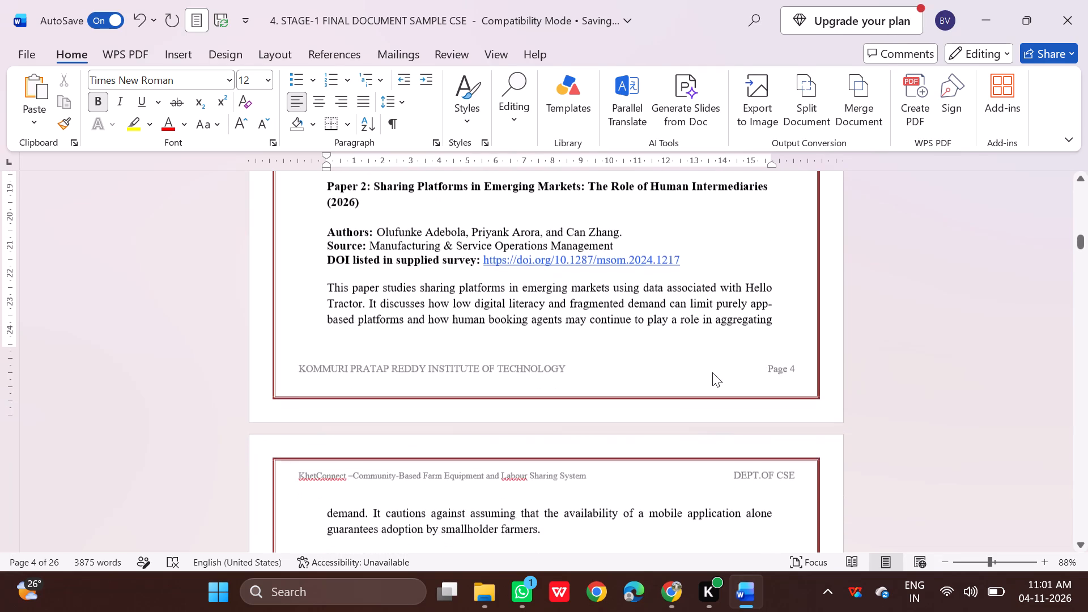
Examine the spacing and layout of the Paper 3 to Paper 6 entries in the literature survey.
scroll(712, 372, "down", 3)
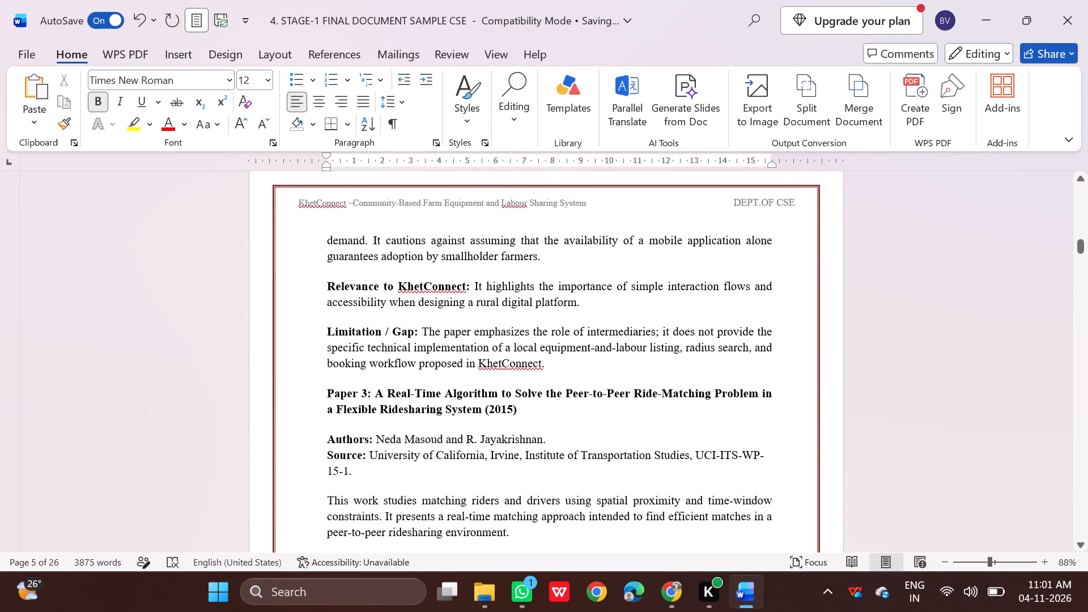
scroll(712, 372, "down", 3)
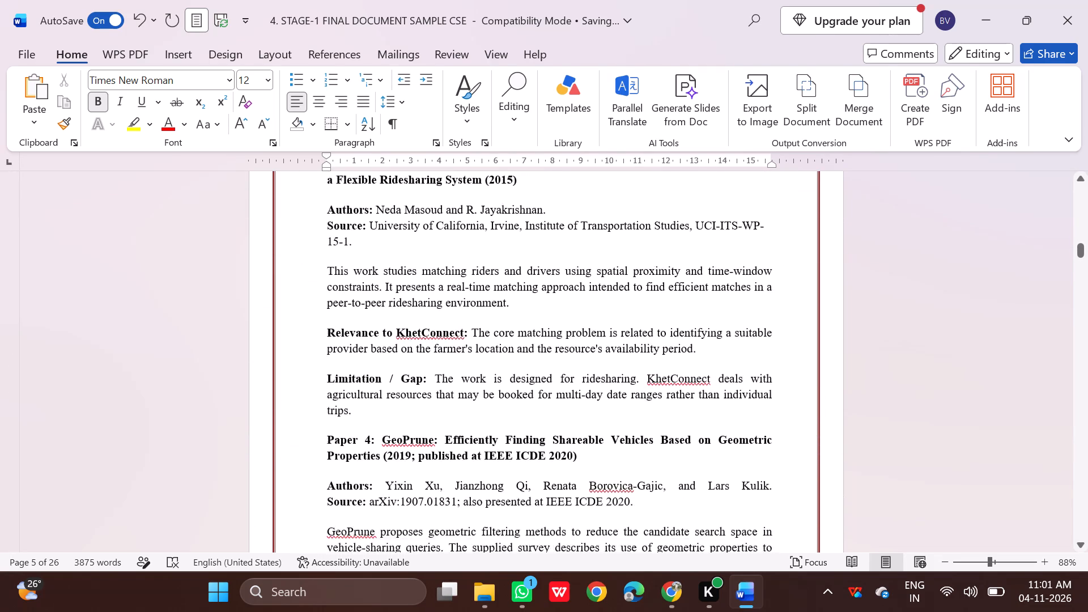
scroll(712, 372, "down", 7)
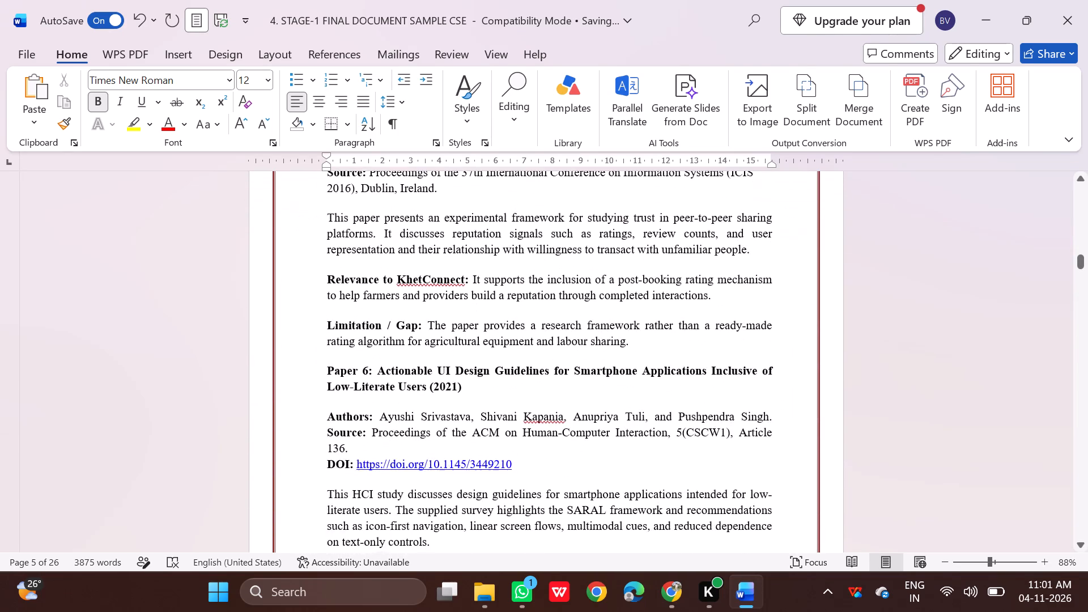
scroll(712, 372, "down", 5)
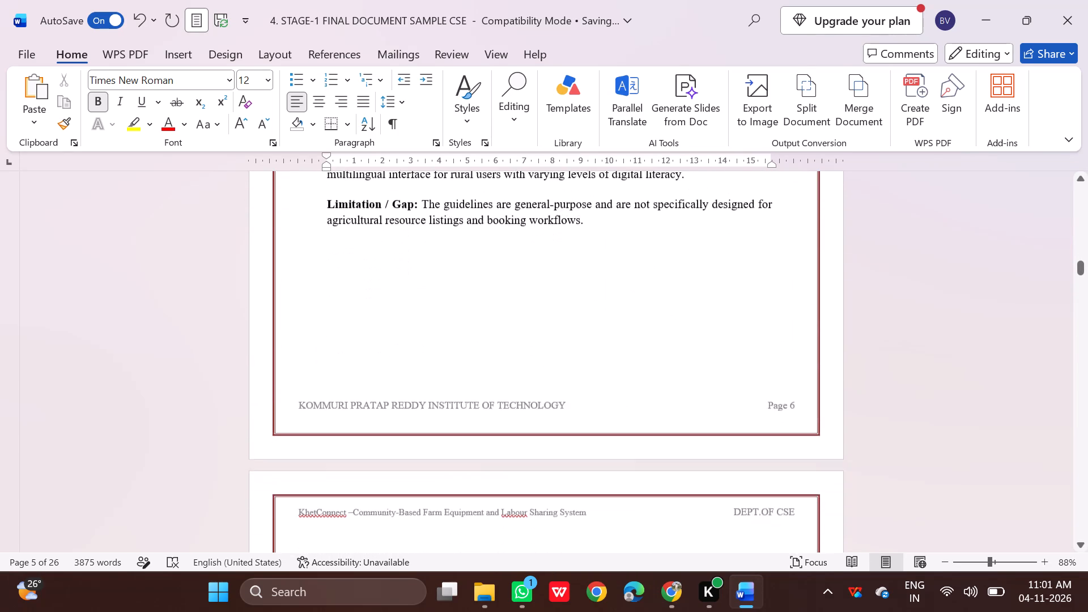
Examine the comparison table picture in section 2.2 Comparative Analysis on page 7 and select it.
scroll(712, 372, "down", 1)
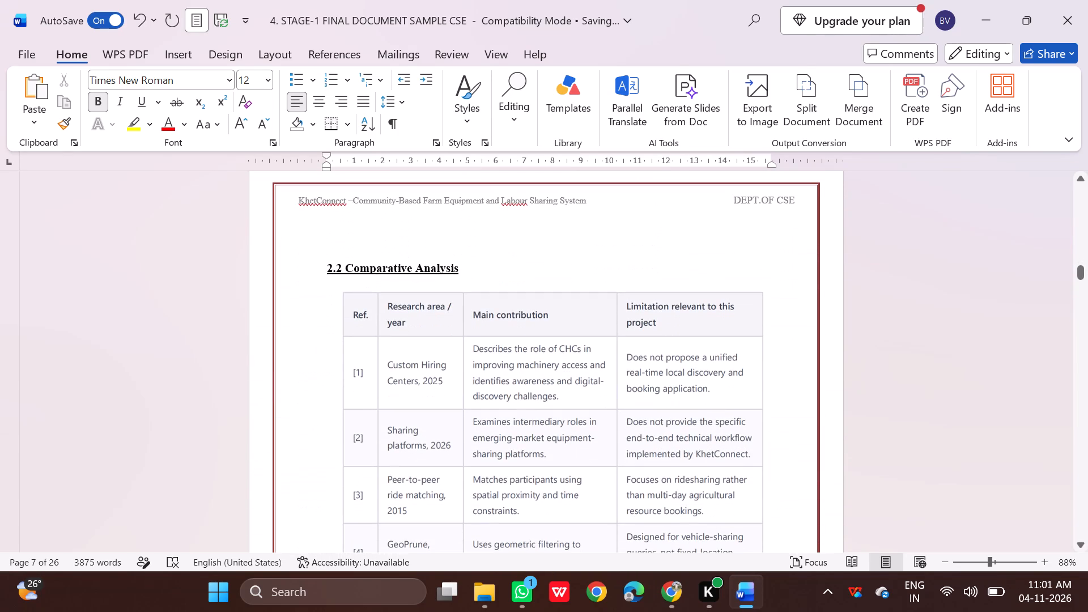
scroll(712, 372, "down", 2)
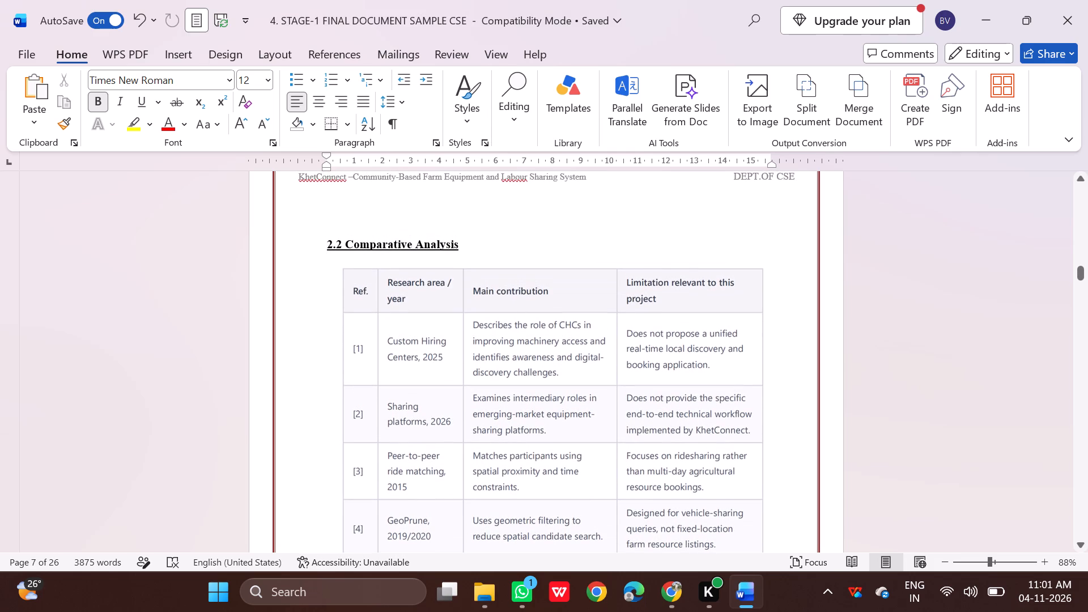
scroll(712, 372, "down", 1)
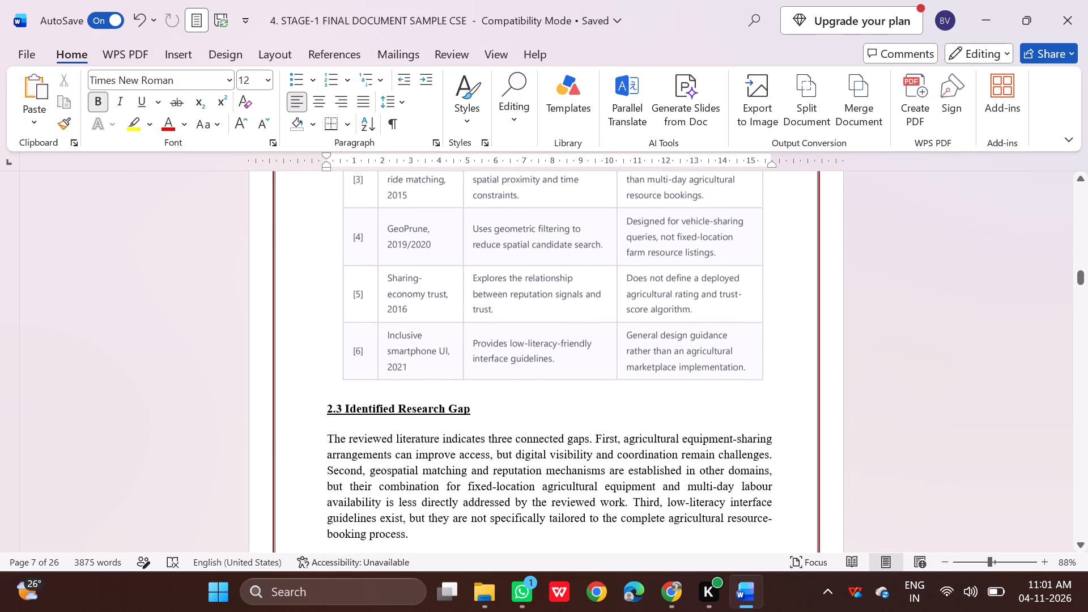
scroll(712, 372, "up", 1)
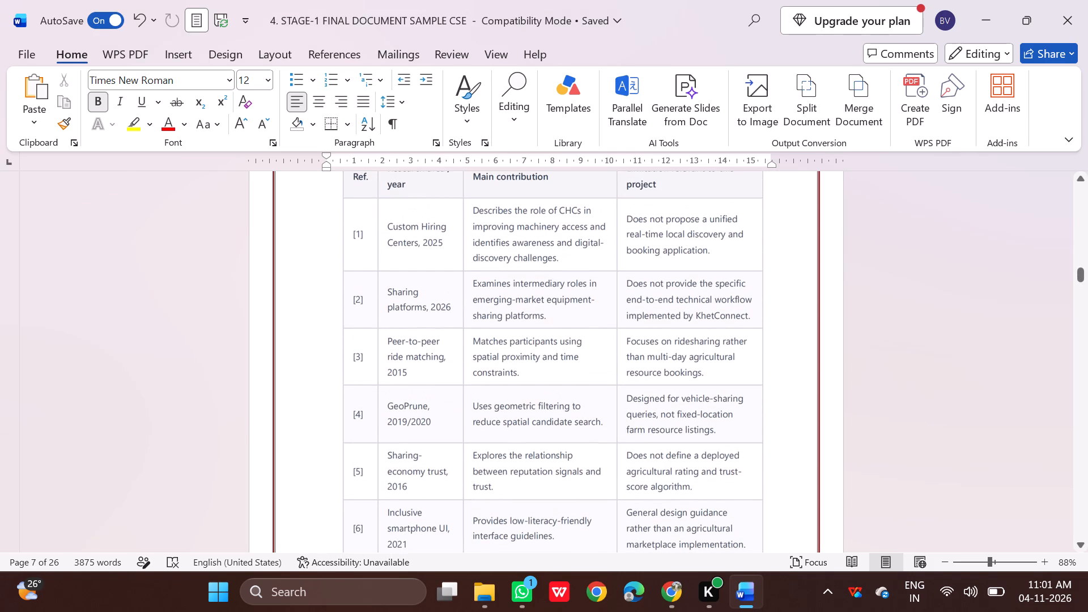
left_click(656, 339)
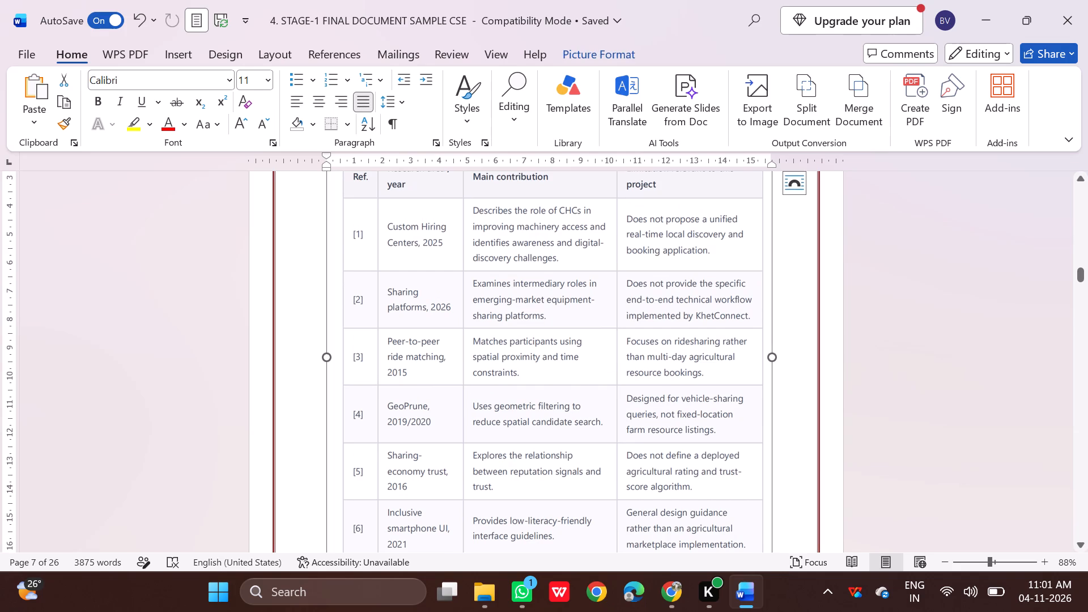
scroll(656, 339, "up", 3)
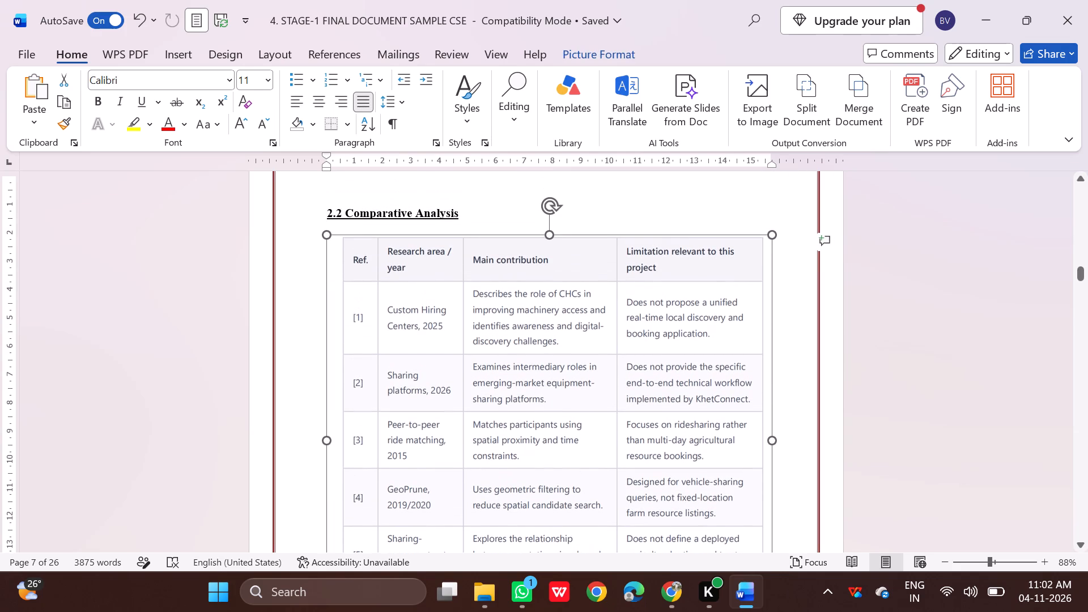
Examine the page layout from the section 2.2 comparison table through section 2.3 to the start of chapter 3.
scroll(735, 422, "down", 2)
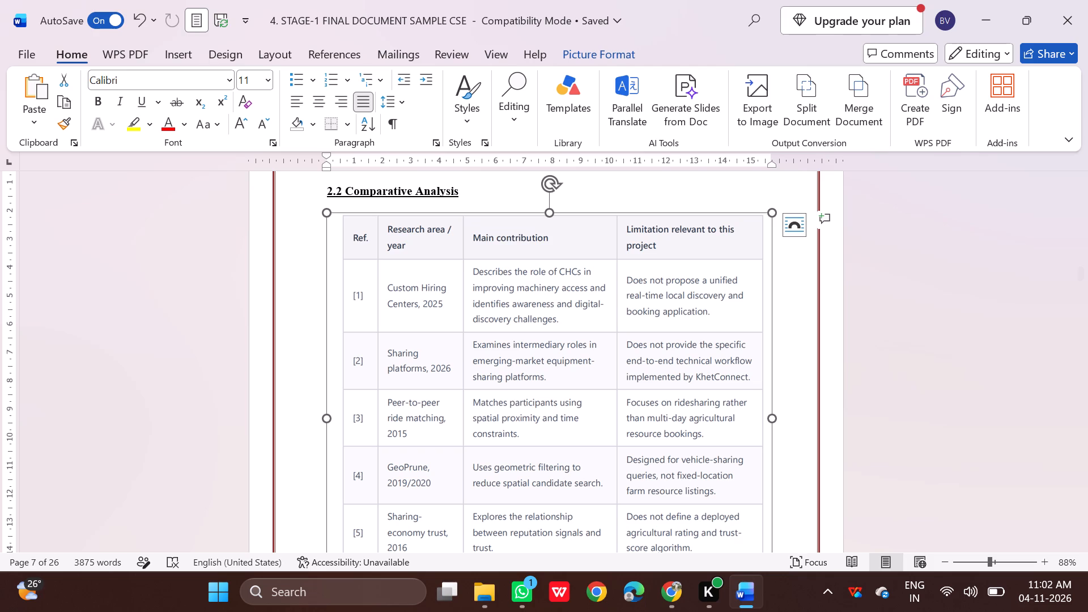
scroll(735, 422, "down", 2)
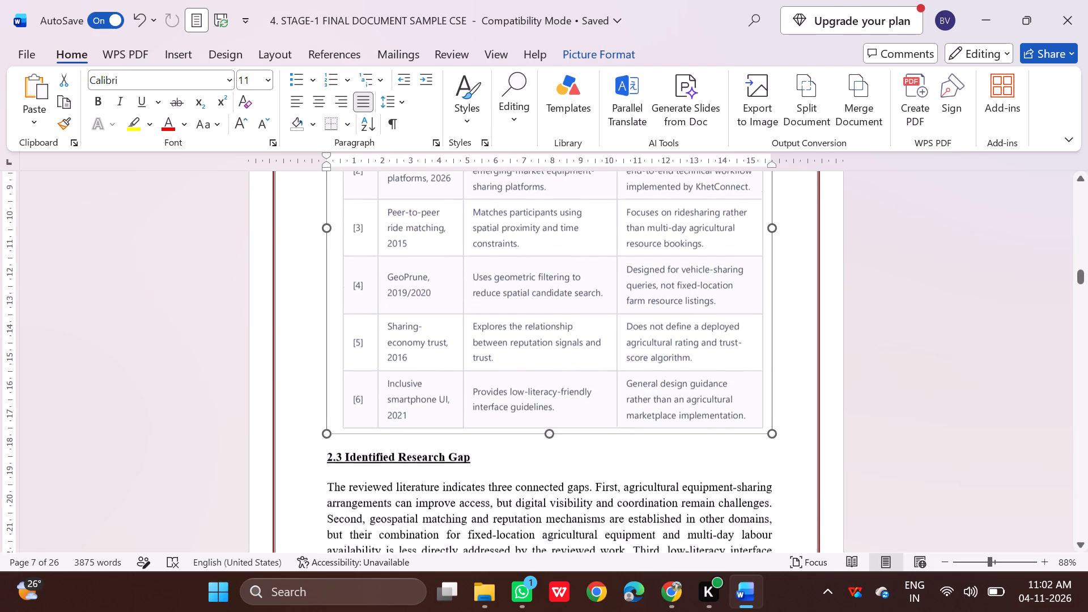
scroll(735, 422, "down", 3)
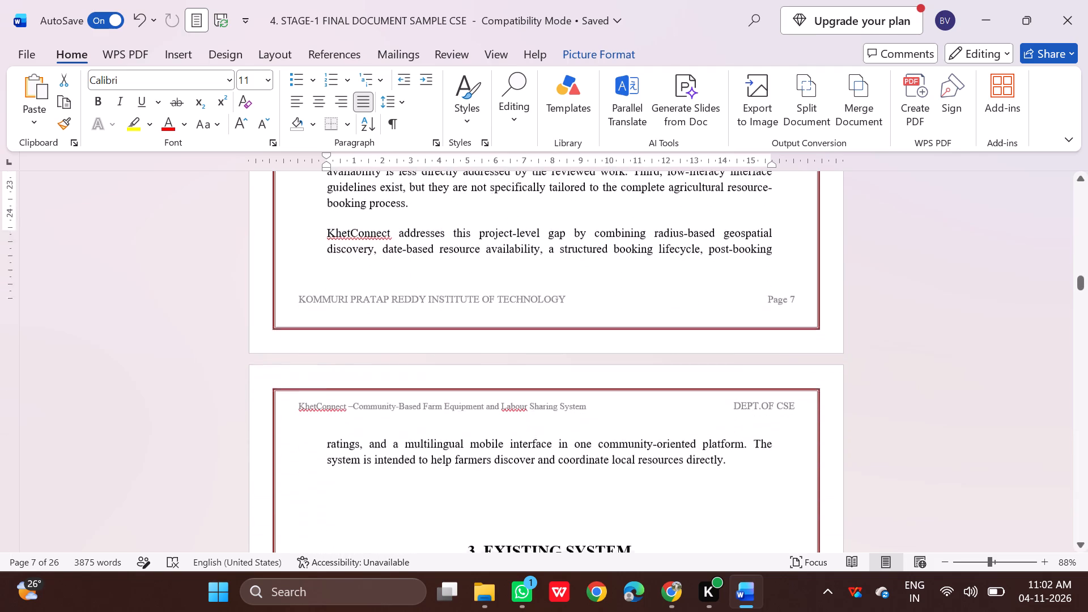
scroll(735, 422, "down", 1)
scroll(735, 422, "up", 3)
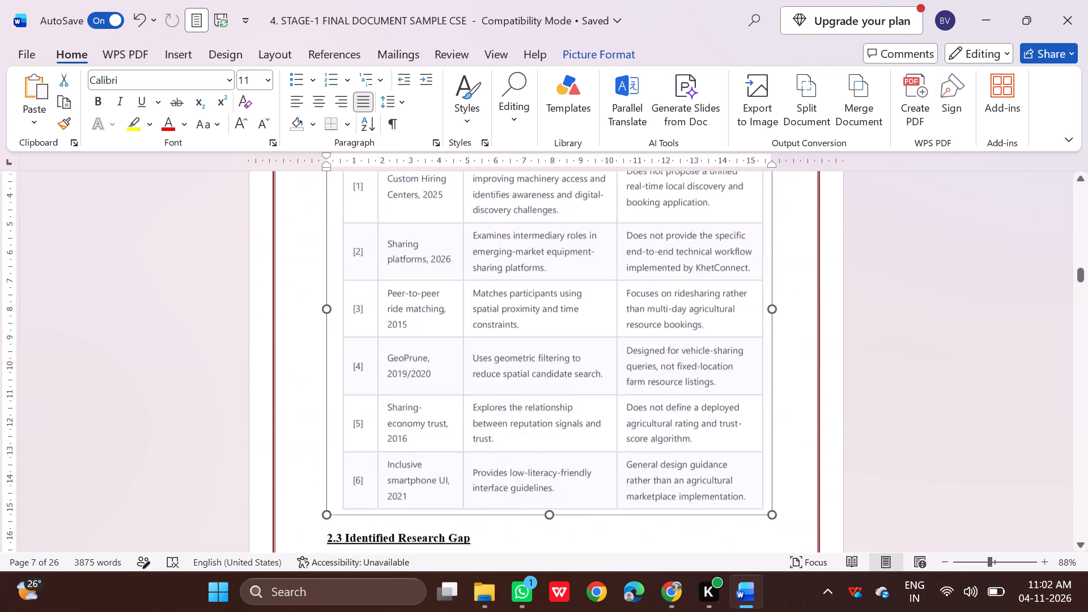
scroll(735, 422, "up", 3)
scroll(735, 422, "down", 1)
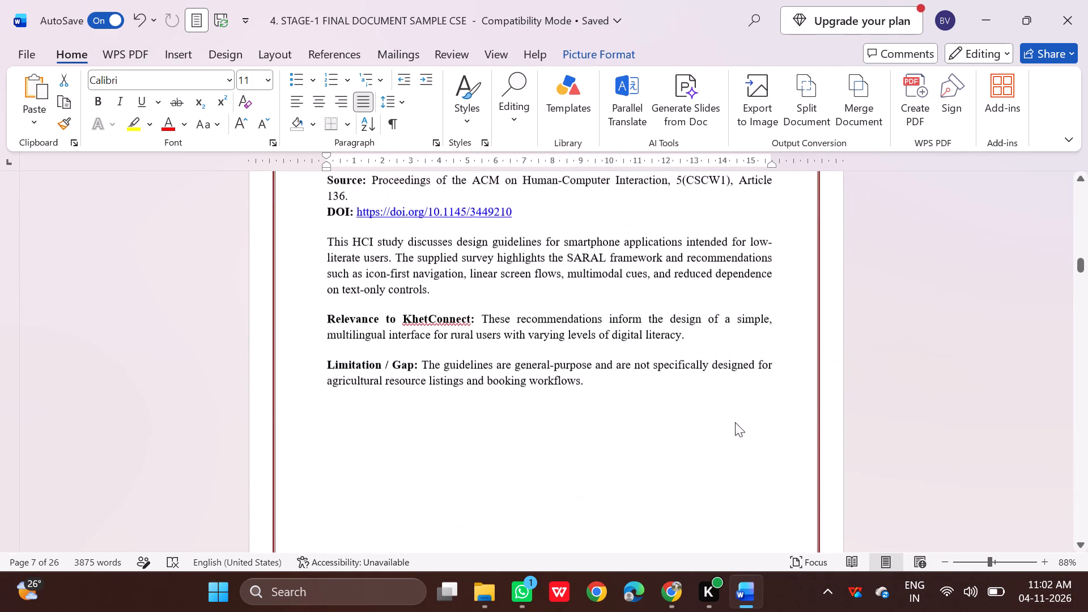
scroll(735, 422, "down", 5)
scroll(735, 422, "up", 1)
scroll(735, 422, "down", 1)
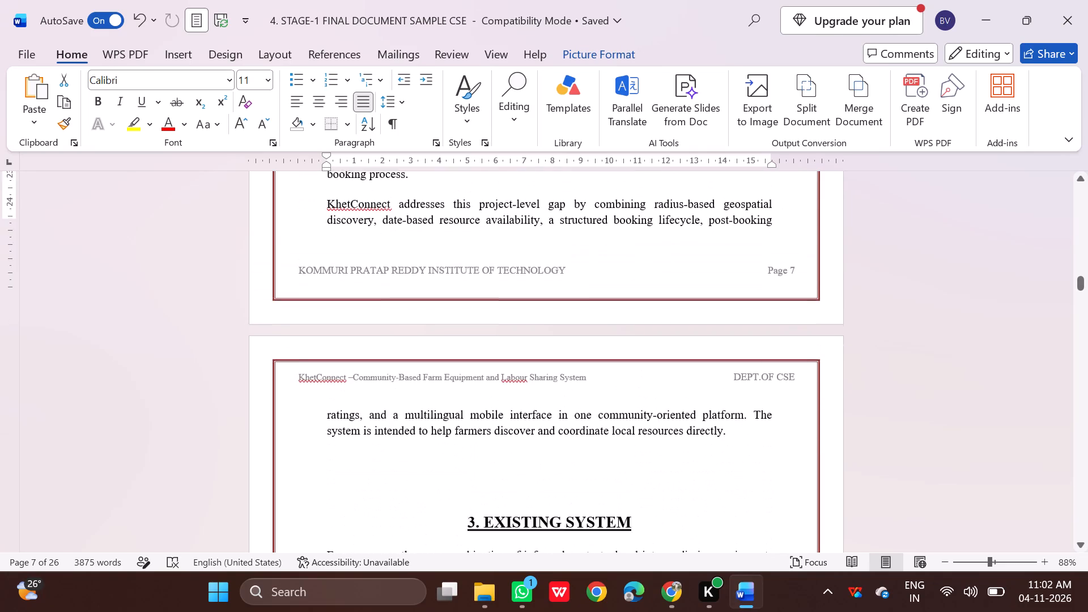
Insert blank paragraphs after the end of section 2.3 until the heading "3. EXISTING SYSTEM" starts on a new page.
scroll(735, 422, "down", 1)
left_click(735, 422)
key("Return")
key("Return")
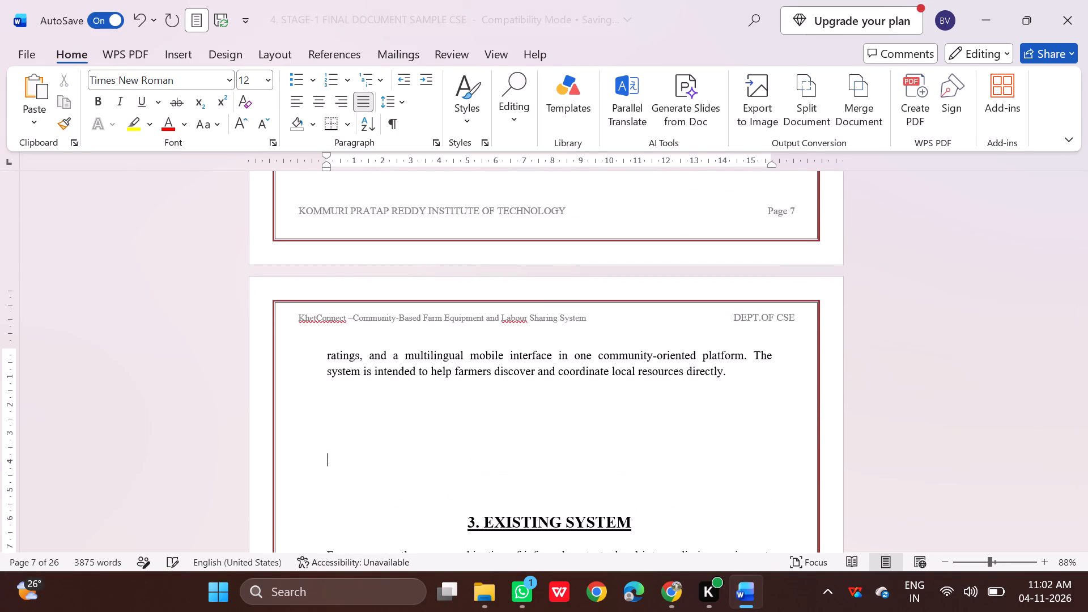
key("Return")
scroll(735, 422, "down", 1)
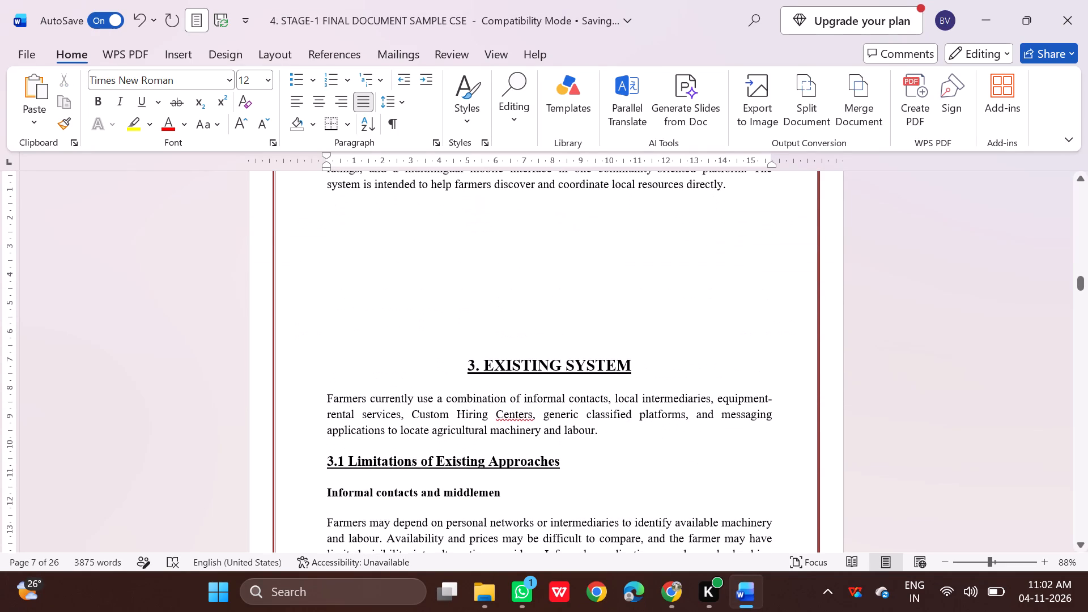
key("Return")
key("Return")
key("Return")
key("Return")
key("Return")
key("Return")
key("Return")
key("Return")
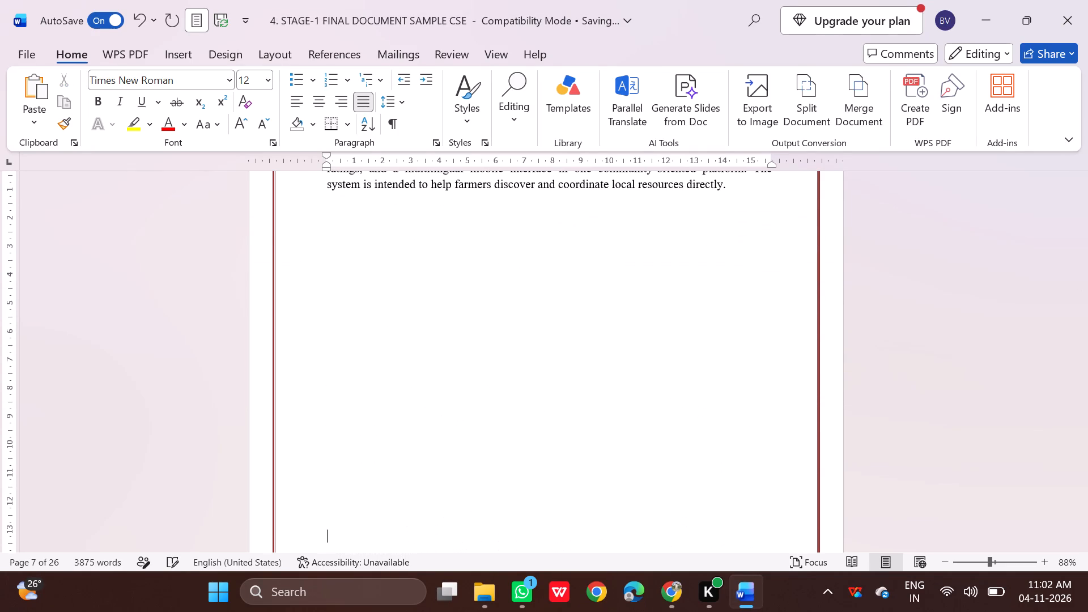
scroll(735, 422, "down", 1)
key("Return")
key("Return")
key("Return")
key("Return")
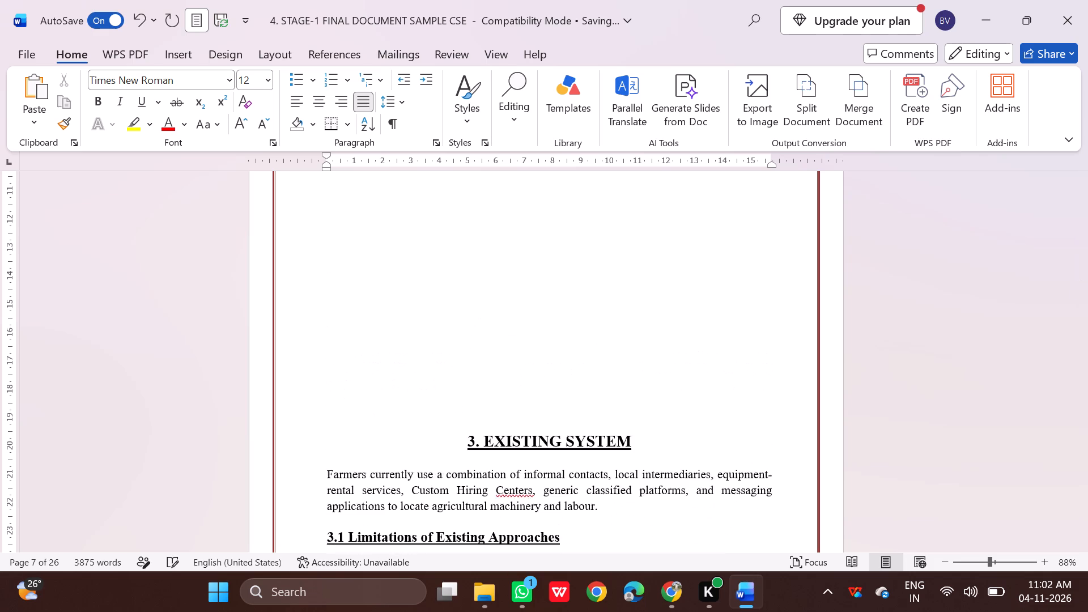
key("Return")
key("Return")
key("Return")
key("Return")
key("Return")
scroll(735, 422, "down", 1)
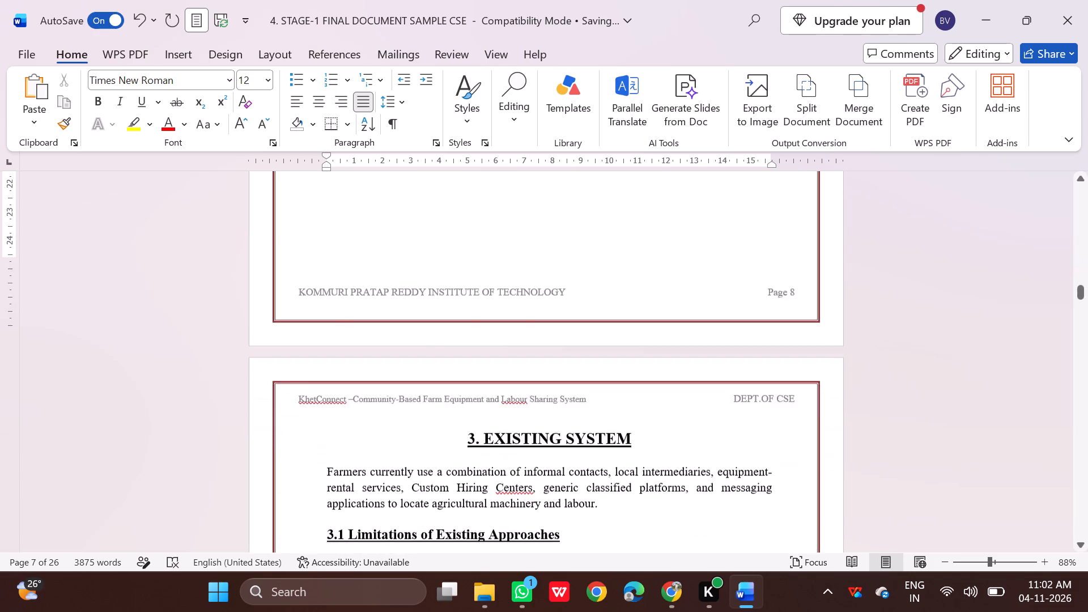
Review the layout from the comparison table and section 2.3 to the new starting page of chapter 3.
scroll(735, 422, "down", 1)
scroll(735, 422, "up", 3)
scroll(735, 422, "down", 1)
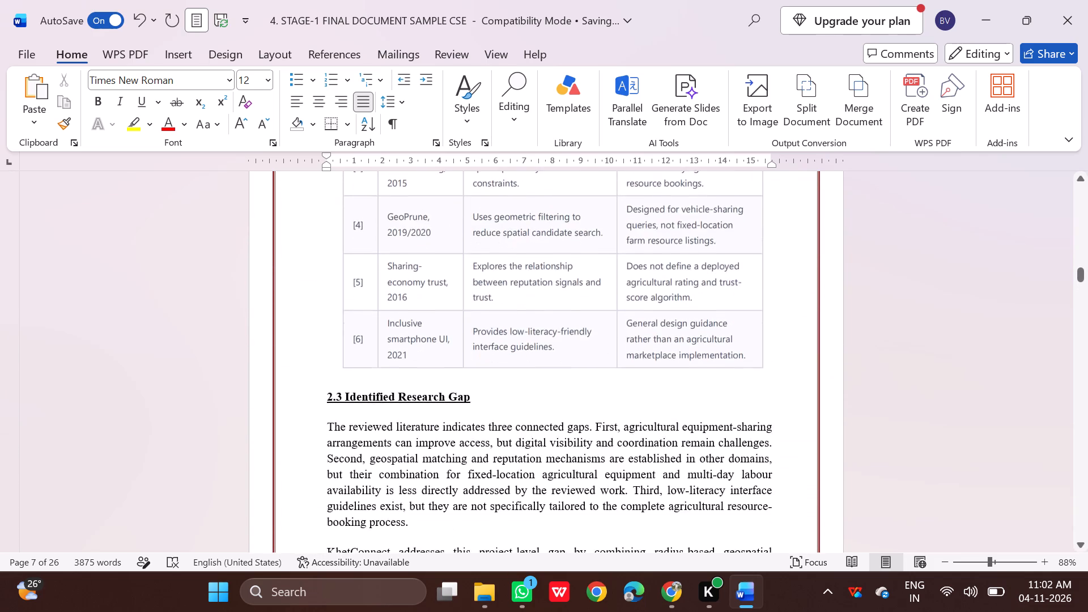
scroll(735, 422, "down", 3)
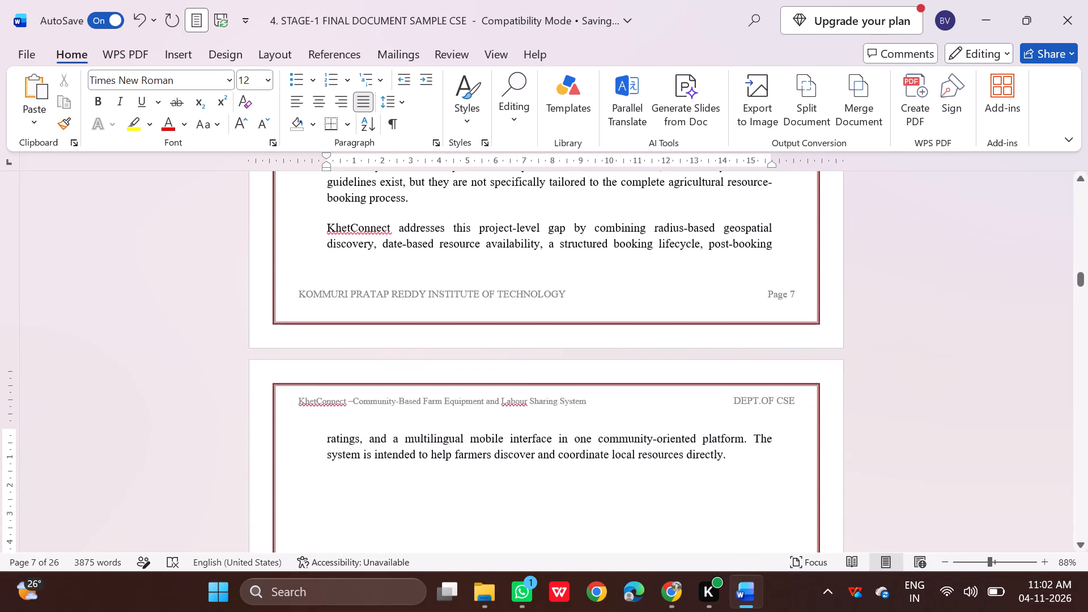
scroll(735, 422, "down", 3)
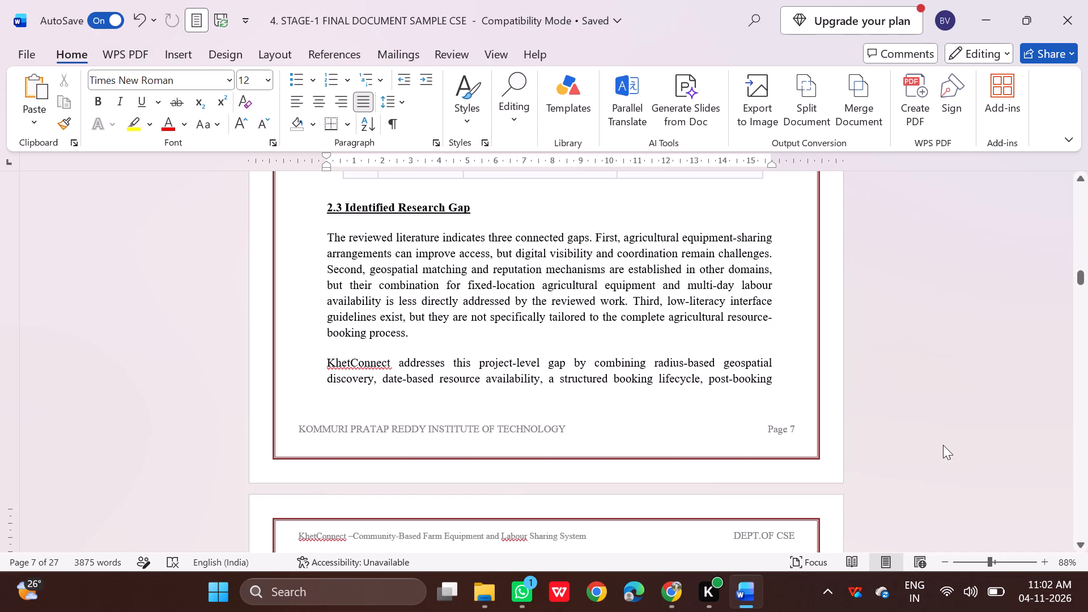
scroll(943, 445, "down", 4)
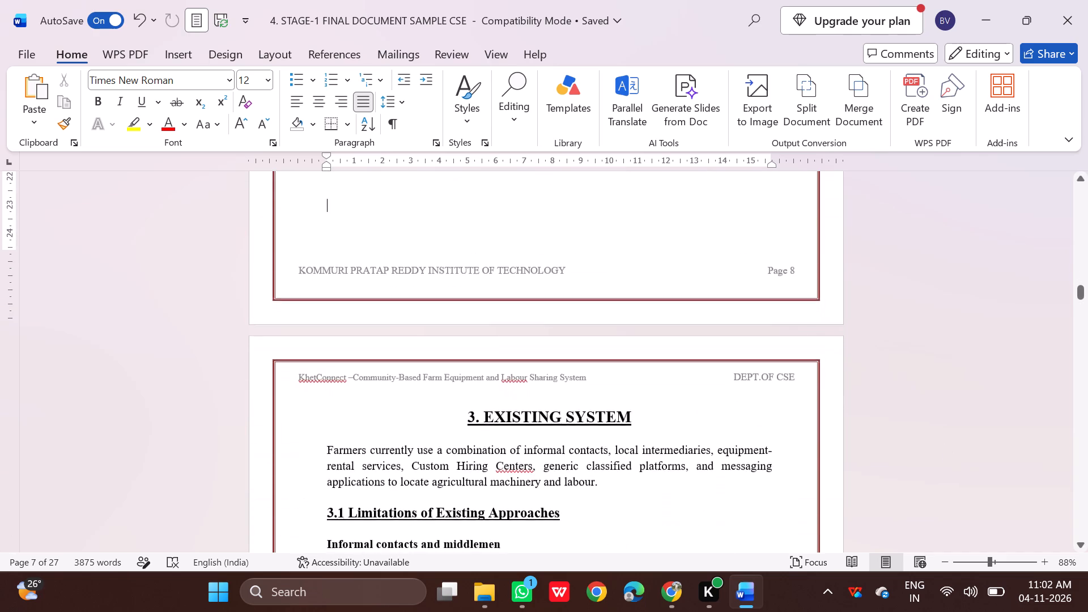
Delete the two empty paragraphs above the "WhatsApp and other messaging applications" subheading in section 3.1.
scroll(943, 445, "down", 1)
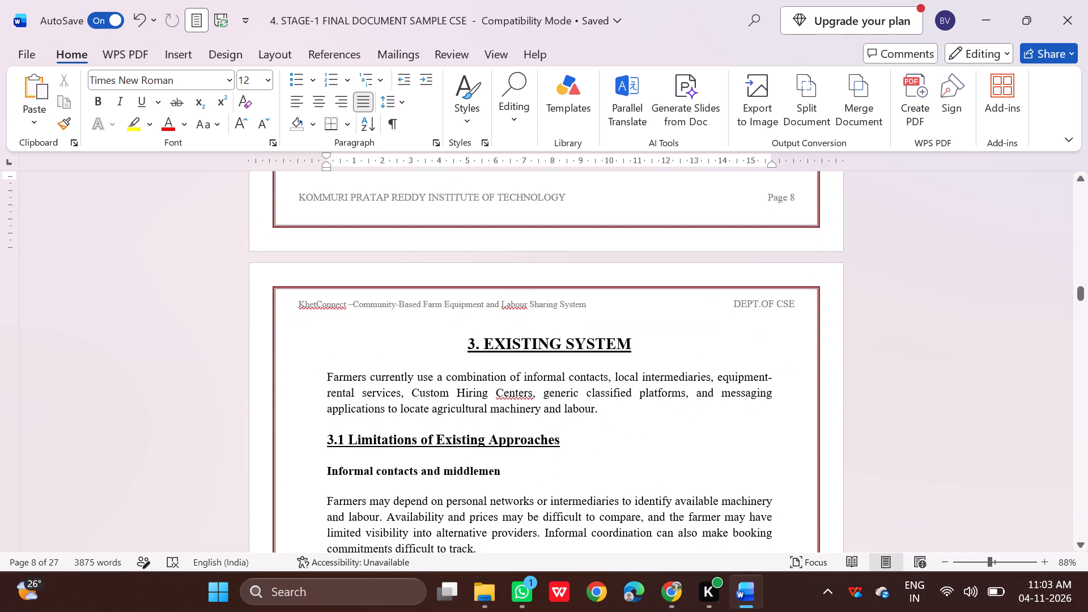
scroll(943, 445, "down", 1)
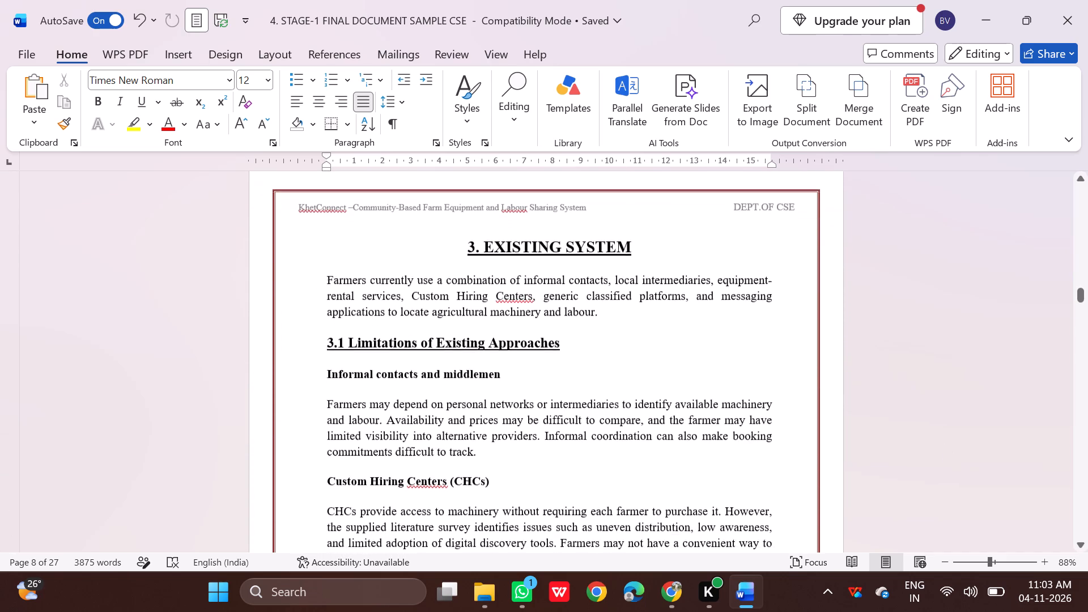
scroll(943, 445, "down", 3)
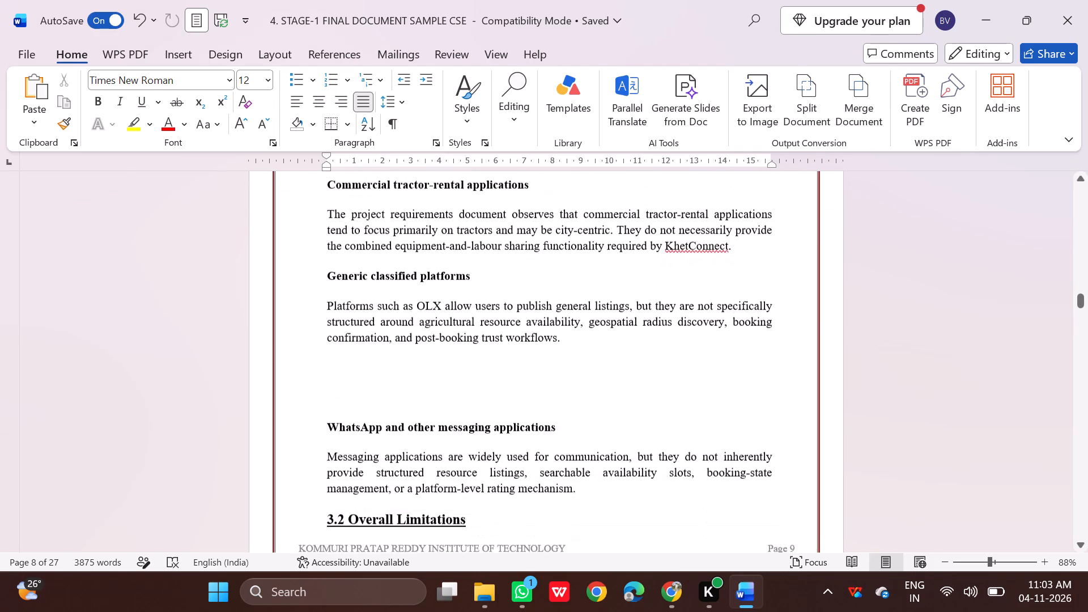
left_click(417, 377)
key("Down")
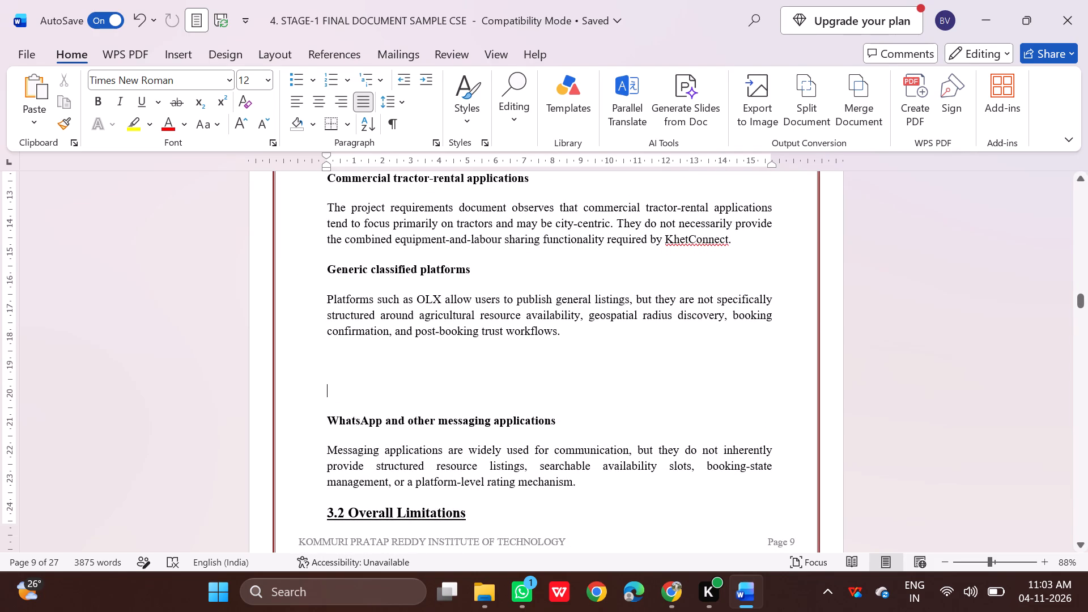
key("BackSpace")
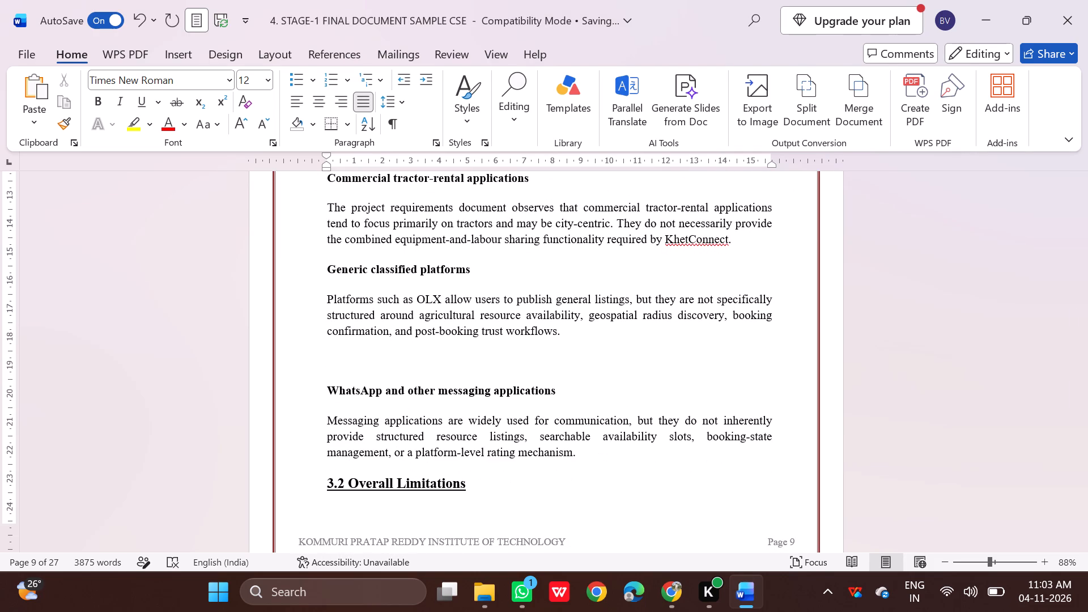
key("BackSpace")
Examine the spacing of the section 3.1 subheadings and how section 3.2's bullets split across pages.
scroll(417, 377, "up", 2)
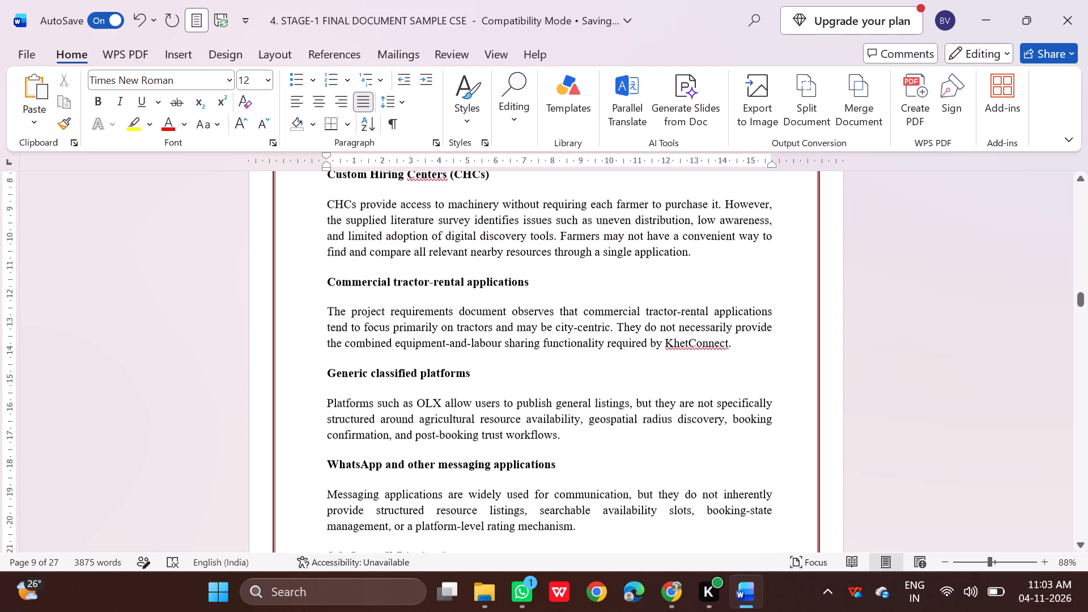
scroll(417, 377, "up", 3)
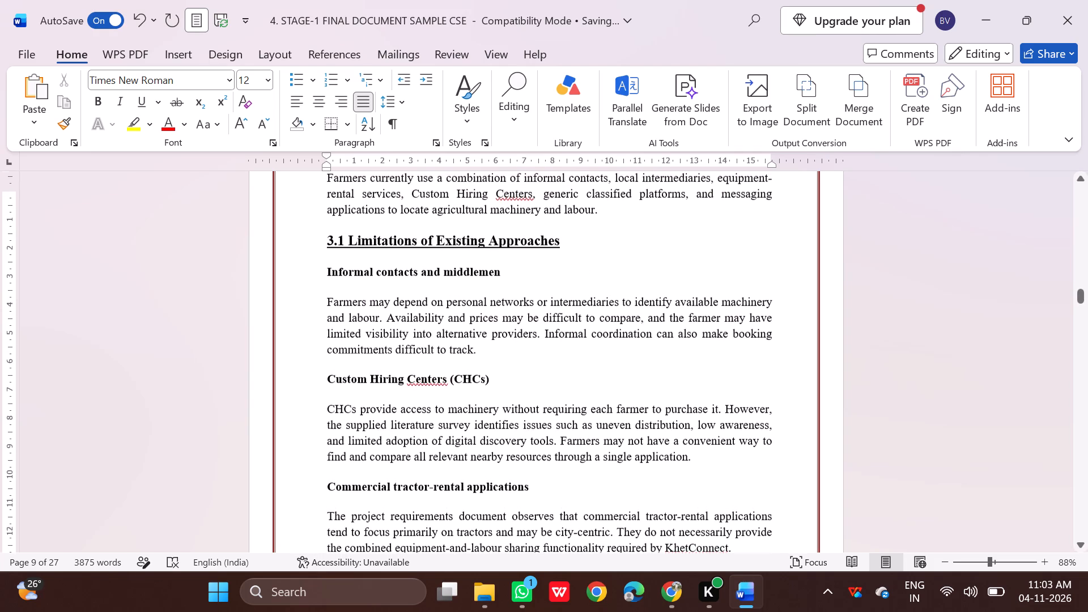
scroll(417, 377, "down", 2)
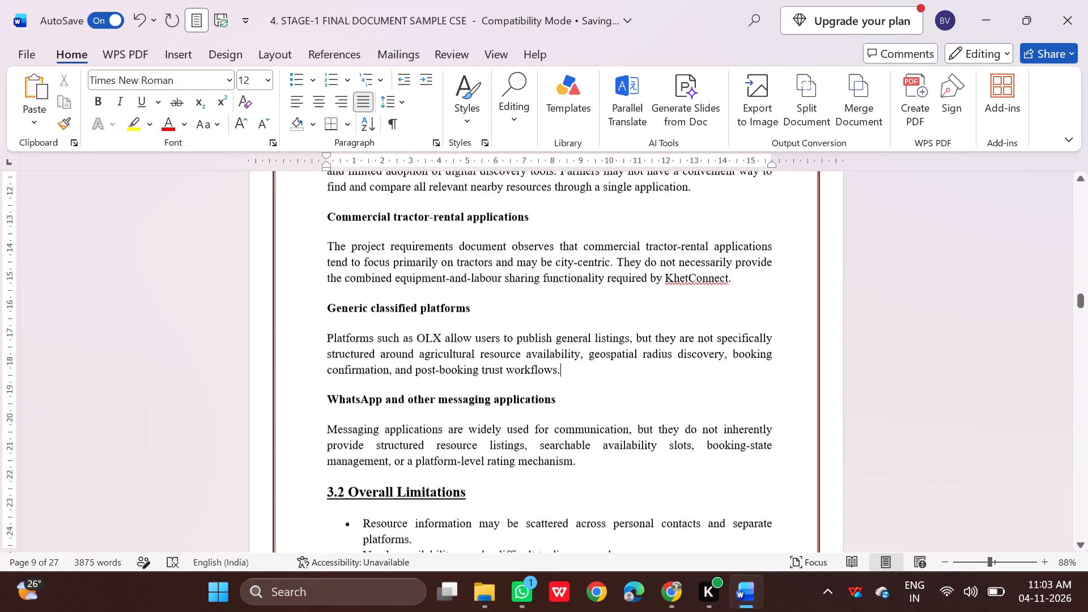
scroll(417, 377, "down", 2)
scroll(417, 377, "up", 1)
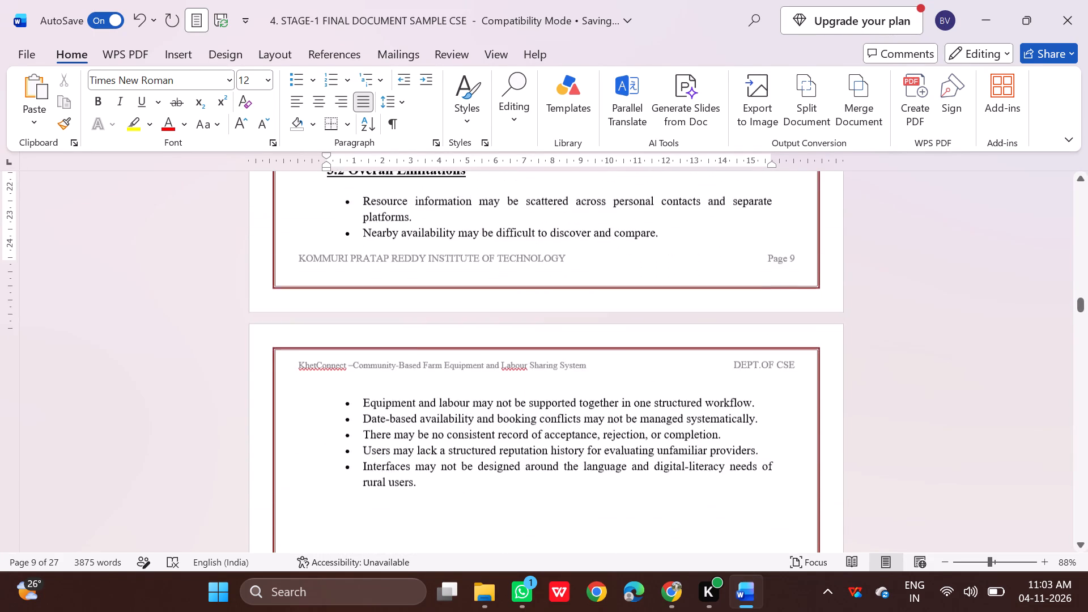
Insert three blank paragraphs after the messaging applications paragraph to move the "3.2 Overall Limitations" heading onto the next page.
scroll(417, 377, "up", 2)
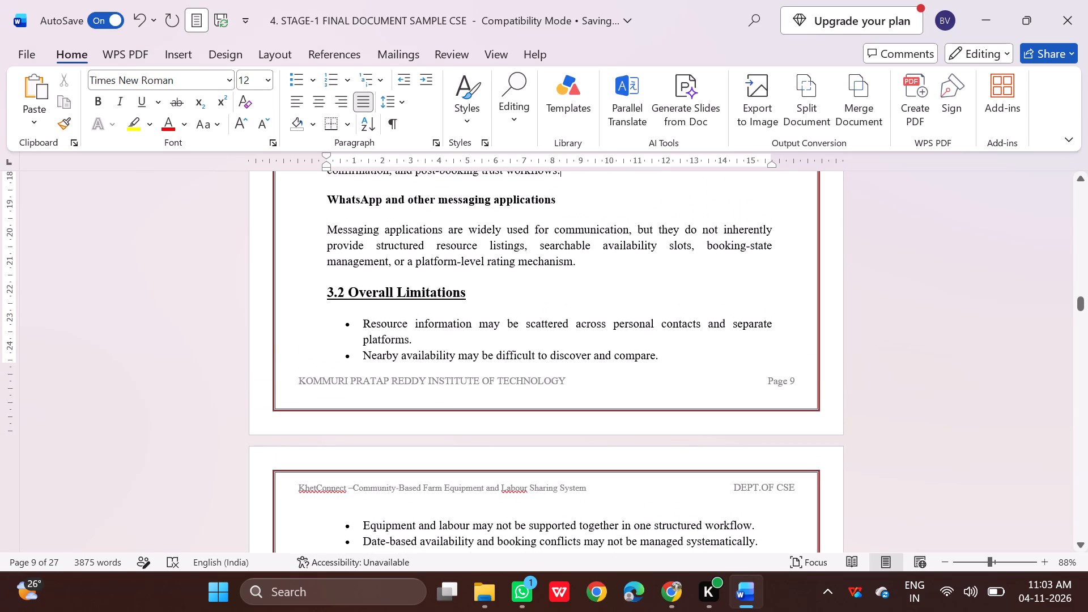
left_click(584, 260)
key("Return")
key("Return")
key("Return")
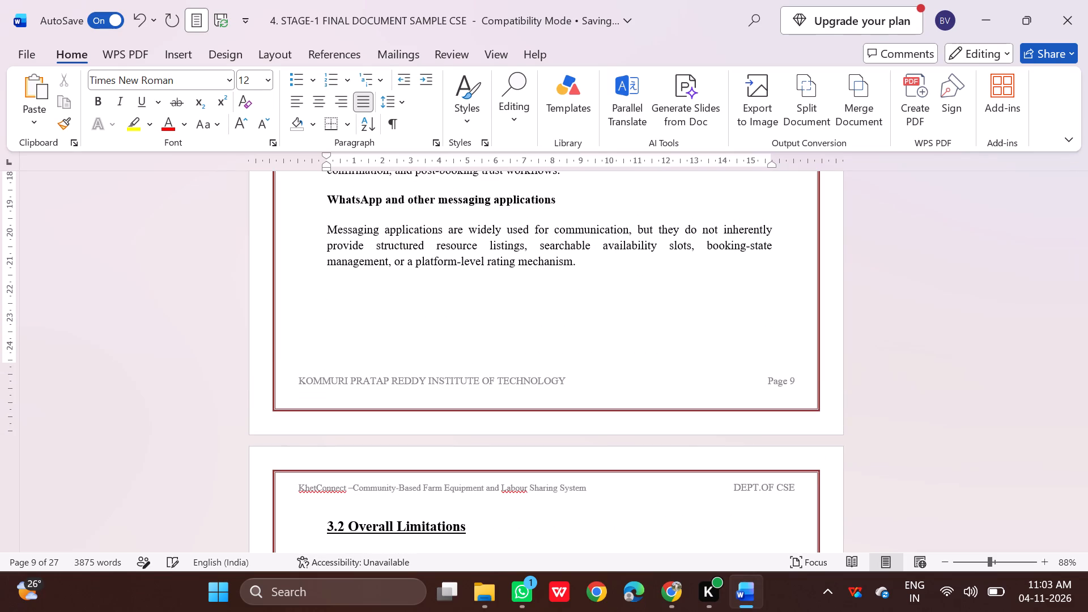
Insert three blank paragraphs above the "4. PROPOSED SYSTEM" heading so that chapter 4 starts on a new page.
scroll(584, 260, "down", 5)
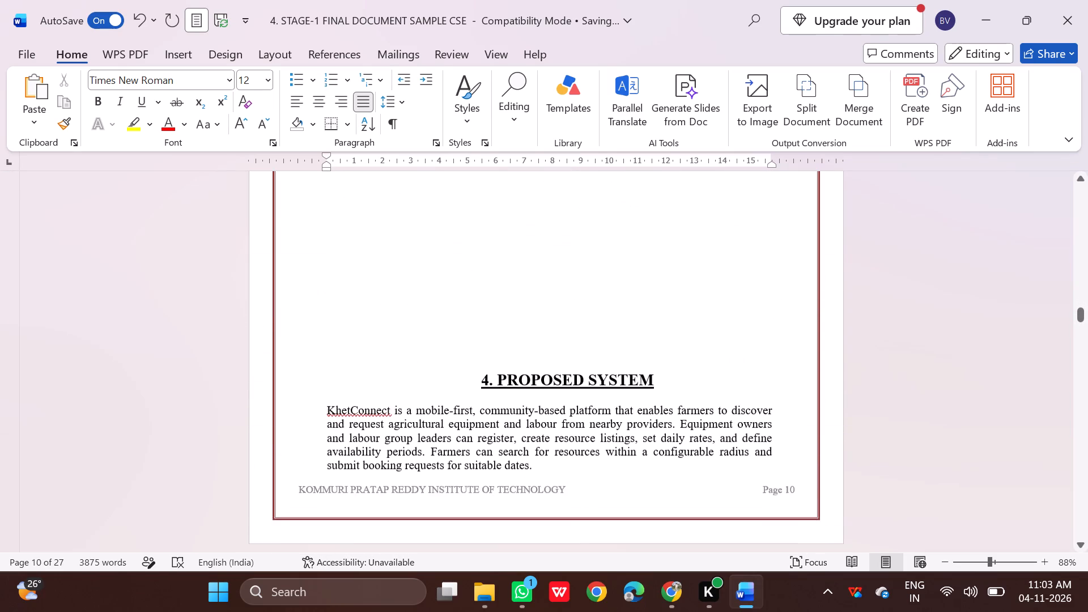
scroll(584, 260, "down", 1)
left_click(539, 315)
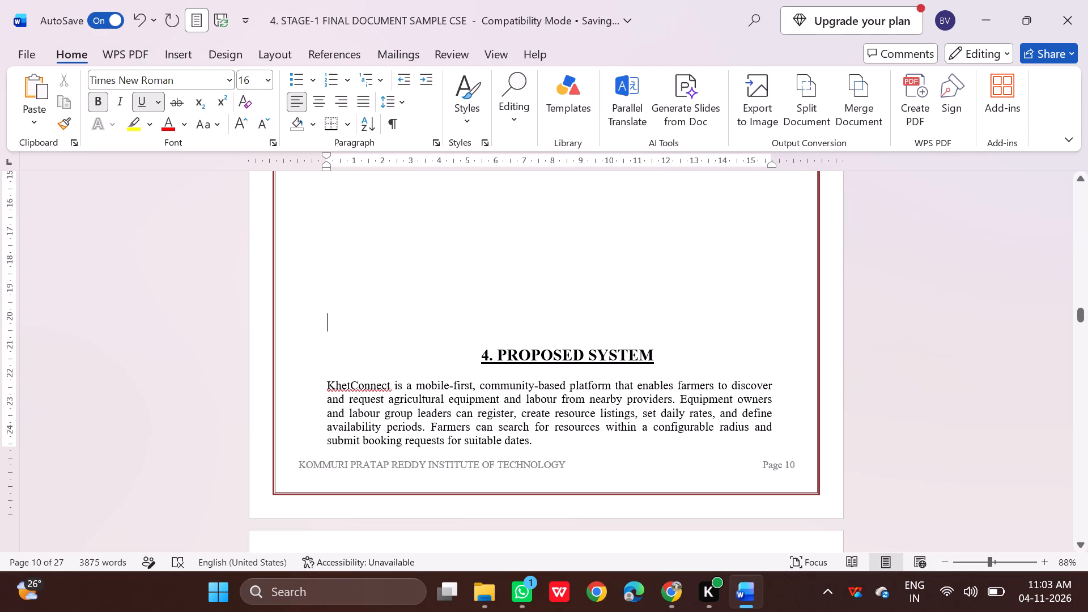
key("Return")
key("Return")
key("Return")
scroll(539, 315, "down", 2)
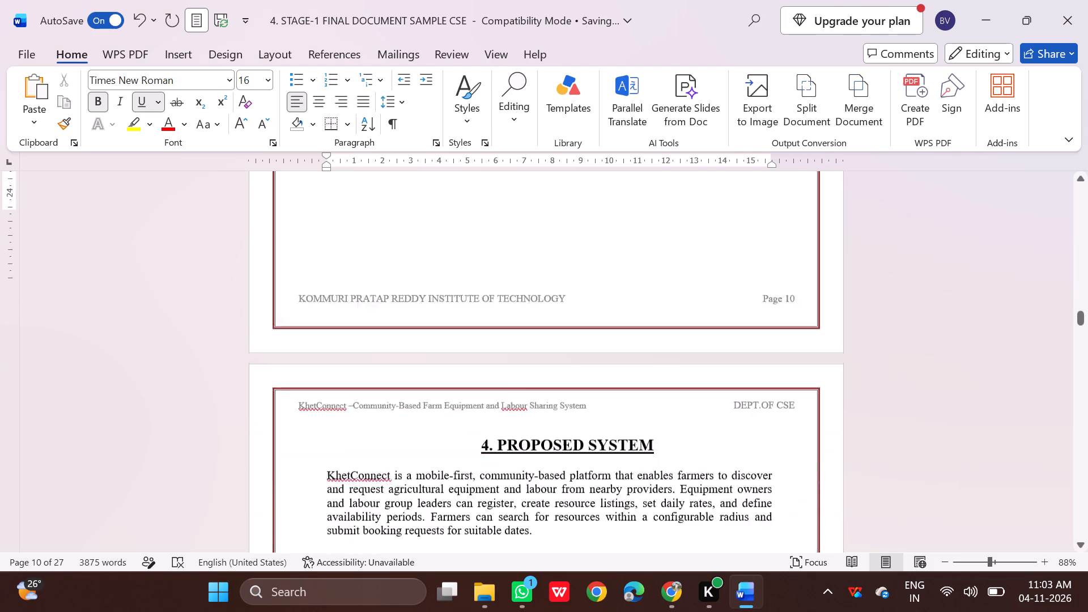
Examine the layout of sections 4.1 to 4.3, the workflow diagram and the start of chapter 5.
scroll(539, 315, "down", 2)
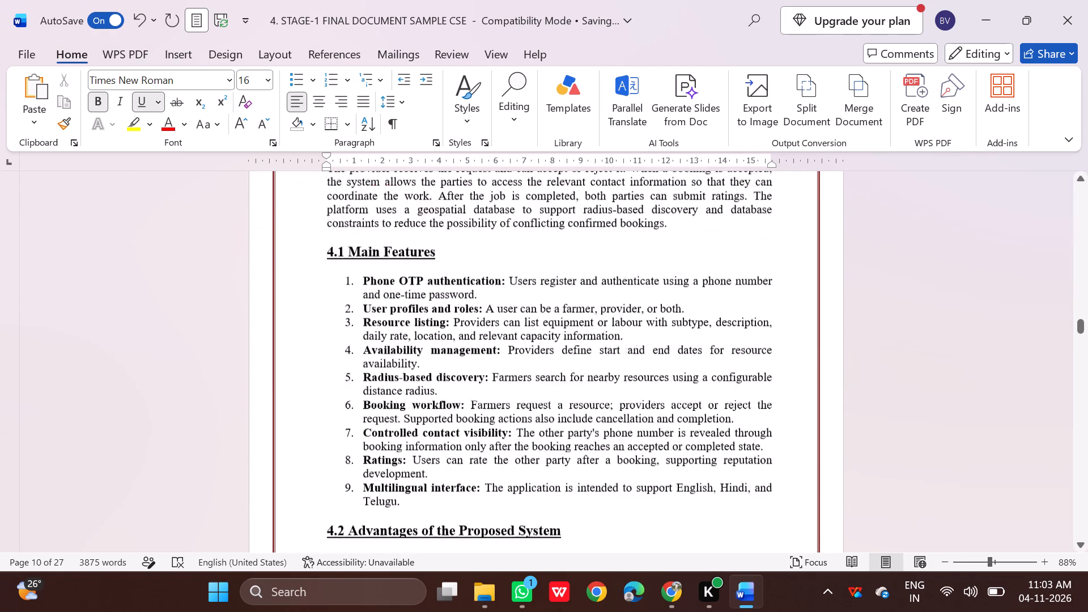
scroll(539, 315, "down", 2)
scroll(539, 315, "up", 1)
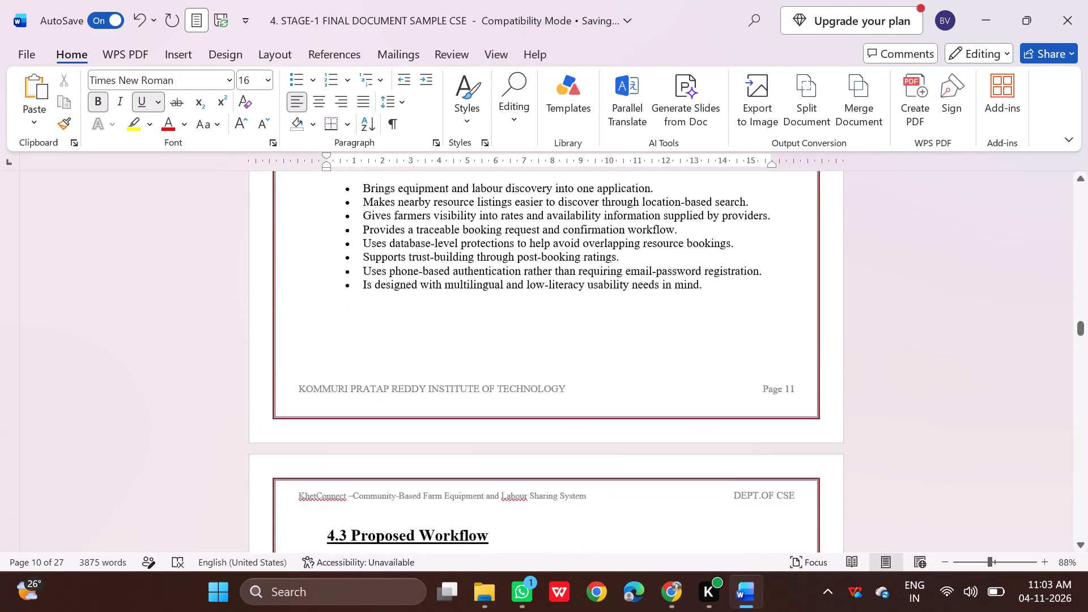
scroll(539, 315, "up", 1)
scroll(539, 315, "down", 4)
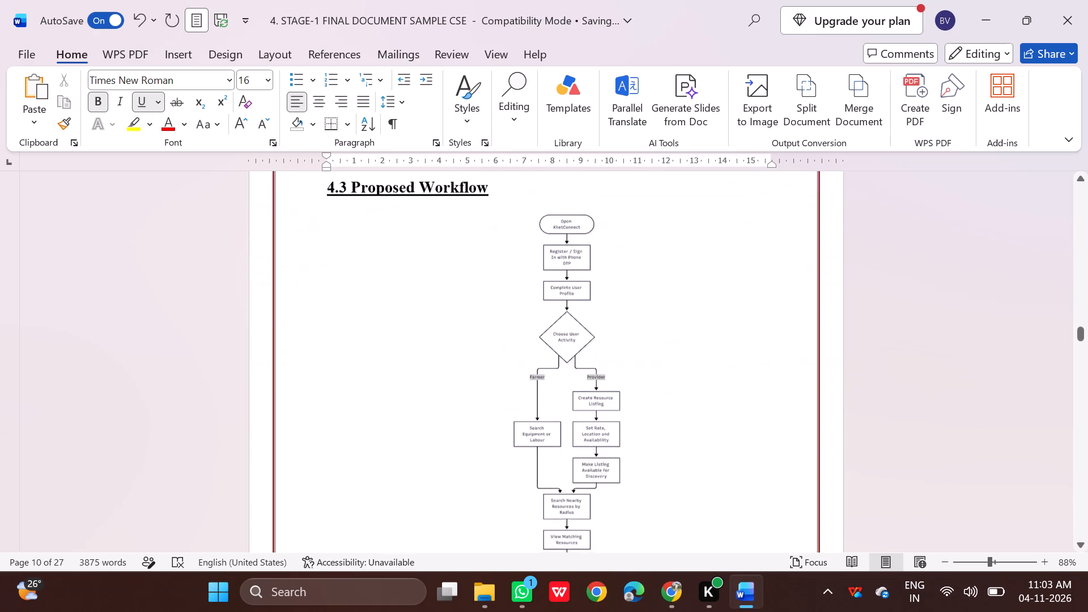
scroll(539, 315, "down", 5)
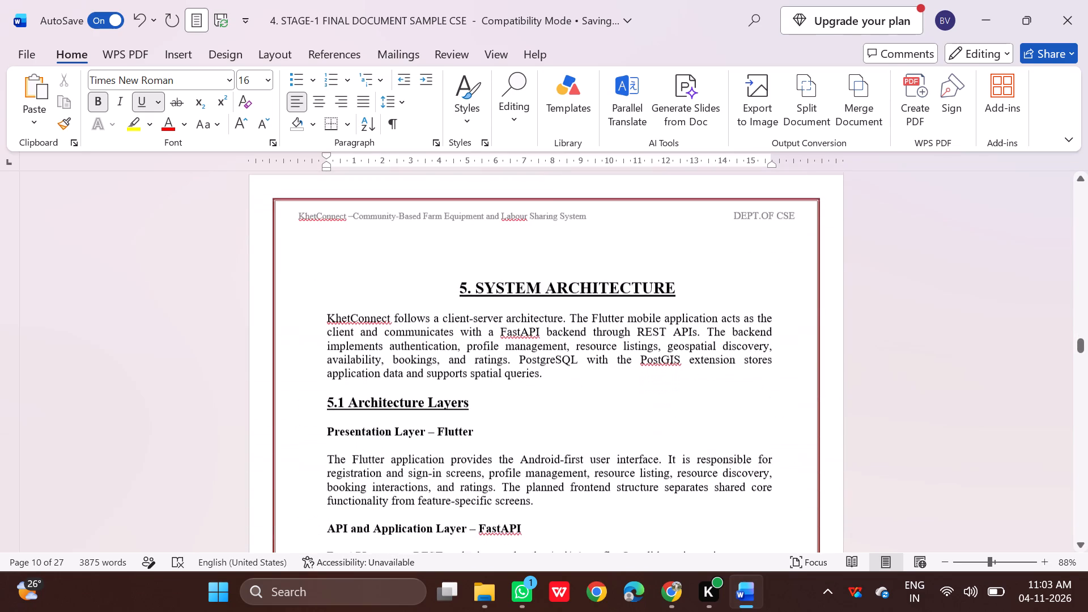
scroll(539, 315, "down", 1)
scroll(539, 315, "up", 3)
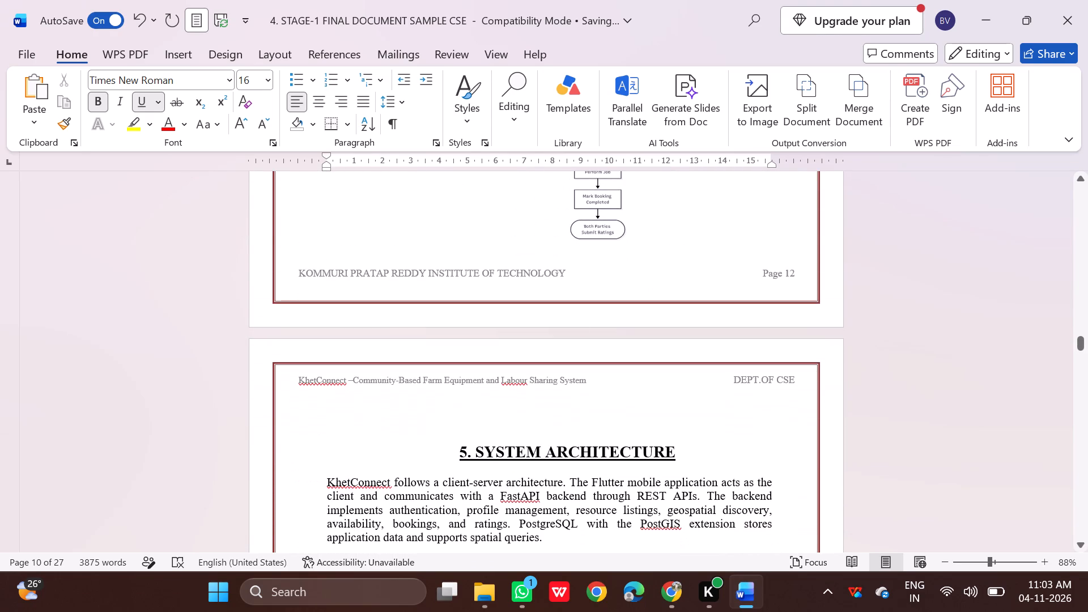
Delete the blank space above the "5. SYSTEM ARCHITECTURE" heading so the heading sits at the top of its page.
left_click(584, 418)
key("BackSpace")
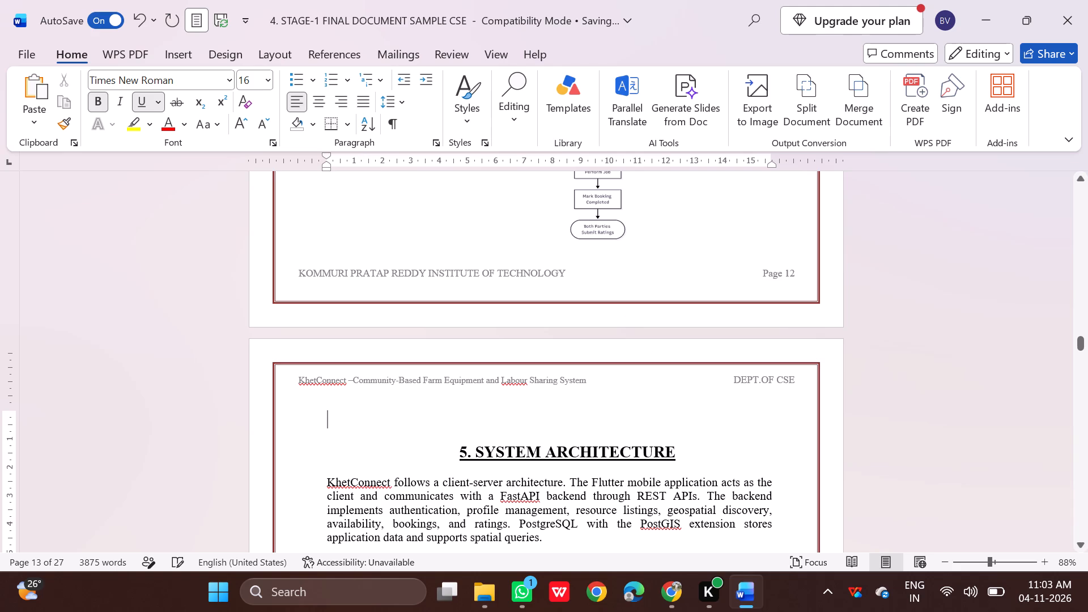
key("BackSpace")
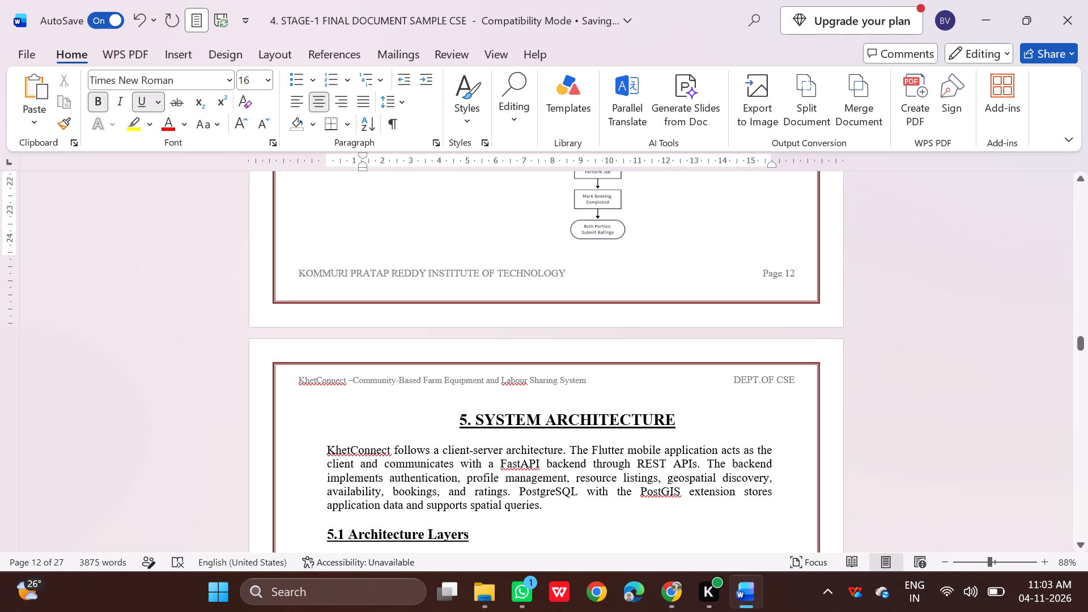
Examine the layout of chapter 5, from section 5.1 through the 5.2 architecture diagram to the "5.3 Technology Stack" heading.
scroll(574, 521, "down", 7)
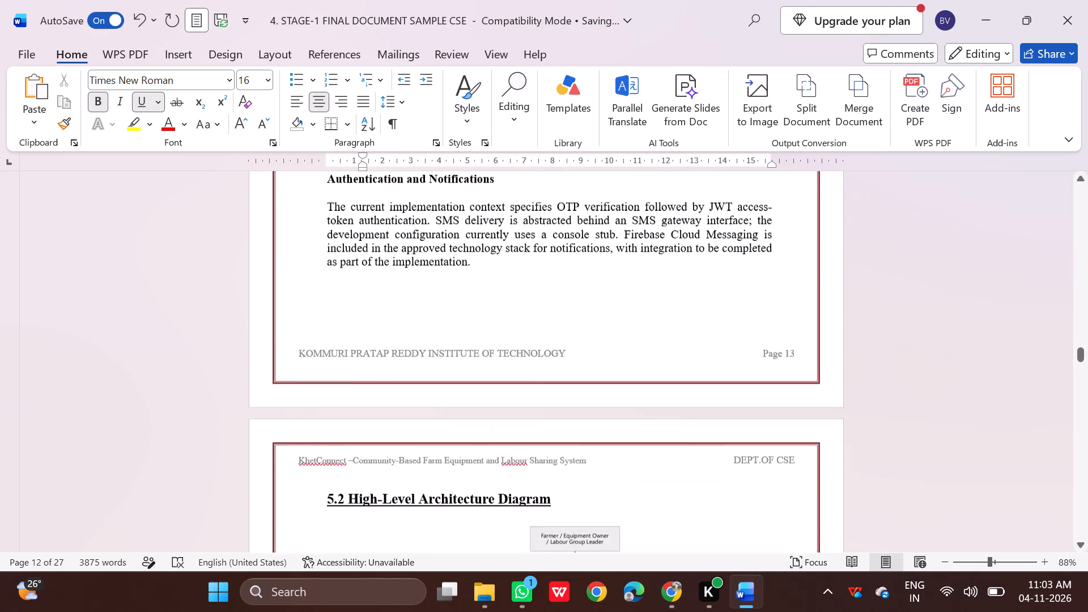
scroll(574, 521, "down", 5)
scroll(574, 521, "up", 1)
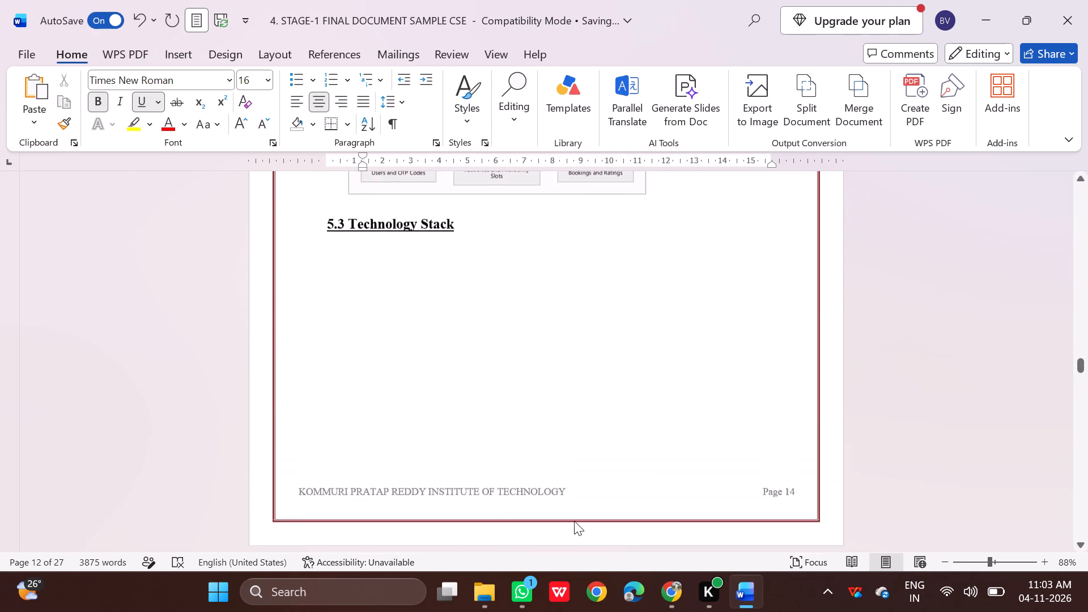
scroll(574, 521, "up", 1)
left_click(449, 410)
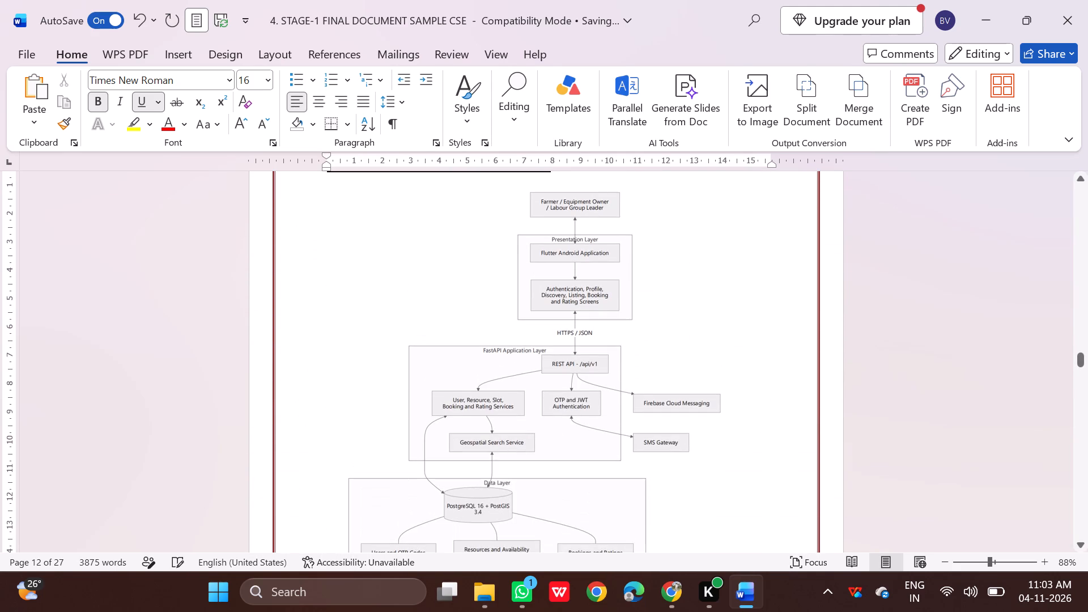
scroll(648, 460, "down", 2)
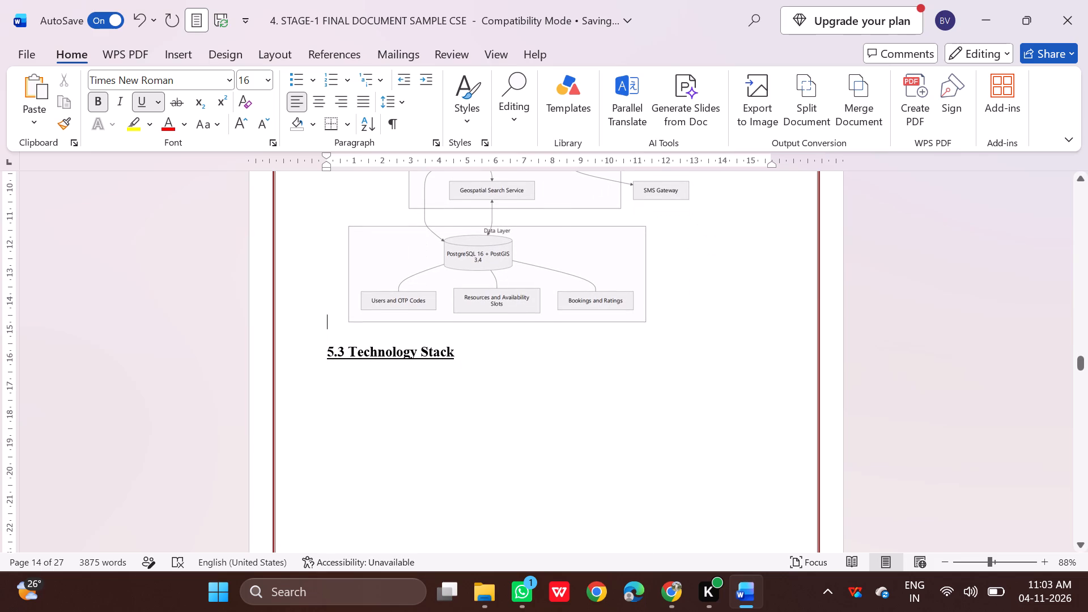
left_click(700, 317)
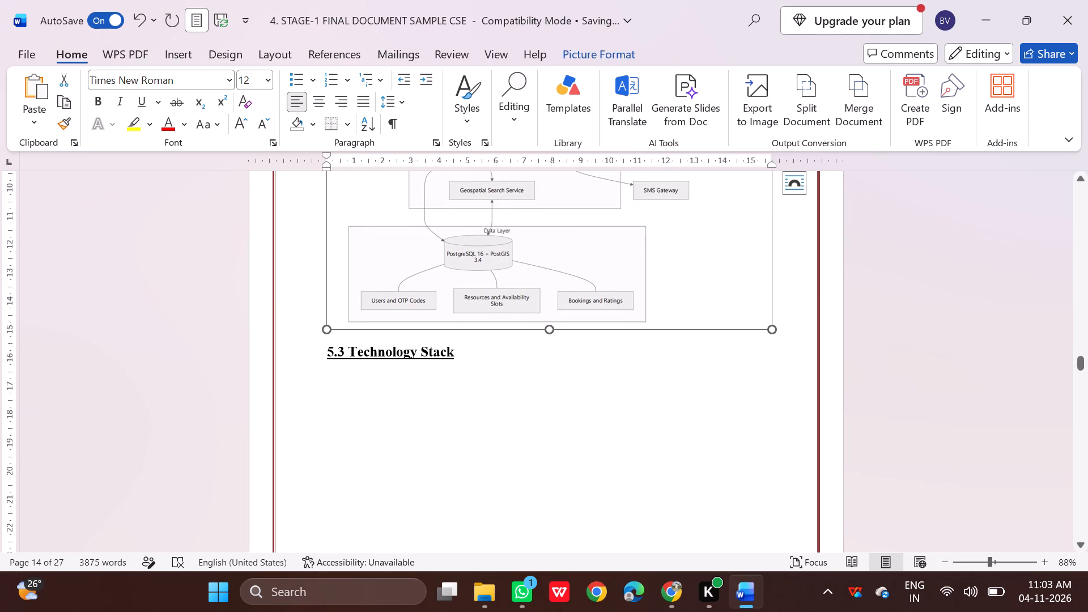
left_click(596, 392)
scroll(629, 304, "up", 1)
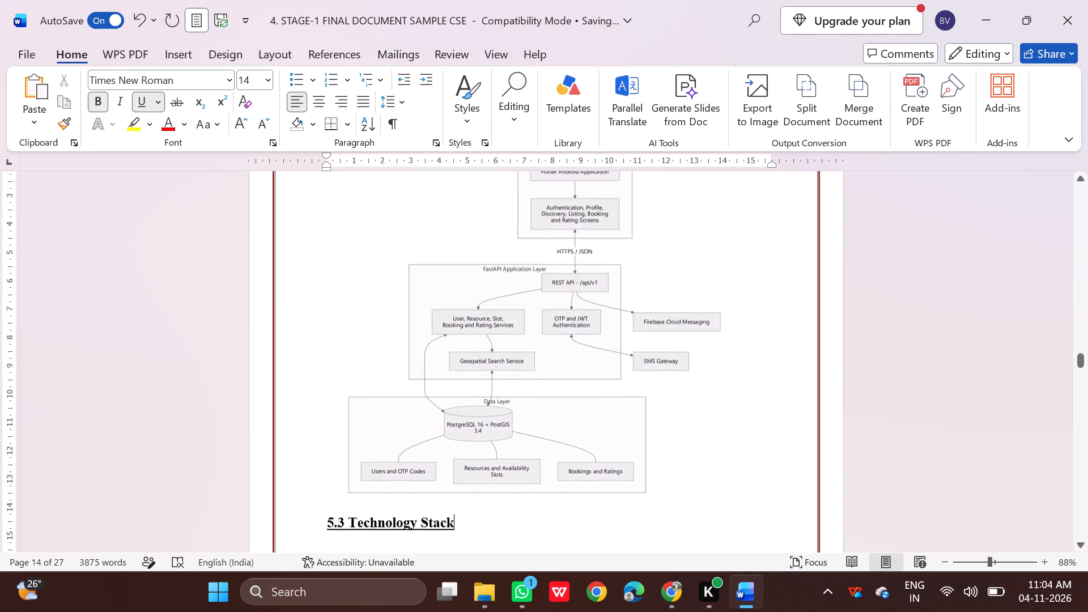
scroll(629, 304, "up", 1)
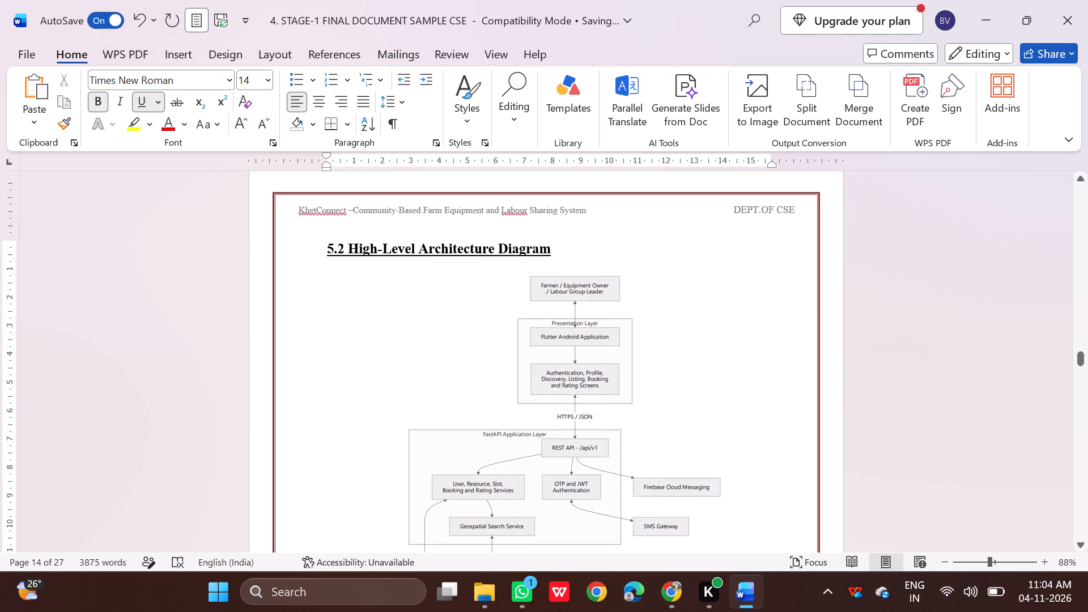
scroll(629, 304, "up", 5)
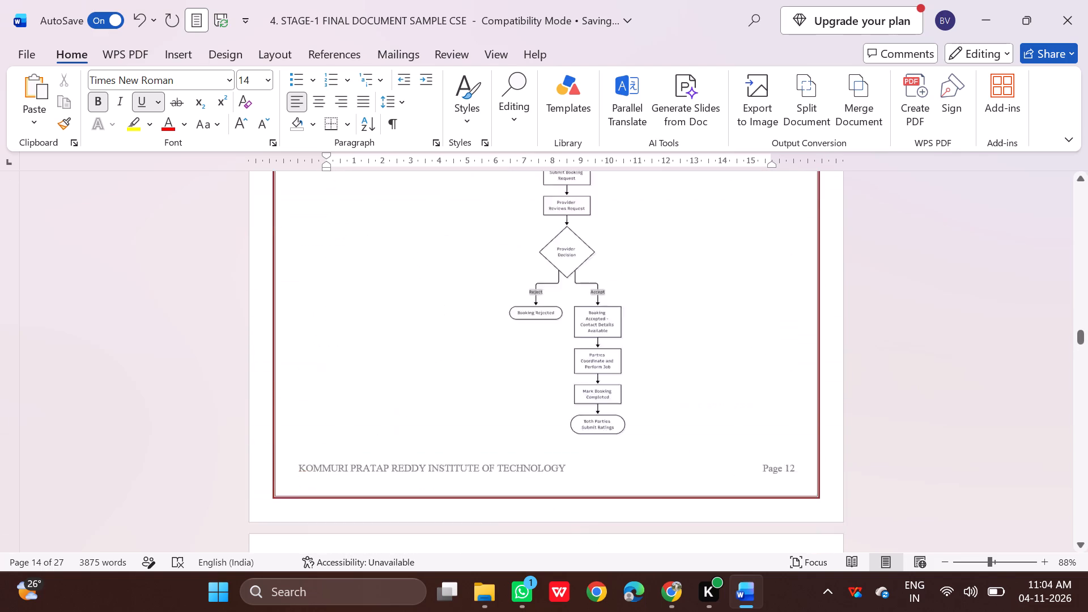
scroll(629, 304, "up", 1)
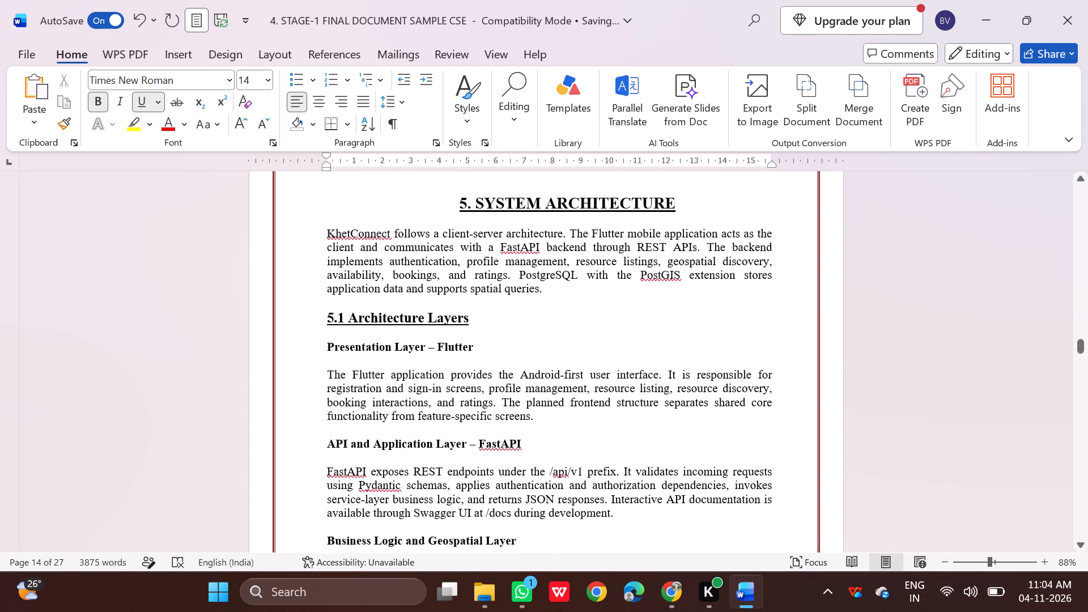
scroll(629, 304, "down", 4)
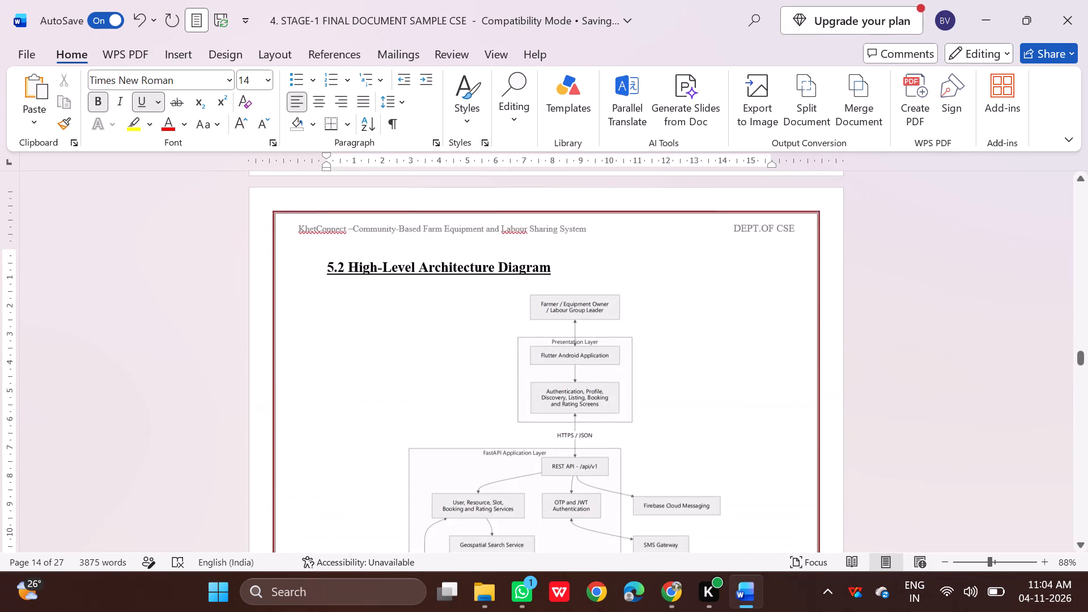
scroll(629, 304, "down", 2)
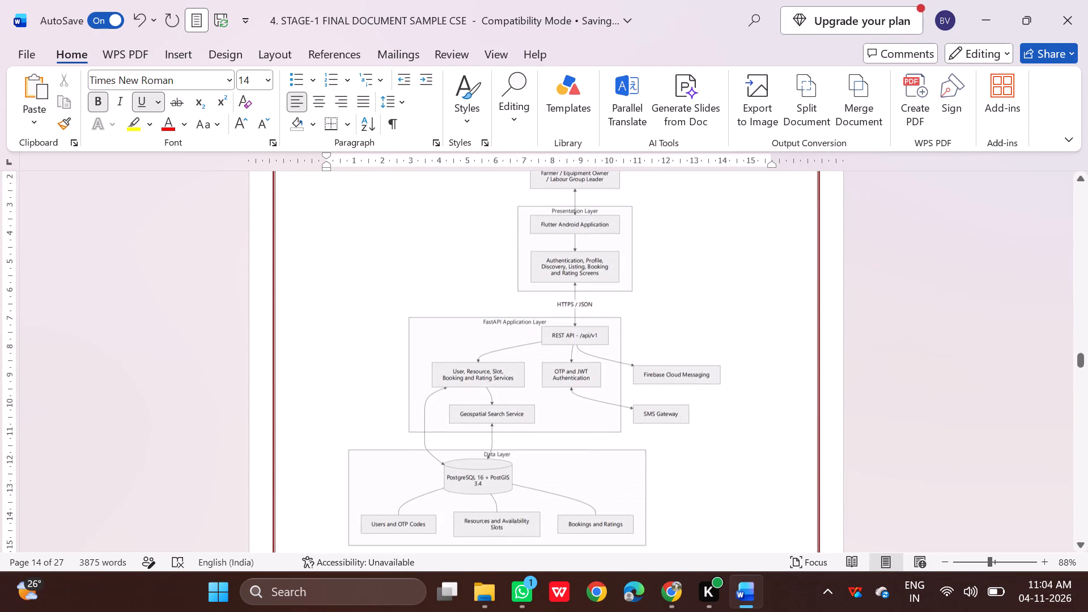
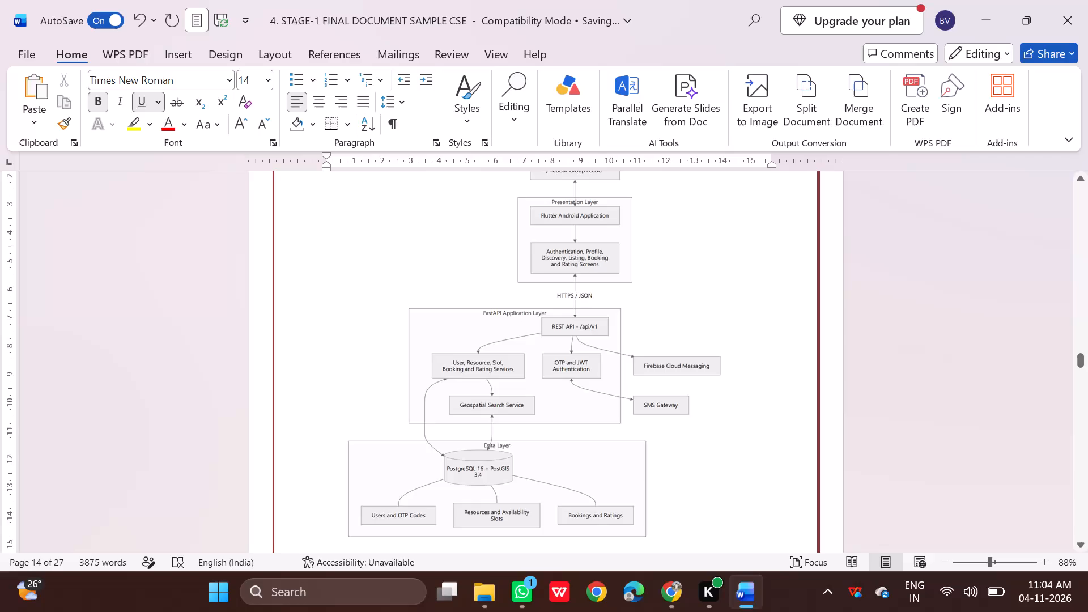
left_click(602, 308)
key("ctrl+c")
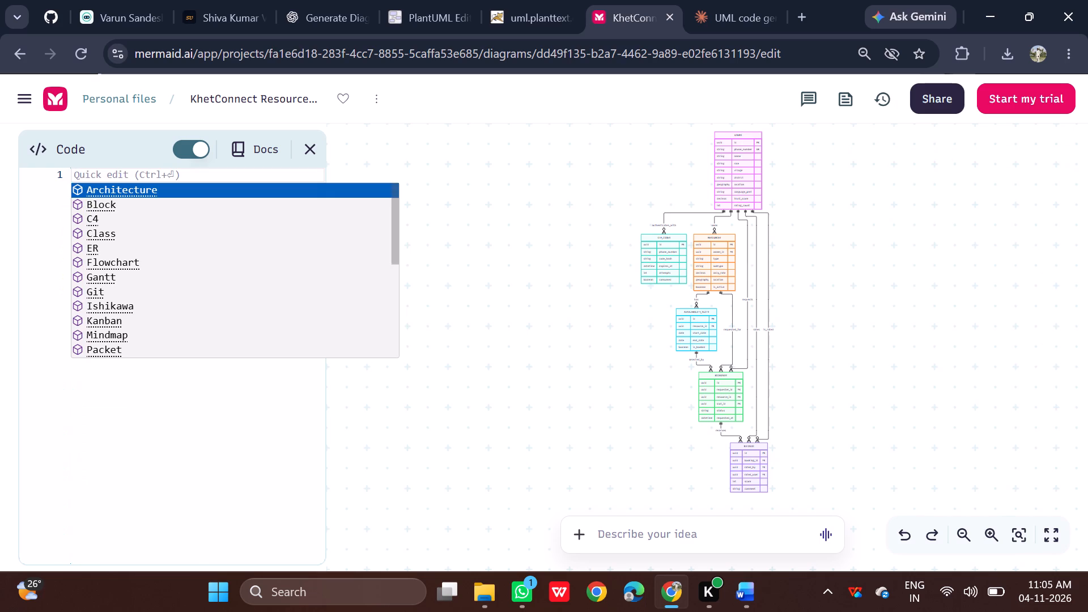
key("ctrl+v")
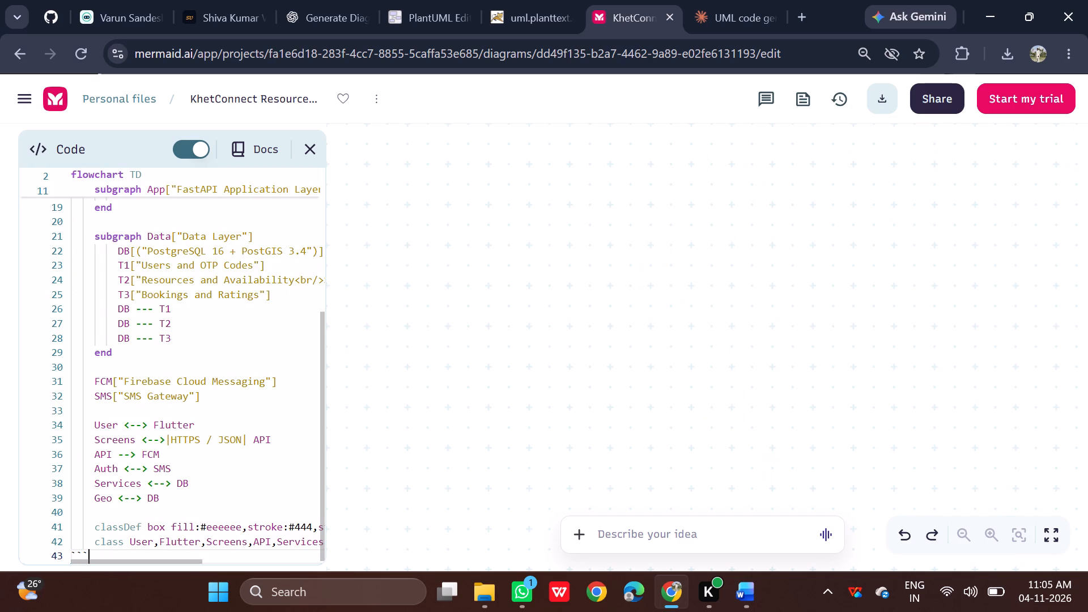
Delete the opening "```mermaid" fence text from line 1 of the flowchart code.
scroll(243, 367, "down", 2)
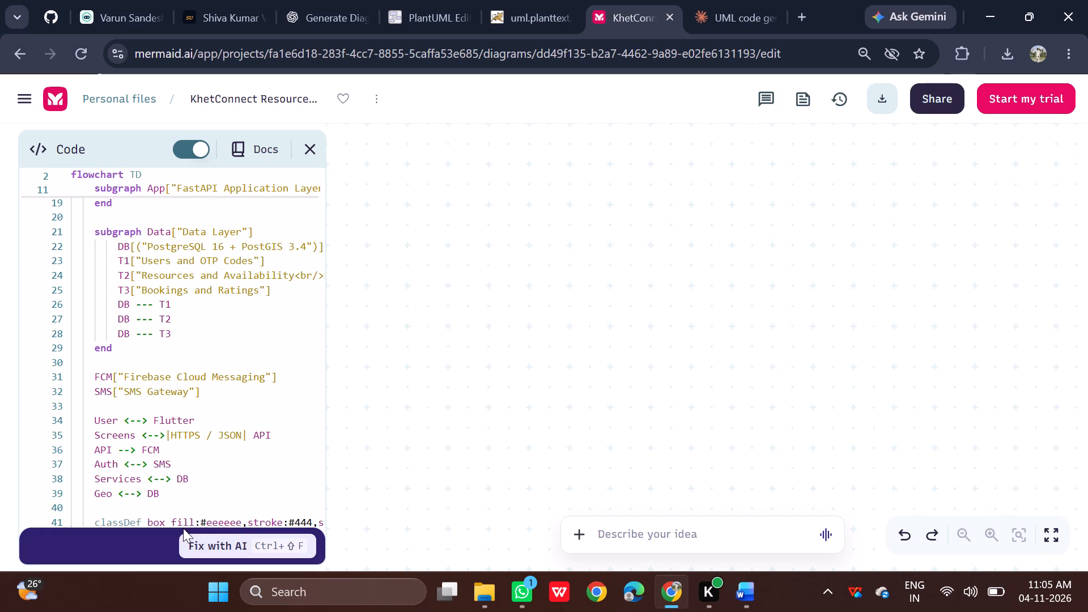
scroll(215, 402, "up", 10)
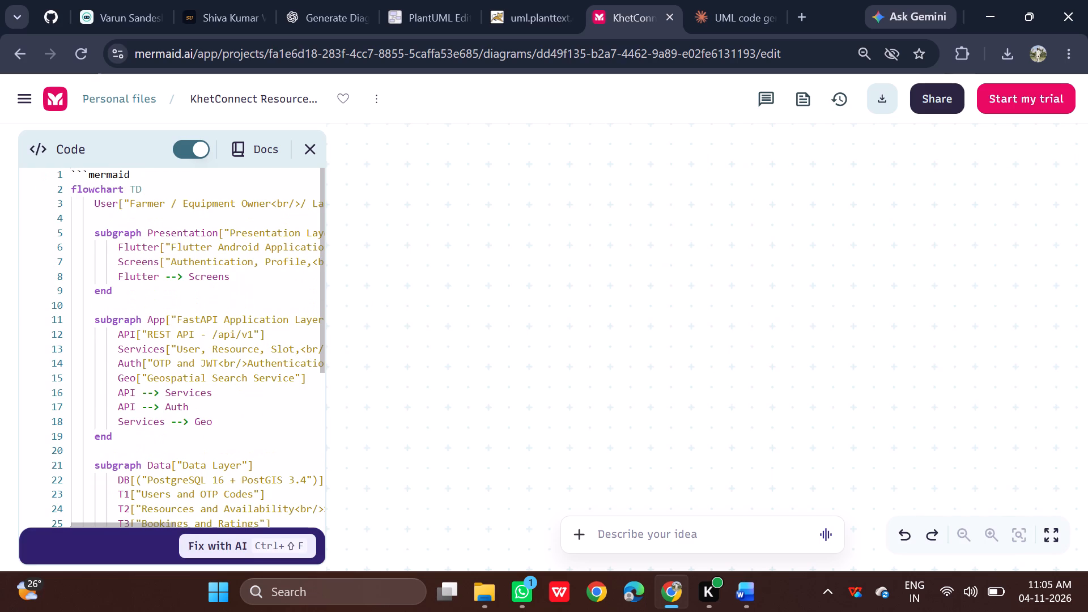
left_click(140, 176)
key("BackSpace")
key("BackSpace")
key("BackSpace")
key("BackSpace")
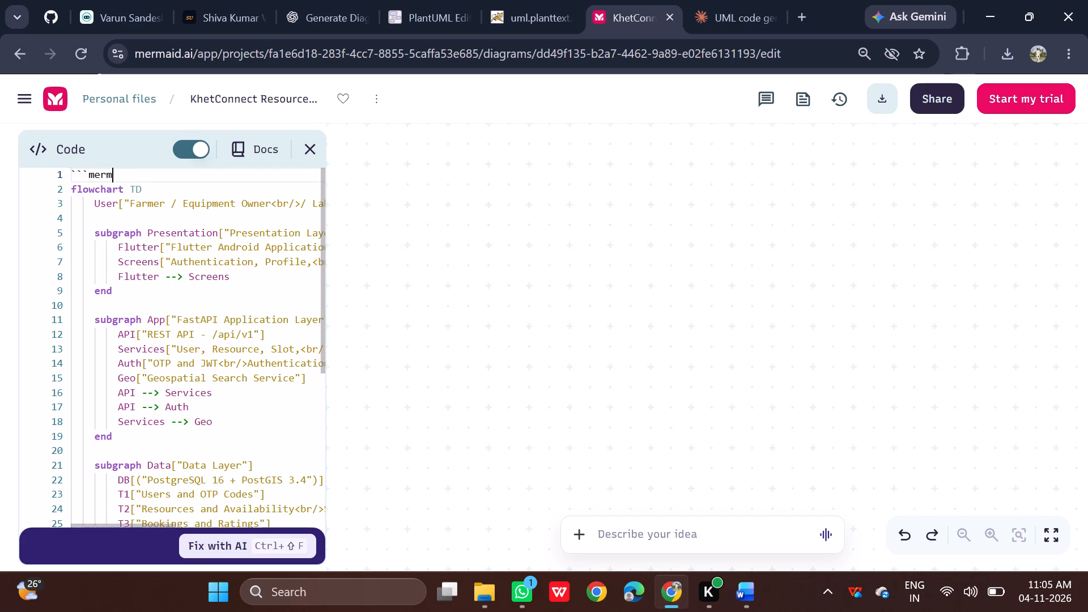
key("BackSpace")
key("BackSpace")
key("BackSpace")
key("BackSpace")
key("BackSpace")
key("BackSpace")
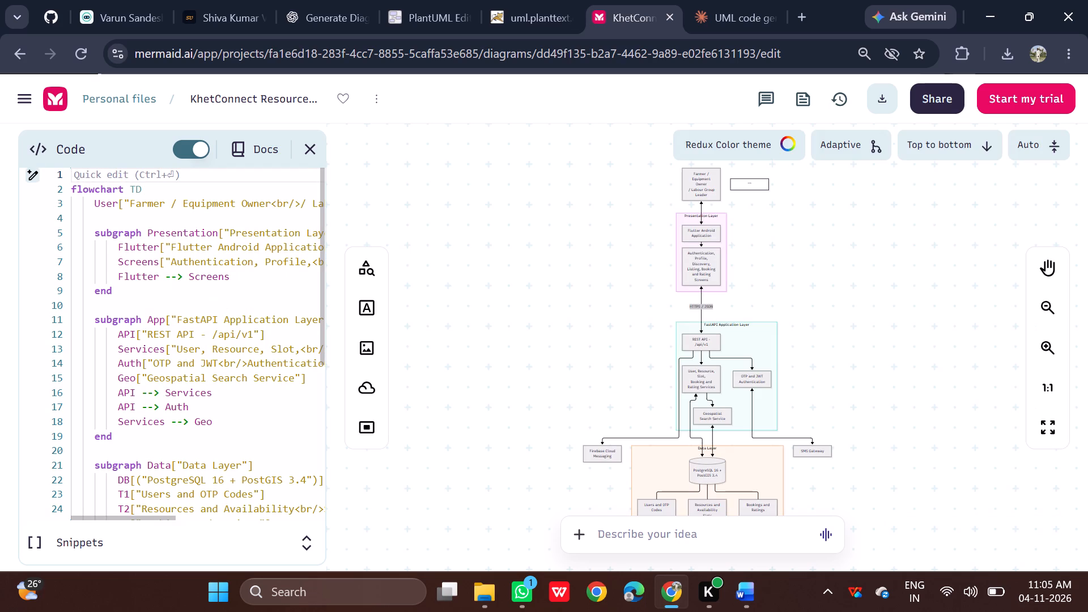
Delete the closing "```" fence from line 43 at the end of the flowchart code.
scroll(160, 274, "down", 3)
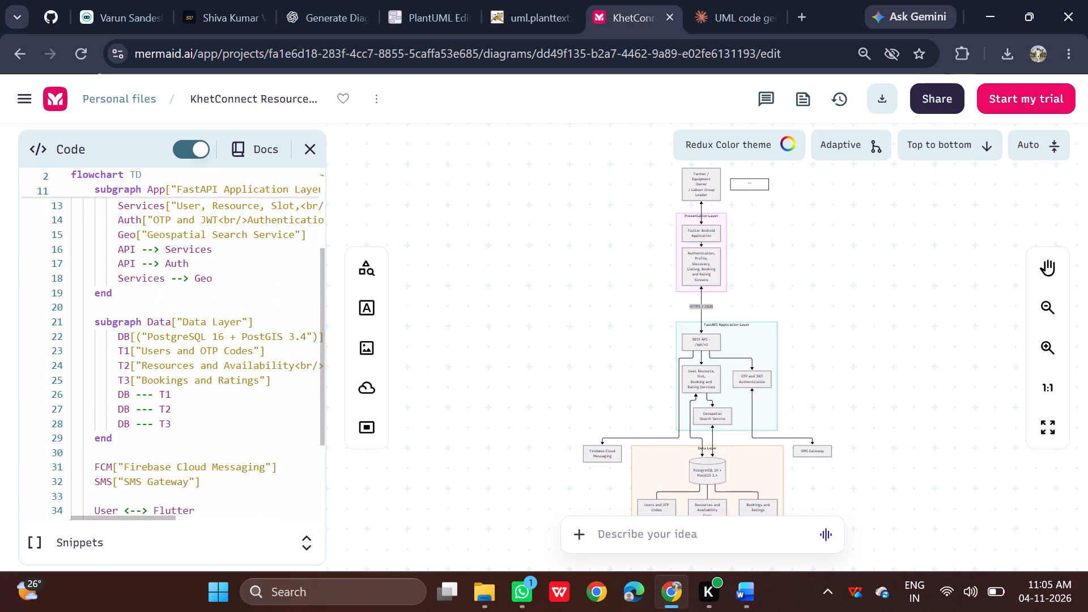
scroll(160, 274, "down", 4)
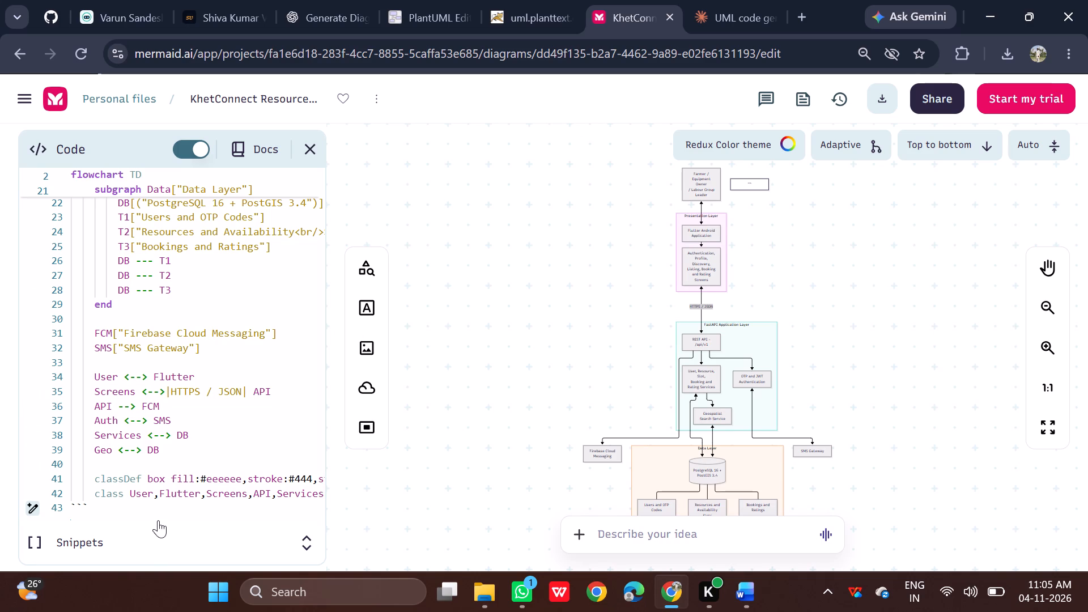
left_click_drag(156, 518, 273, 528)
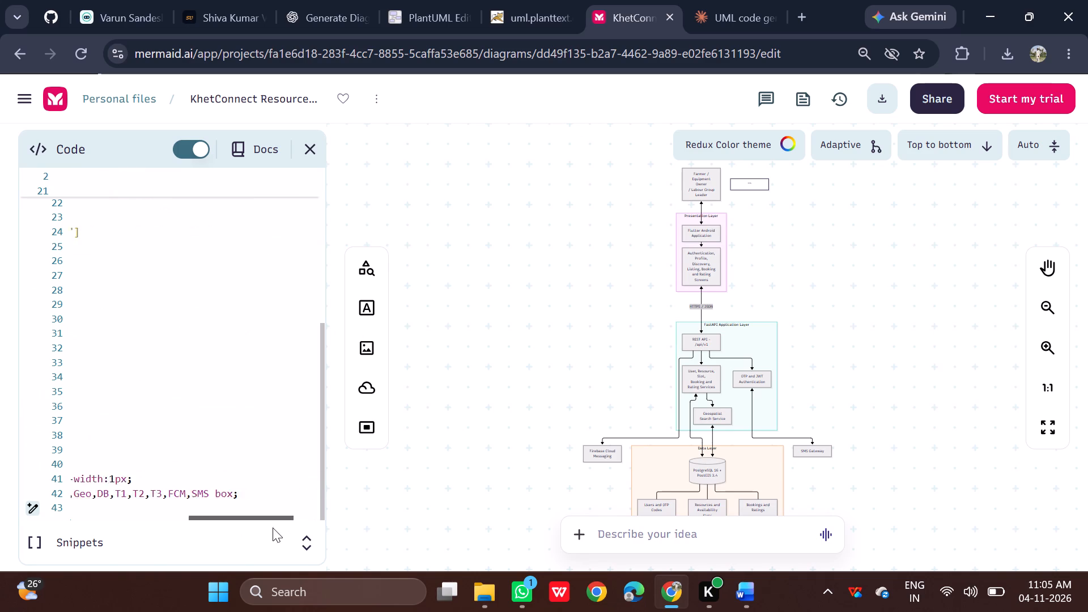
left_click_drag(273, 528, 96, 532)
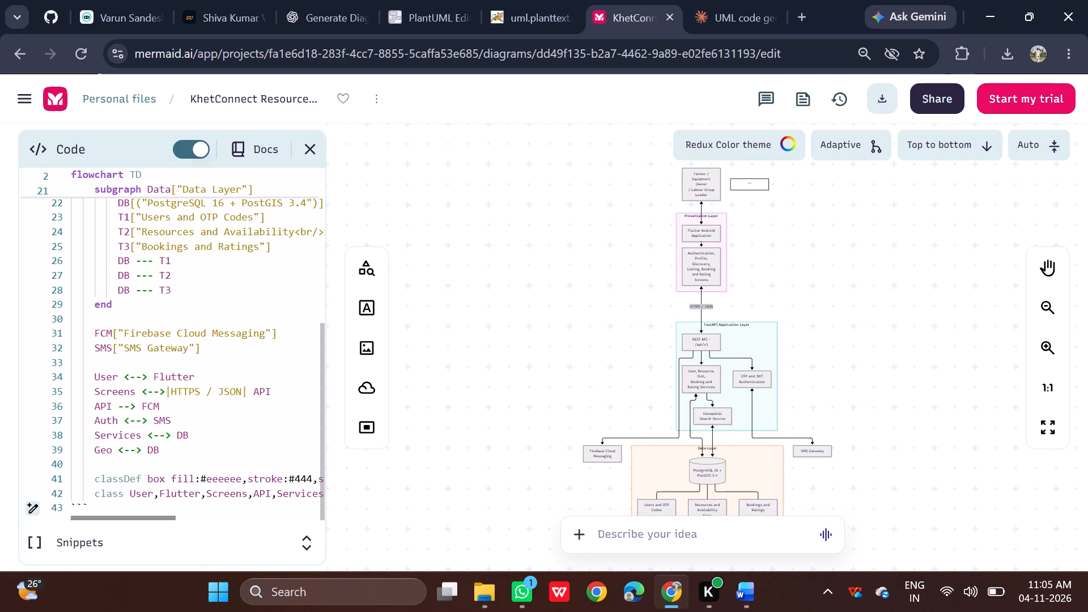
left_click(88, 504)
key("BackSpace")
key("BackSpace")
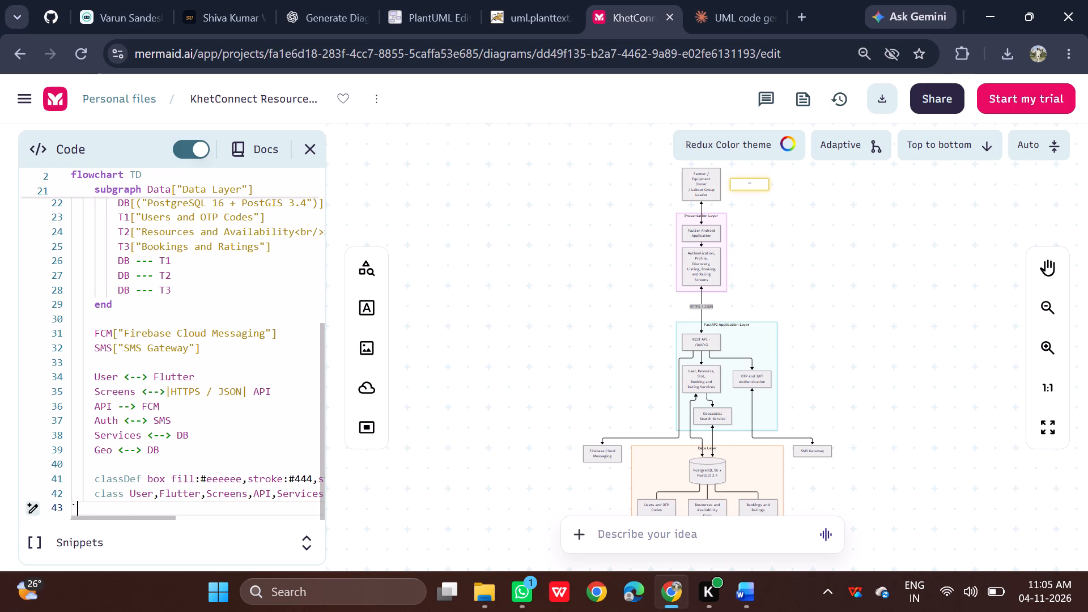
key("BackSpace")
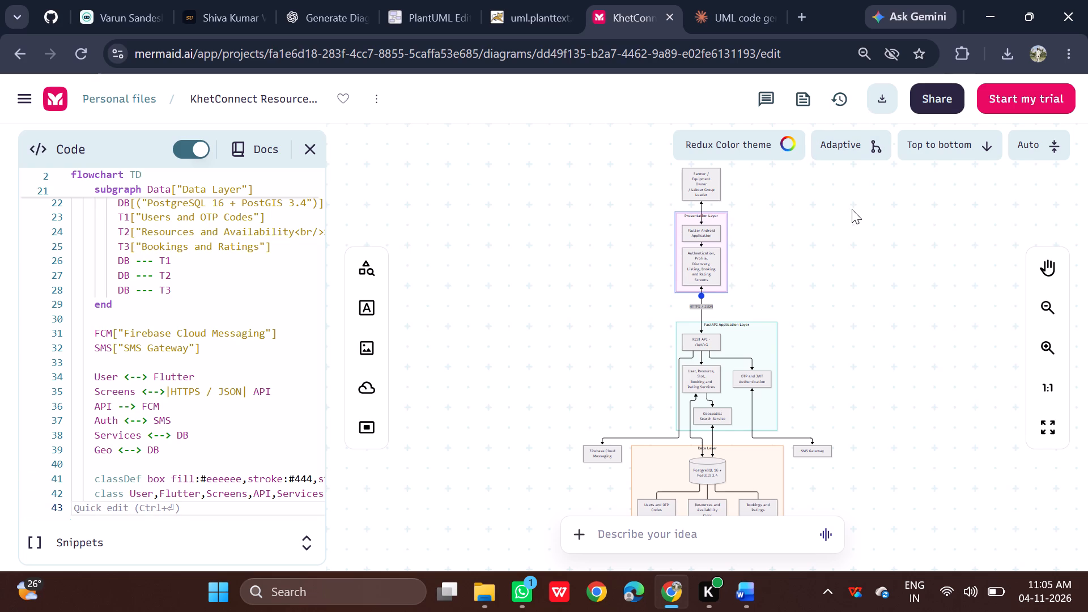
scroll(852, 209, "down", 2)
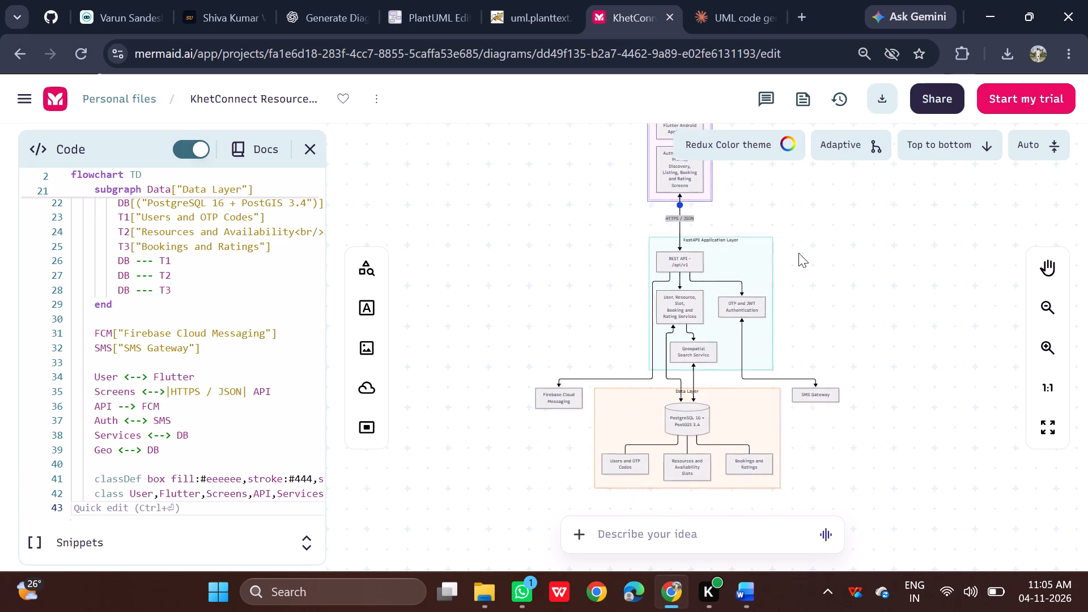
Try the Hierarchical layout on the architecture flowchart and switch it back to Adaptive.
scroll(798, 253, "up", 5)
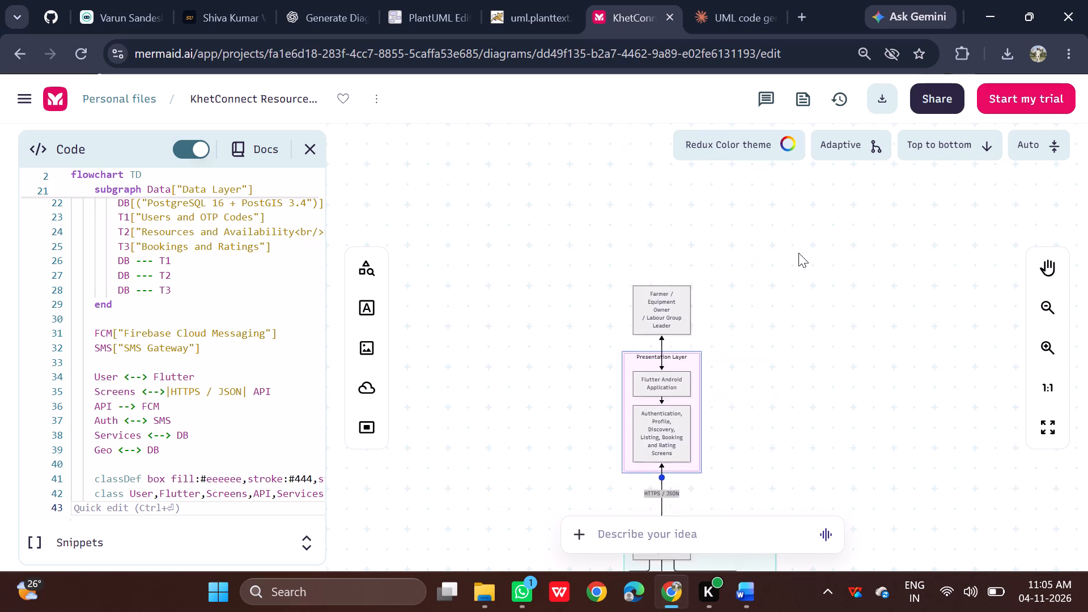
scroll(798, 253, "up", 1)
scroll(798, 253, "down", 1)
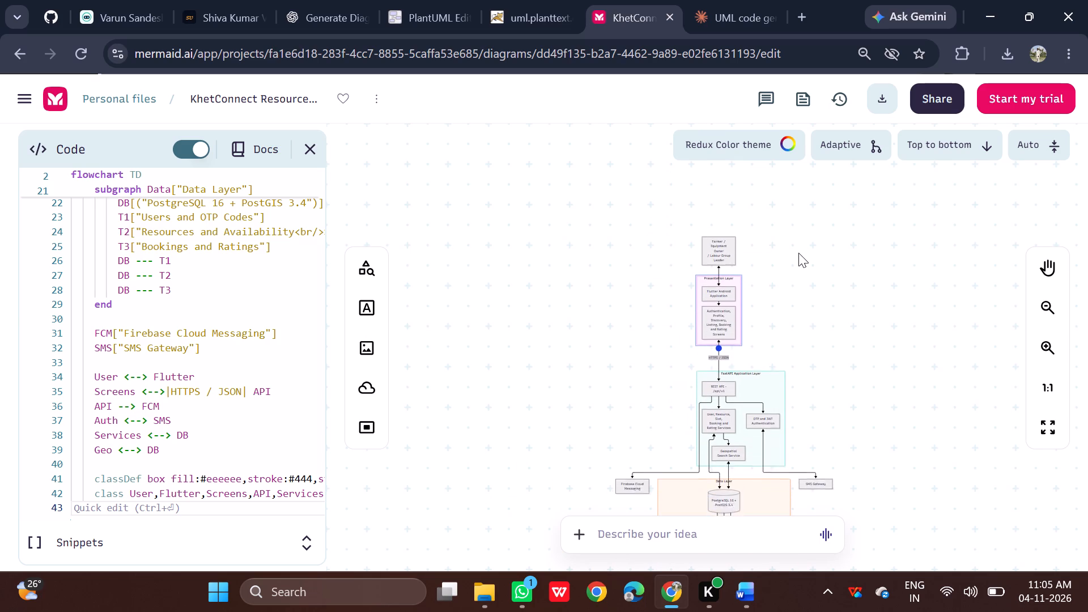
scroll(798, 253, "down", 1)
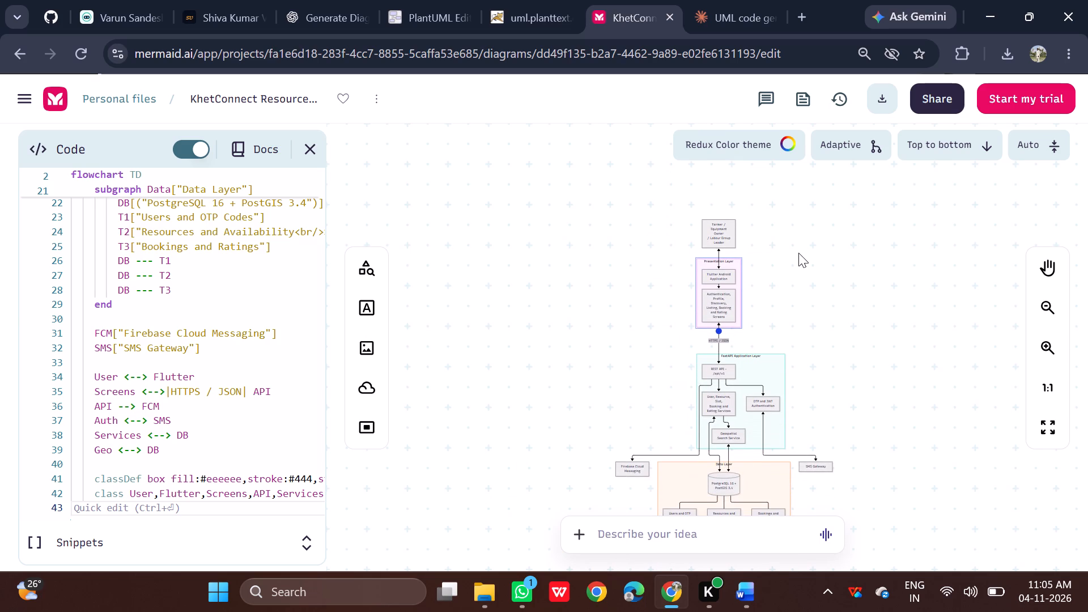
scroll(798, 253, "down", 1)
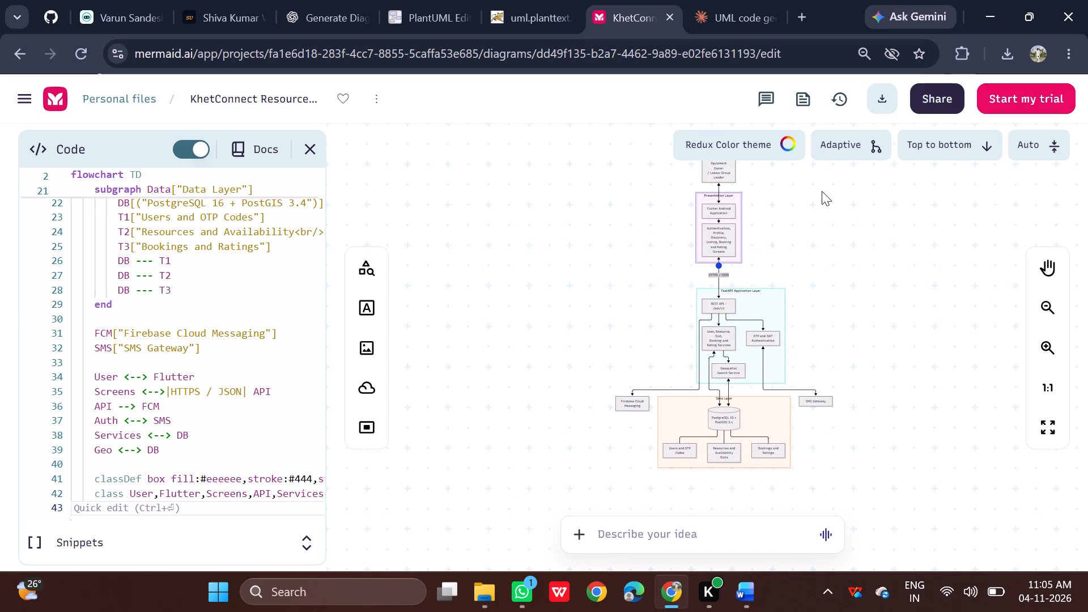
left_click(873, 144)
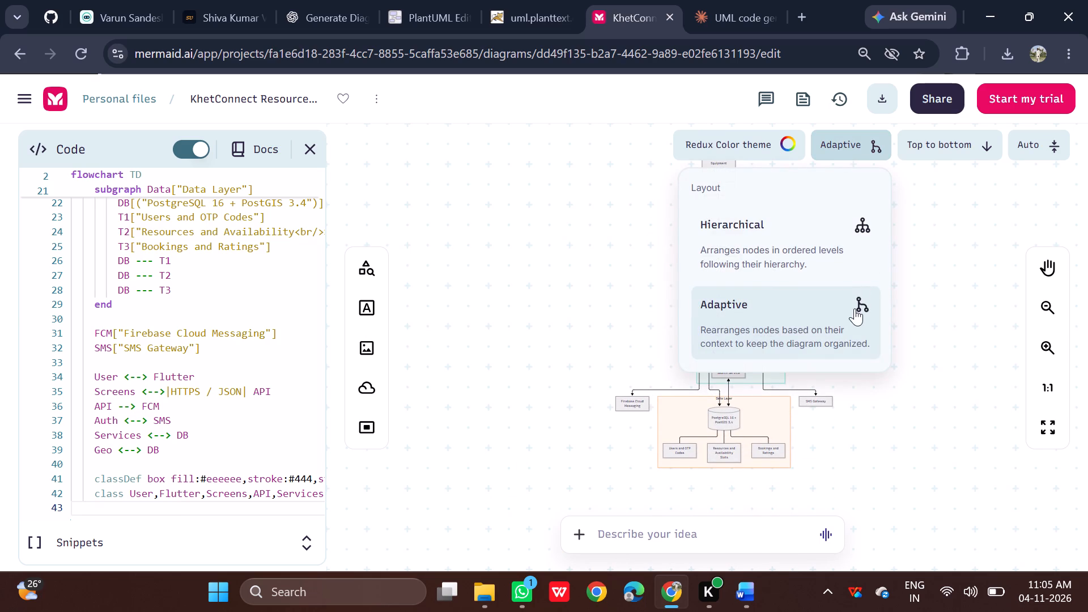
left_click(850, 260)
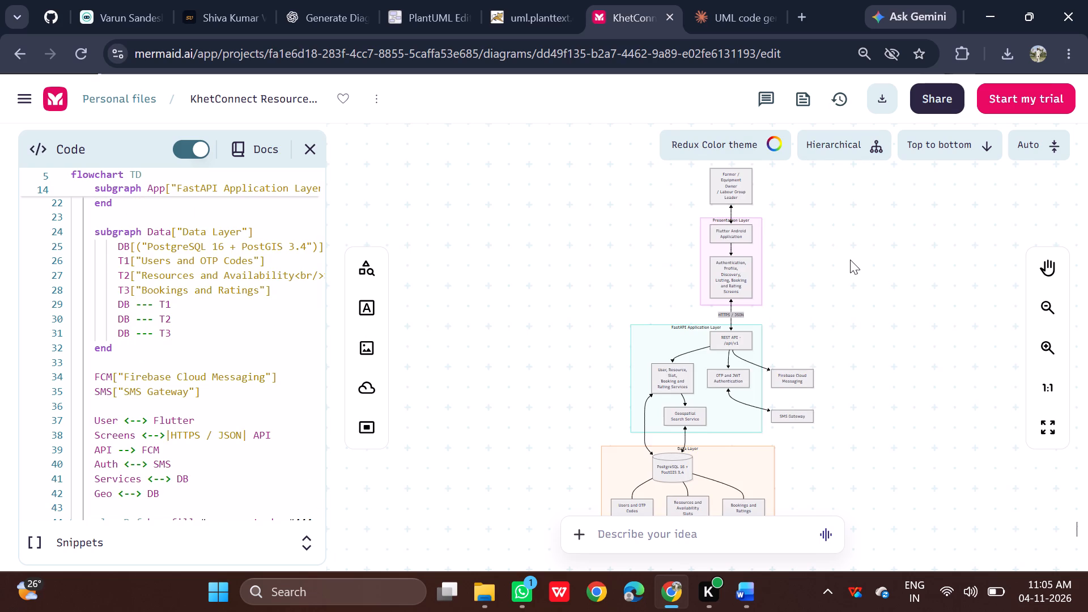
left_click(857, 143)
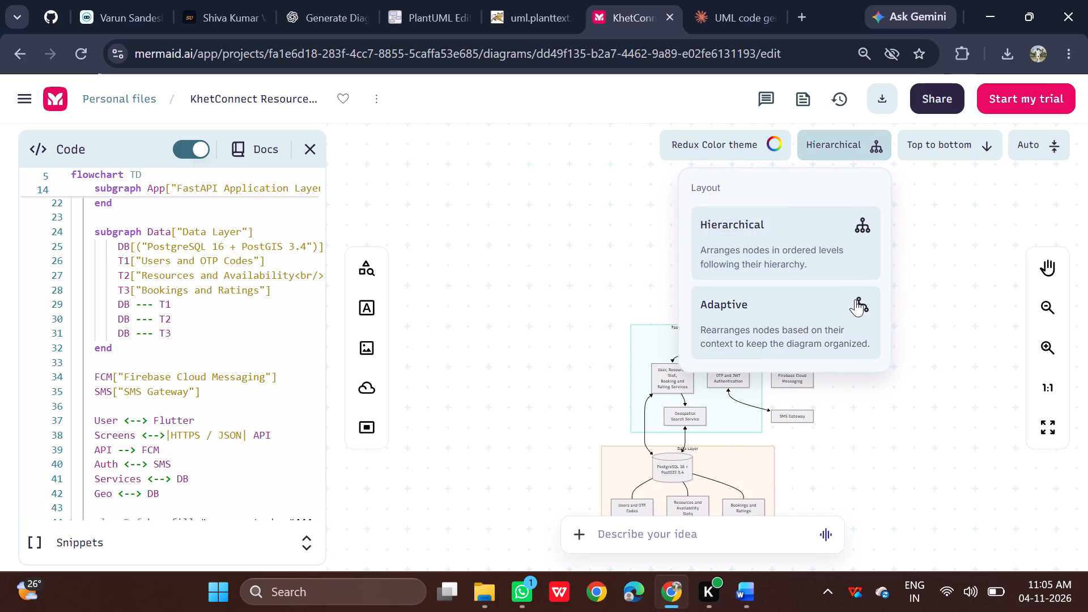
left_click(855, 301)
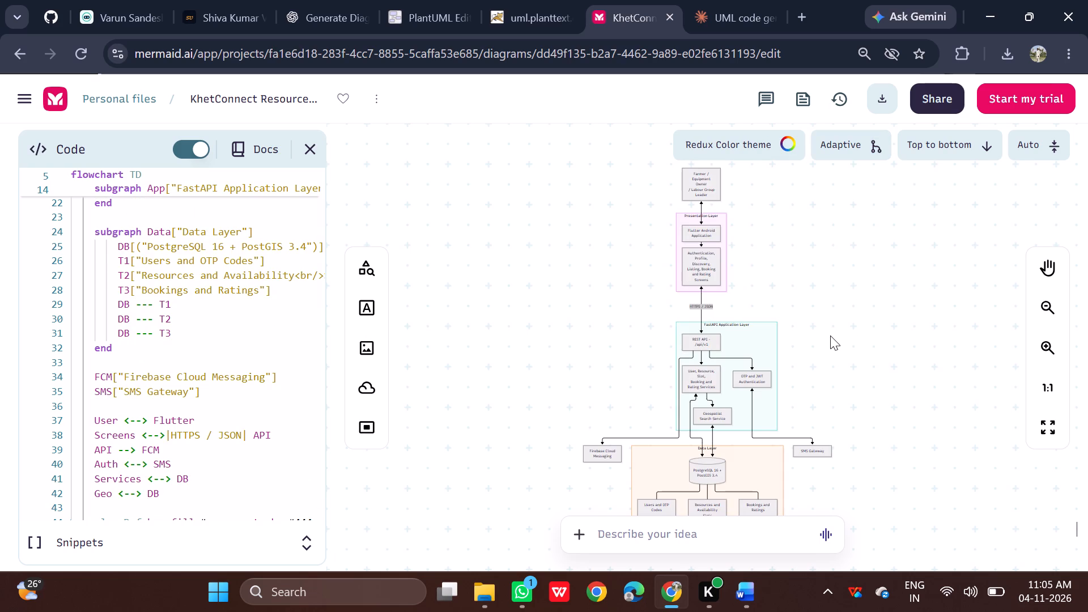
Examine the full architecture flowchart in the Adaptive layout and look through the available diagram themes and styles.
scroll(830, 335, "down", 2)
scroll(830, 335, "up", 1)
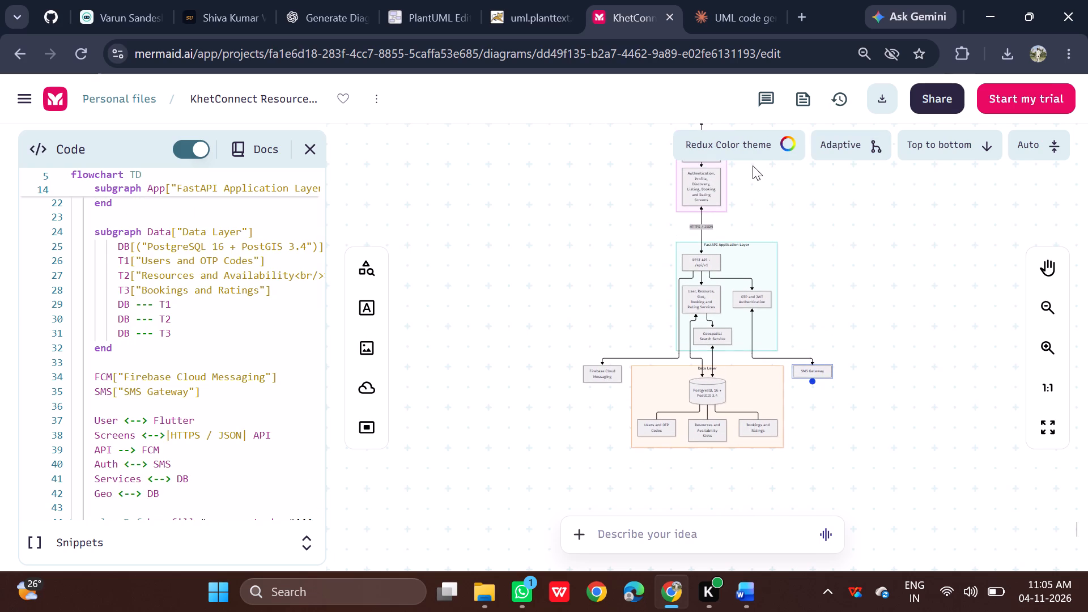
left_click(768, 146)
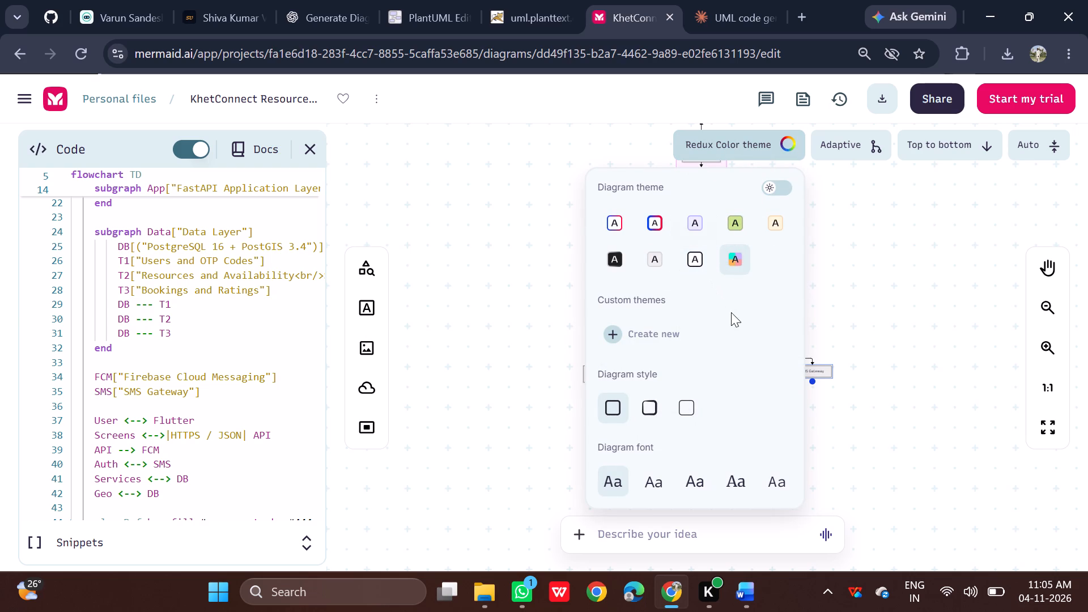
left_click(827, 297)
scroll(827, 297, "up", 1)
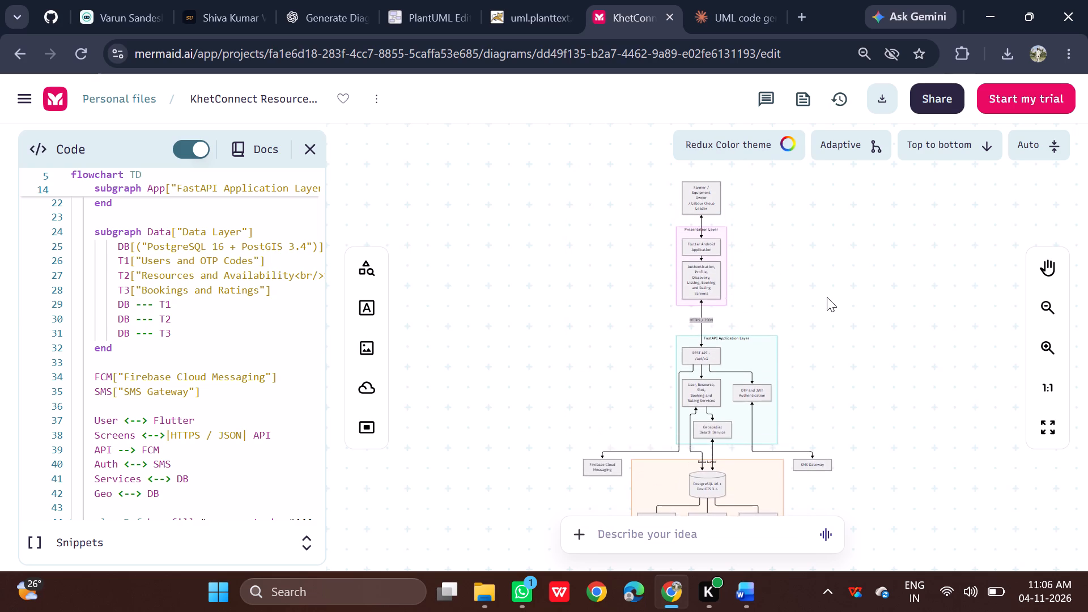
scroll(827, 297, "up", 1)
scroll(827, 297, "down", 1)
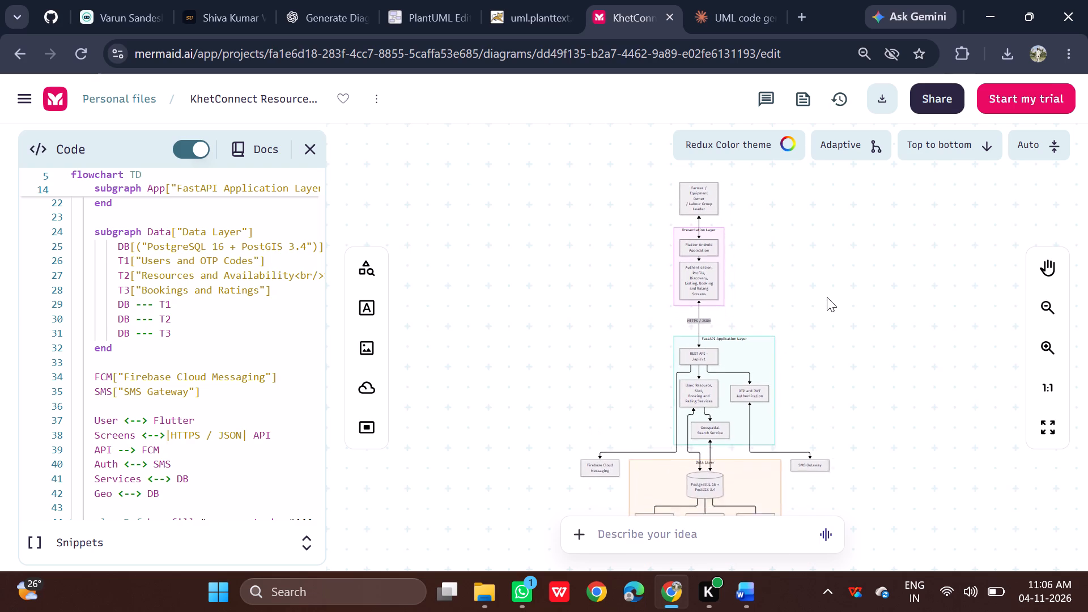
scroll(827, 297, "down", 2)
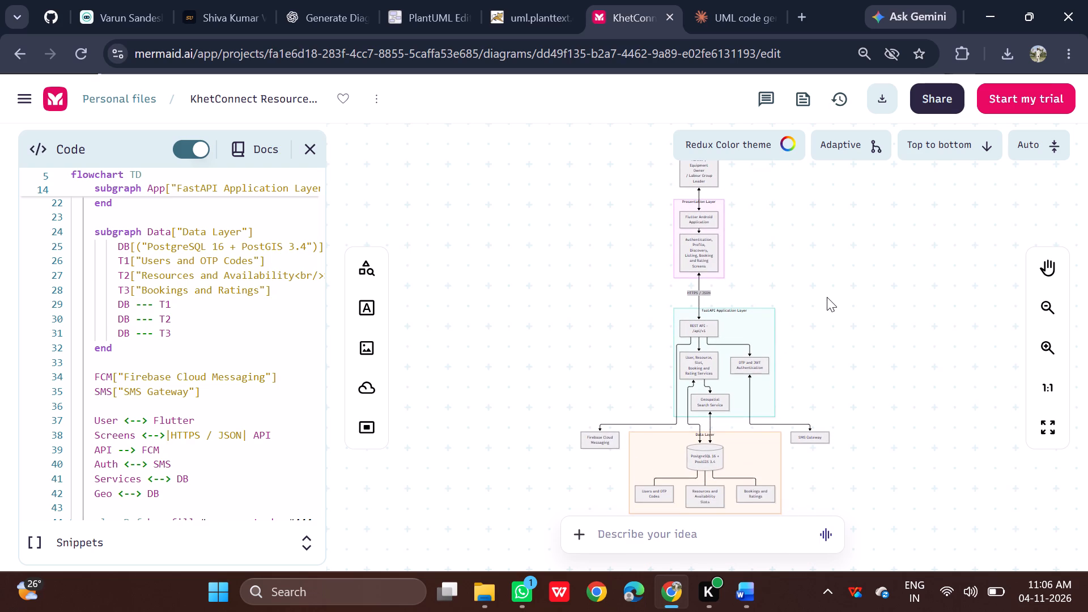
scroll(827, 297, "down", 1)
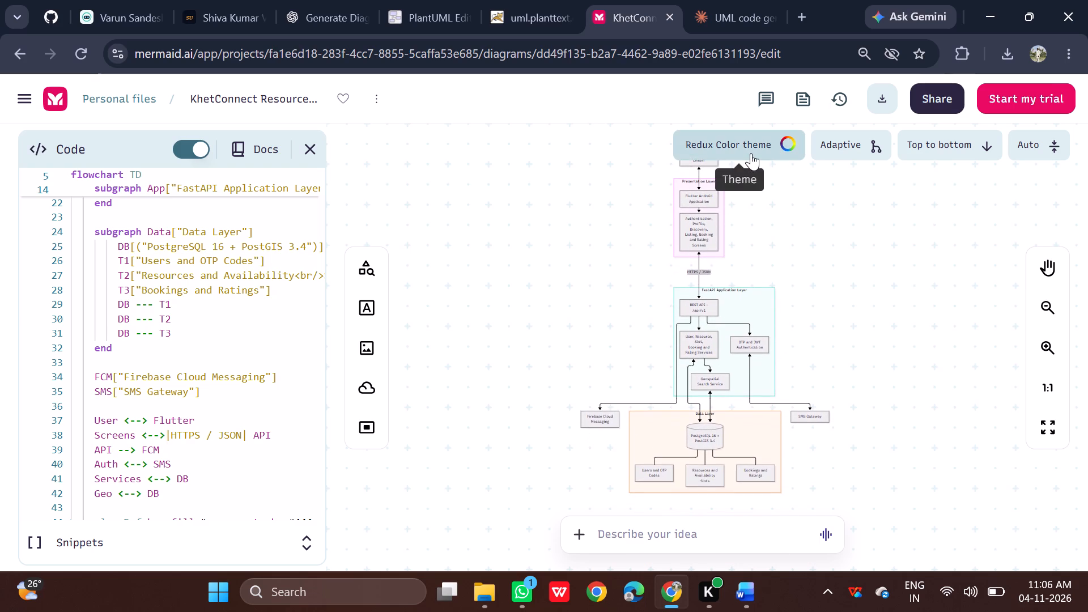
left_click(751, 153)
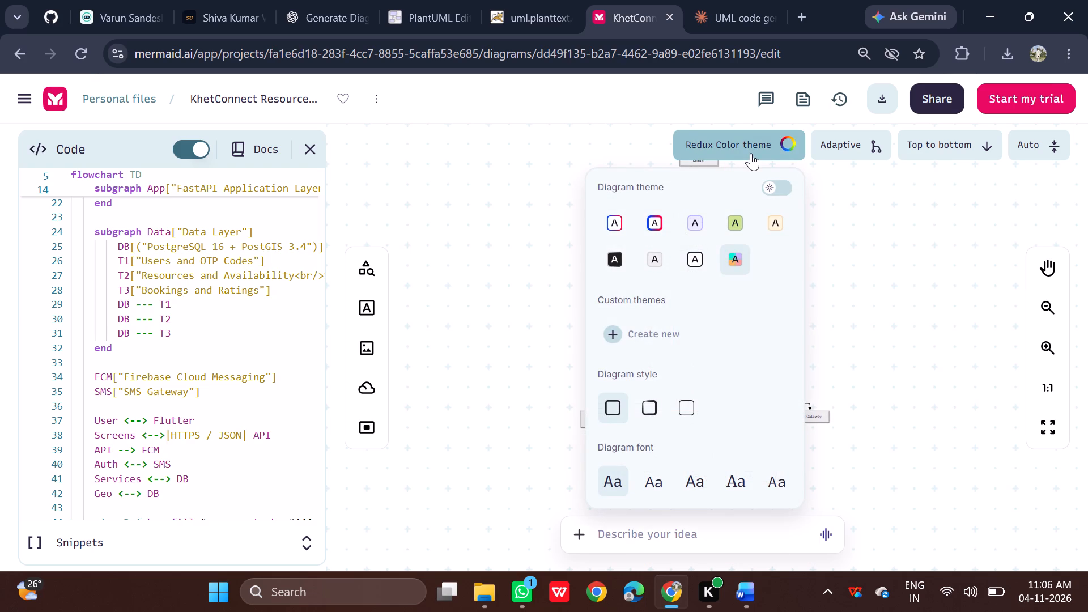
left_click(851, 356)
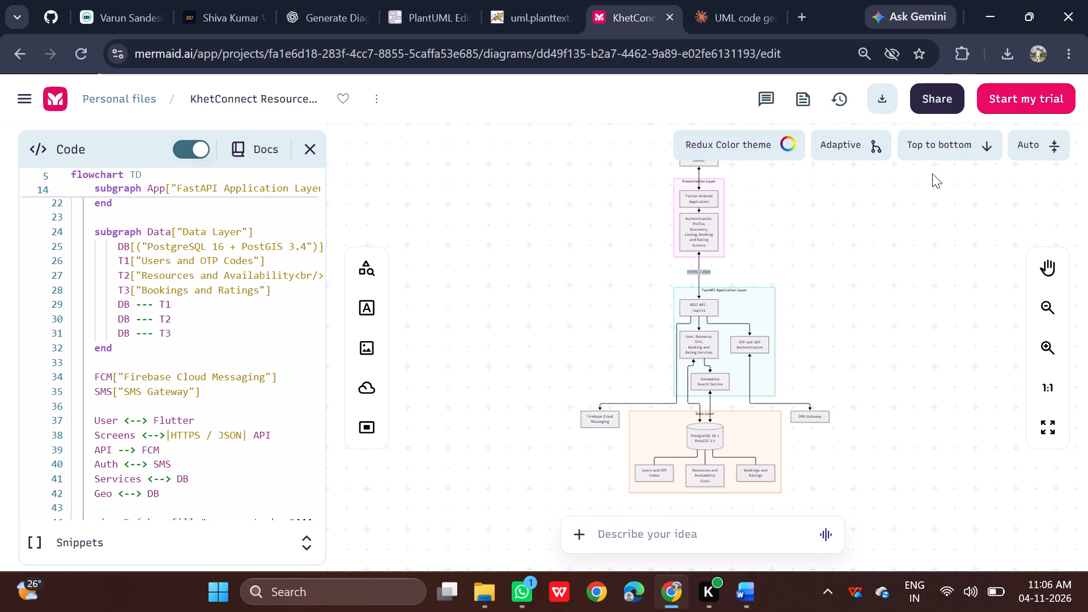
Export the architecture flowchart as a PNG with a transparent background.
left_click(880, 109)
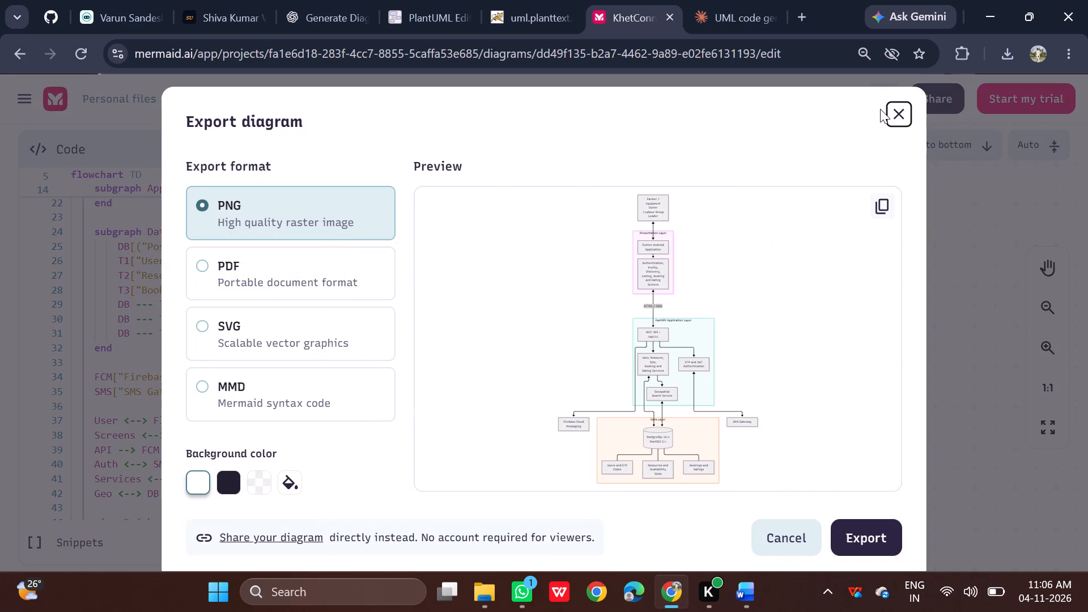
left_click(254, 483)
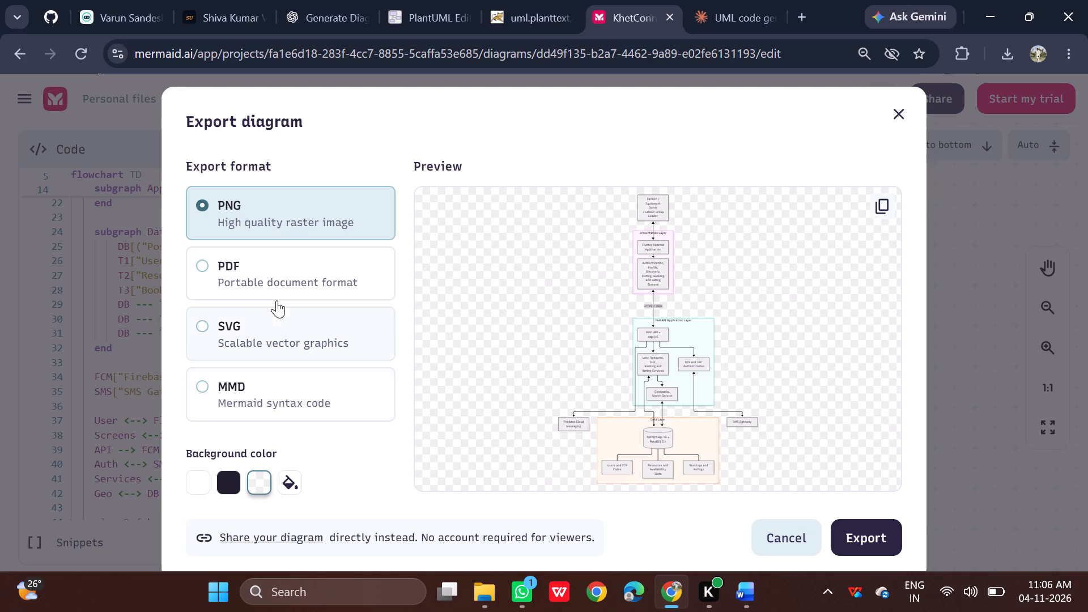
left_click(294, 335)
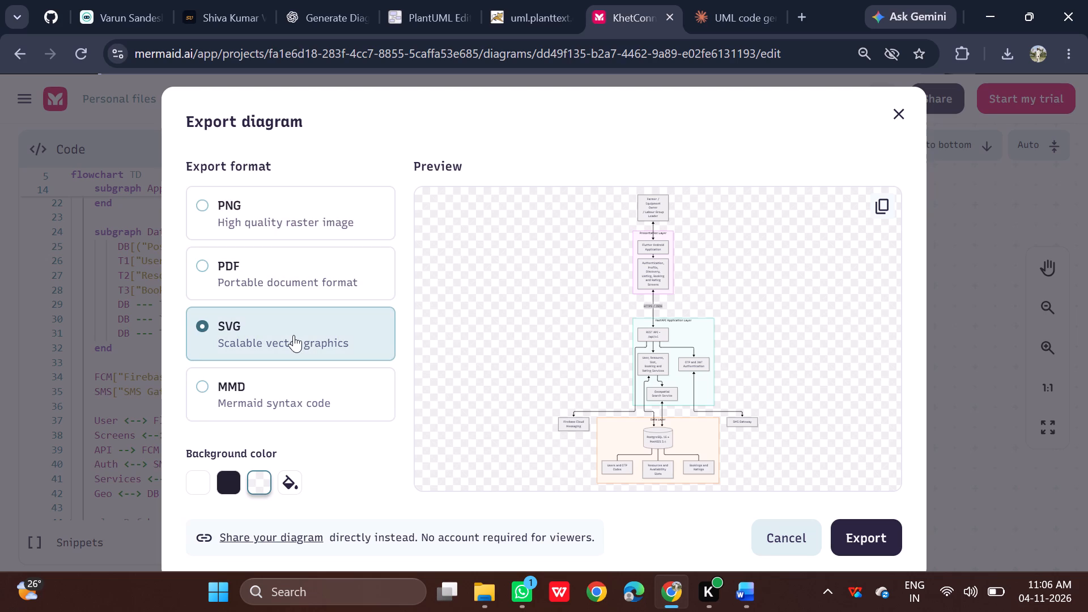
left_click(311, 211)
left_click(848, 539)
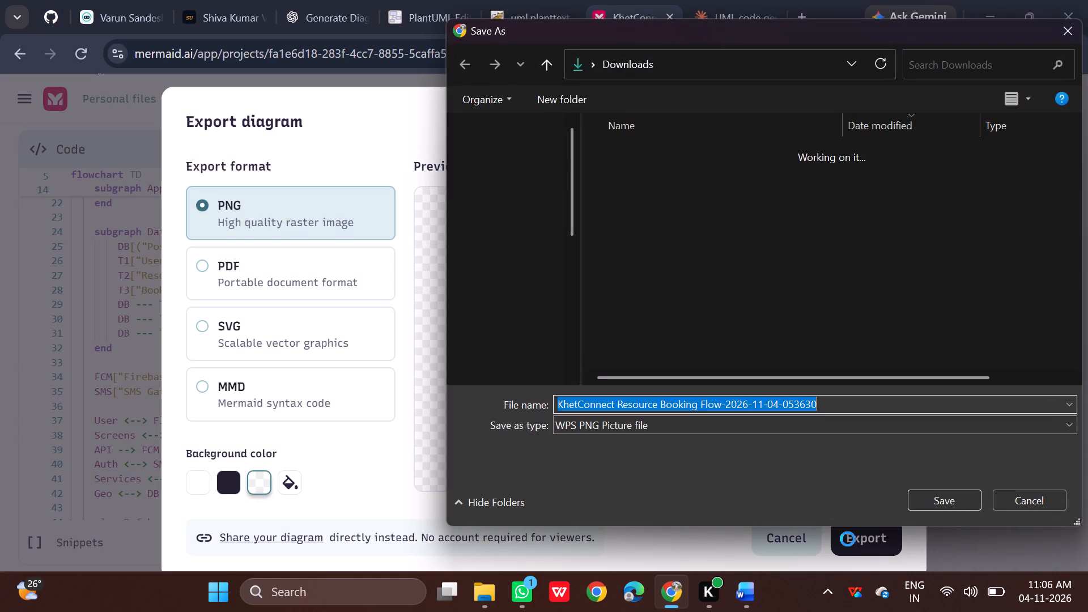
Check the 5.2 heading in Word, and save the exported diagram to Downloads as Highlevel.png with the file type All Files.
left_click(758, 596)
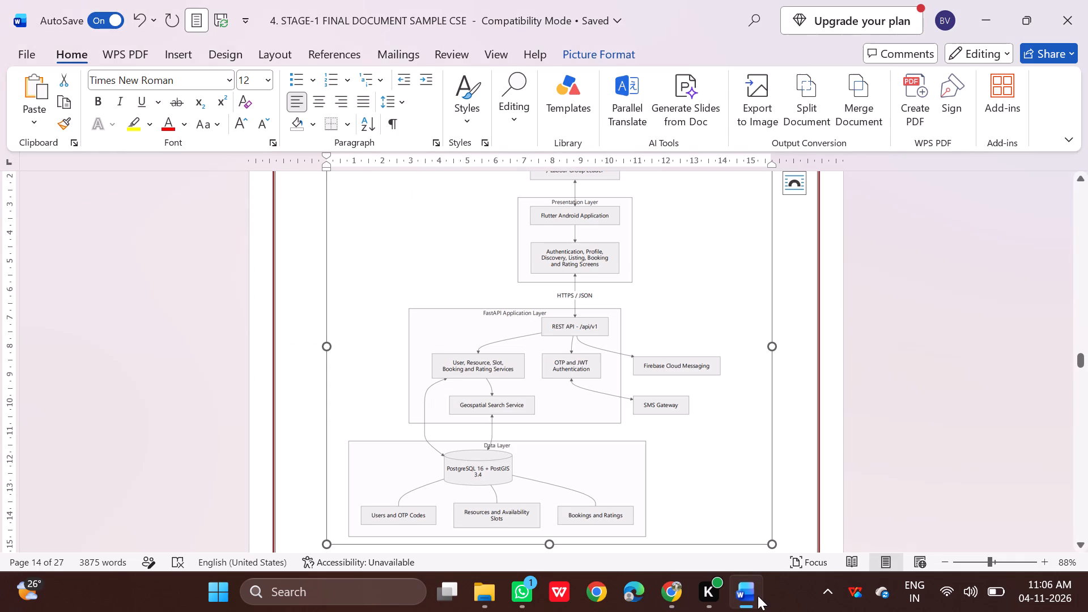
scroll(637, 342, "up", 2)
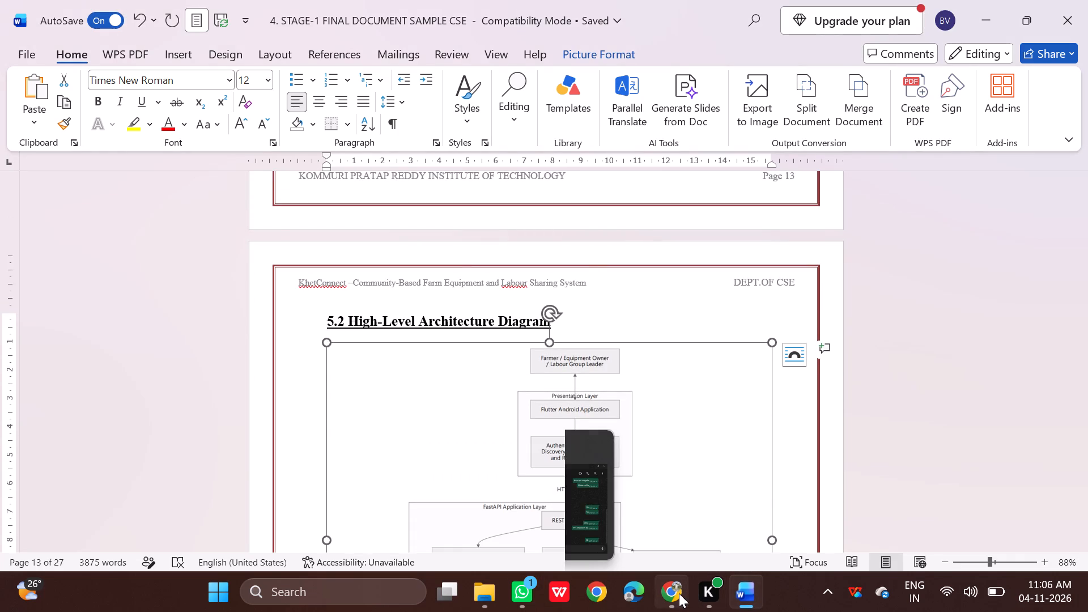
left_click(691, 537)
left_click(838, 399)
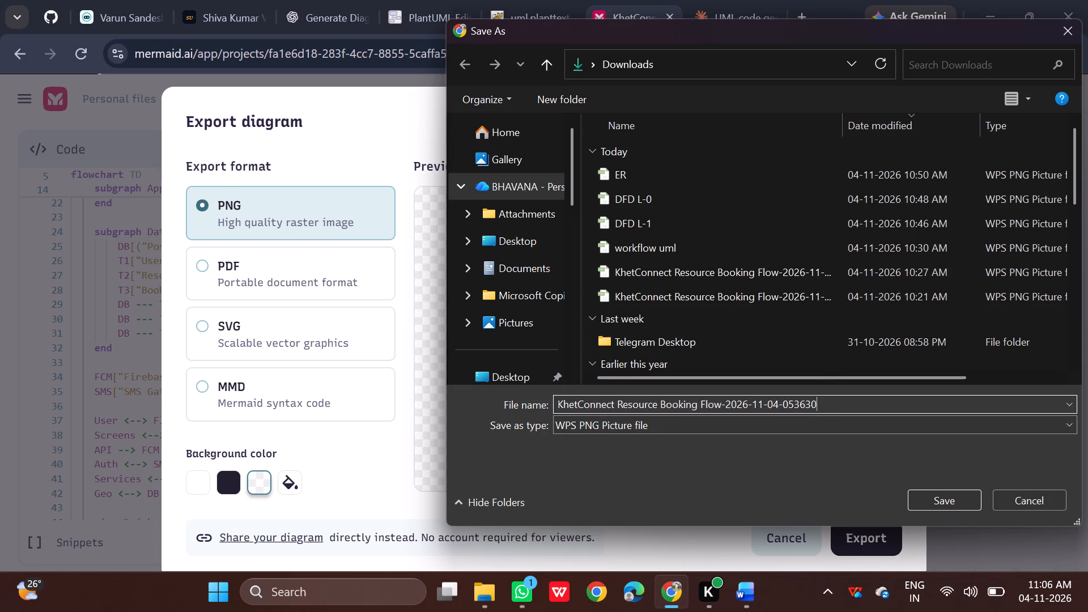
key("BackSpace")
key("BackSpace")
key("BackSpace")
key("BackSpace")
key("BackSpace")
key("BackSpace")
key("BackSpace")
key("BackSpace")
key("BackSpace")
key("BackSpace")
key("BackSpace")
key("BackSpace")
key("BackSpace")
key("BackSpace")
key("BackSpace")
key("BackSpace")
key("BackSpace")
key("BackSpace")
key("BackSpace")
key("BackSpace")
key("BackSpace")
key("BackSpace")
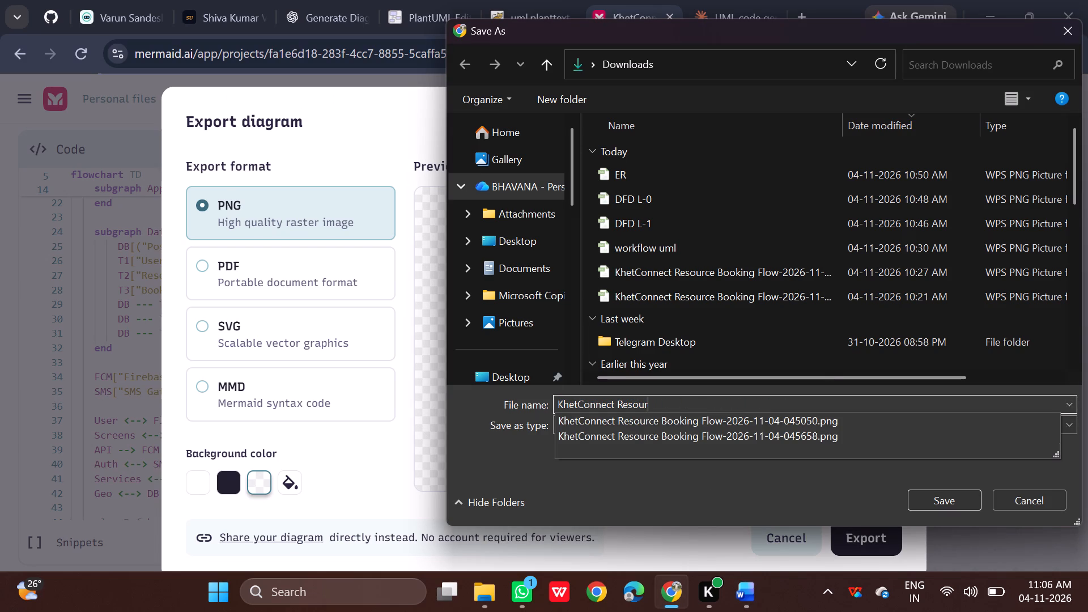
key("BackSpace")
key("BackSpace")
key("BackSpace")
key("BackSpace")
key("BackSpace")
key("BackSpace")
key("BackSpace")
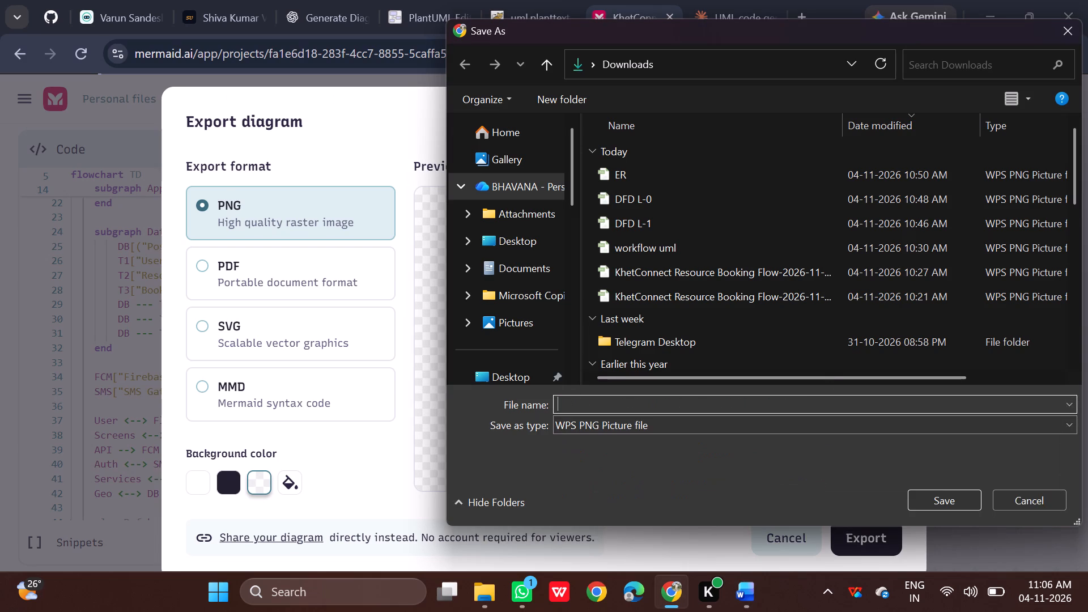
type("Hi")
type("ghlevel")
type(".p")
type("ng")
left_click(840, 430)
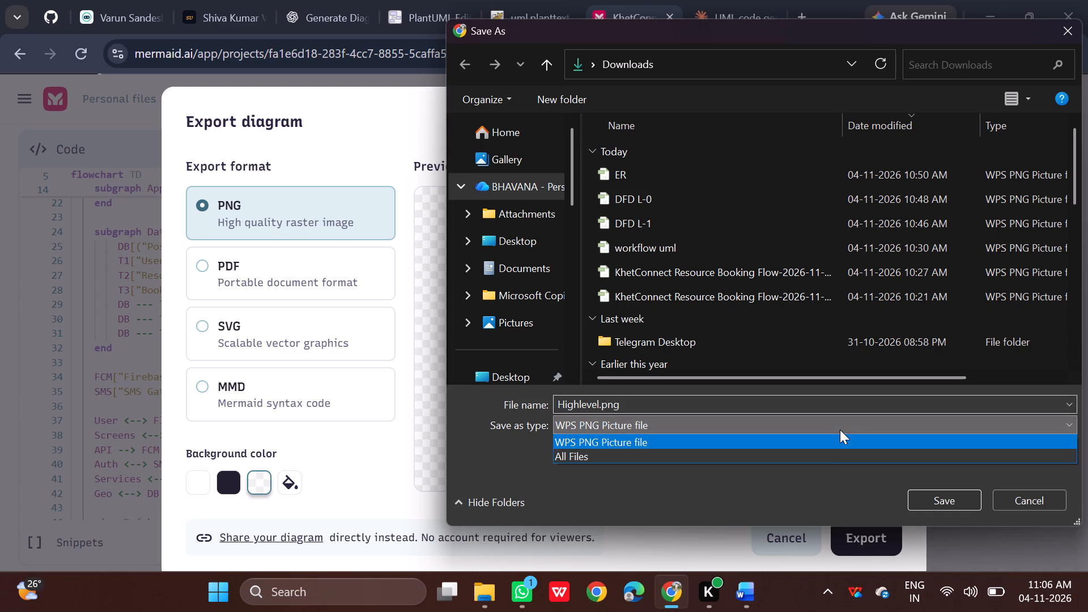
left_click(832, 456)
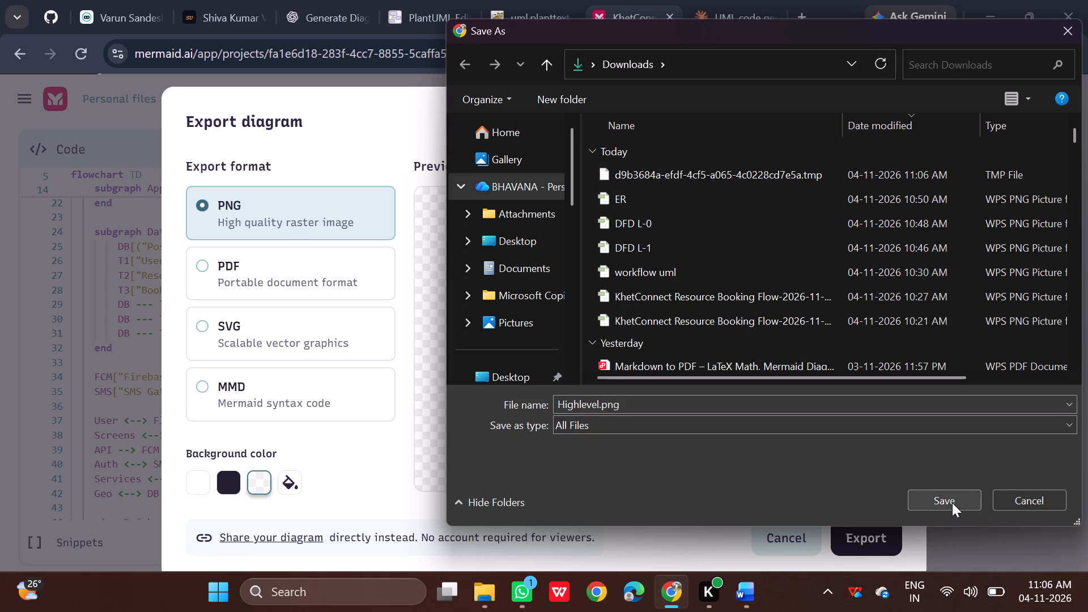
left_click(952, 503)
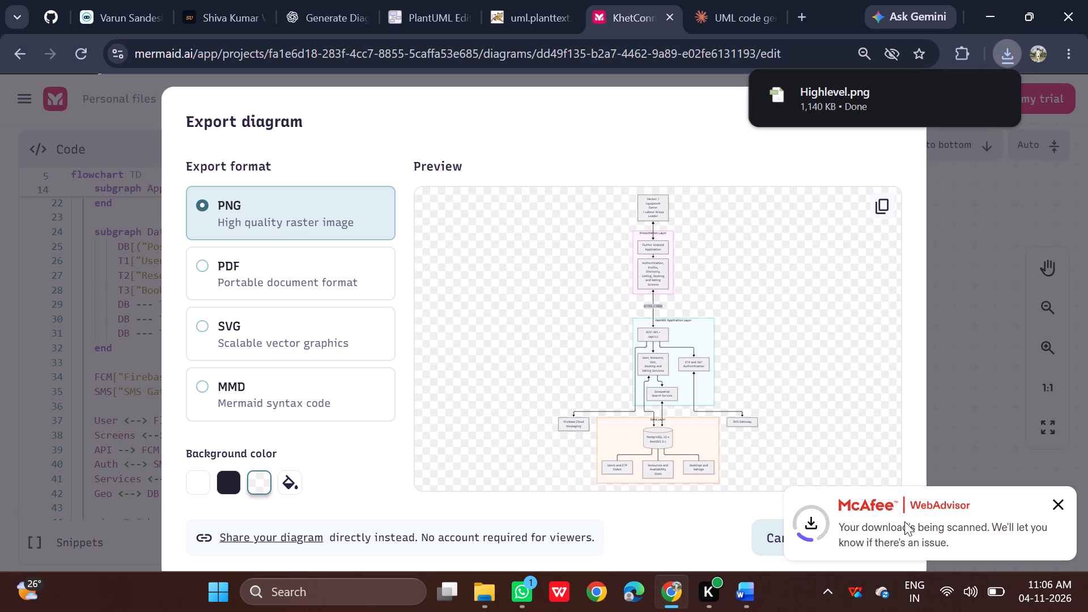
Replace the old diagram under the 5.2 High-Level Architecture Diagram heading in Word with the Highlevel image copied from Downloads.
left_click(494, 592)
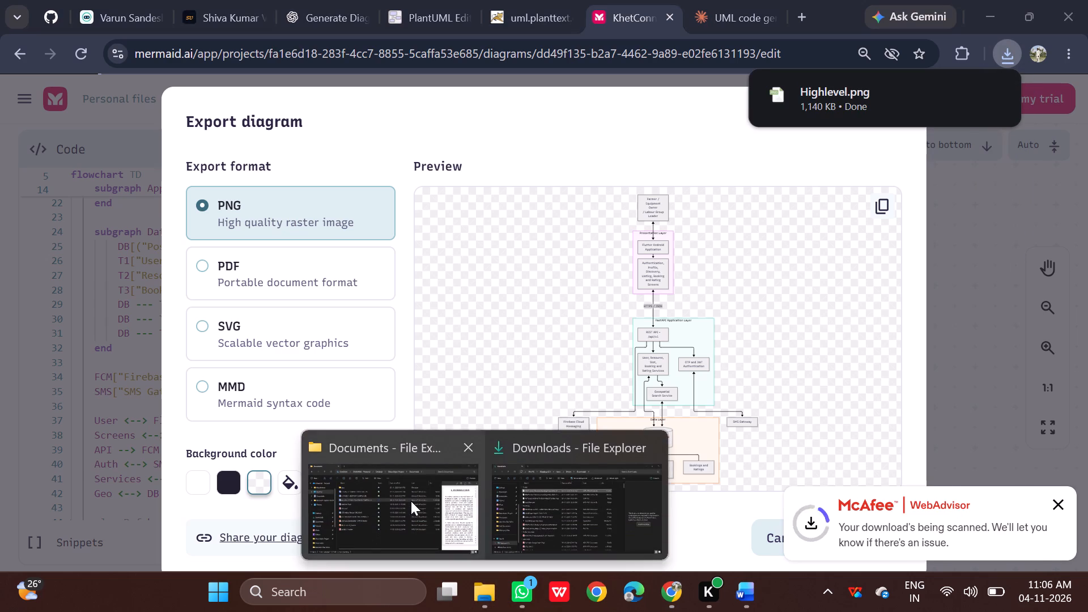
left_click(411, 501)
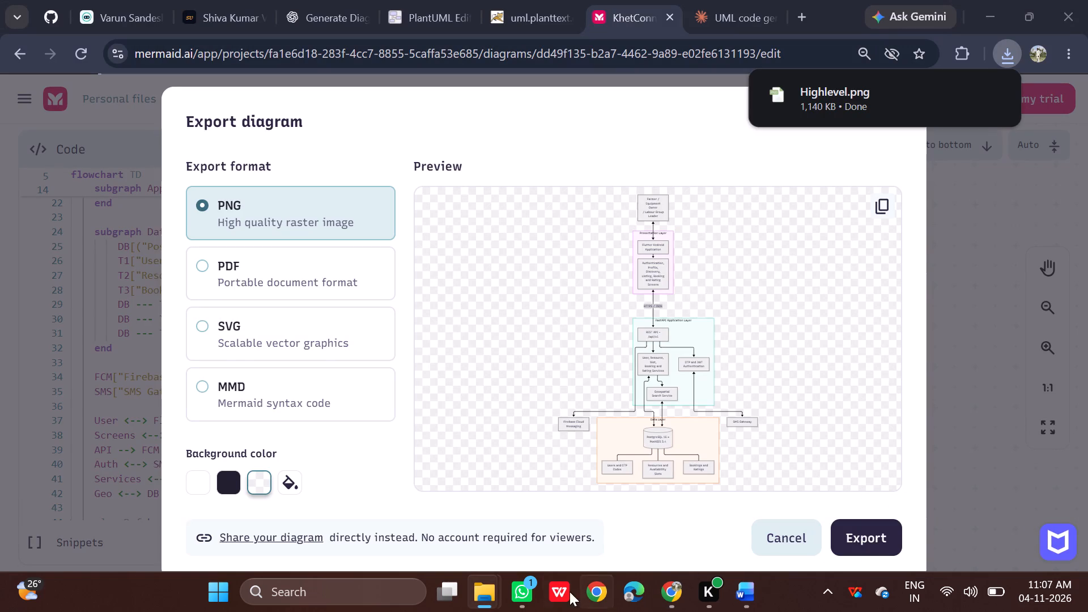
left_click(550, 511)
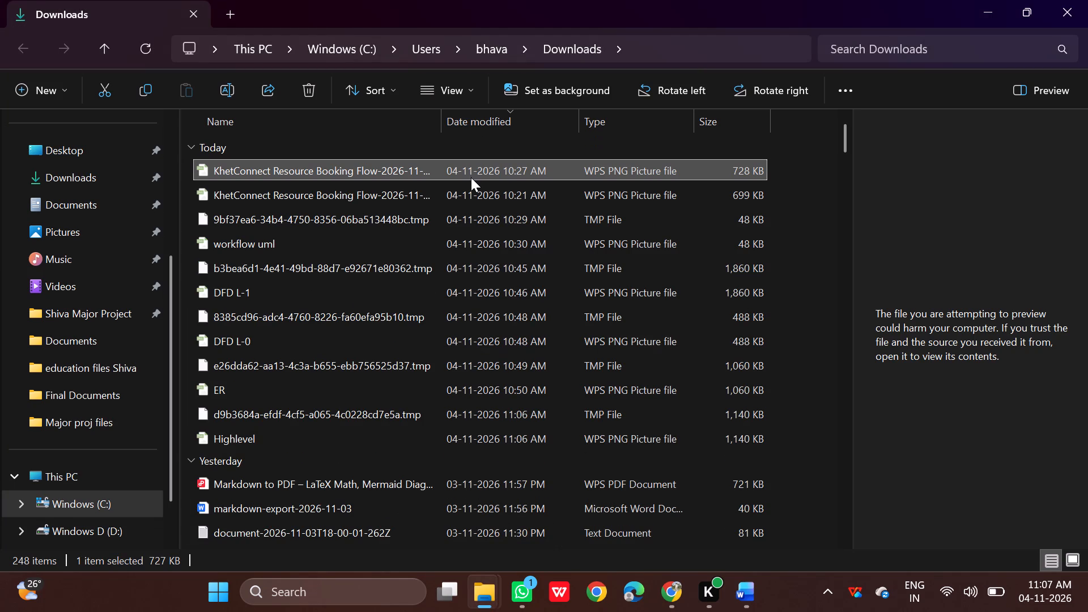
left_click(477, 439)
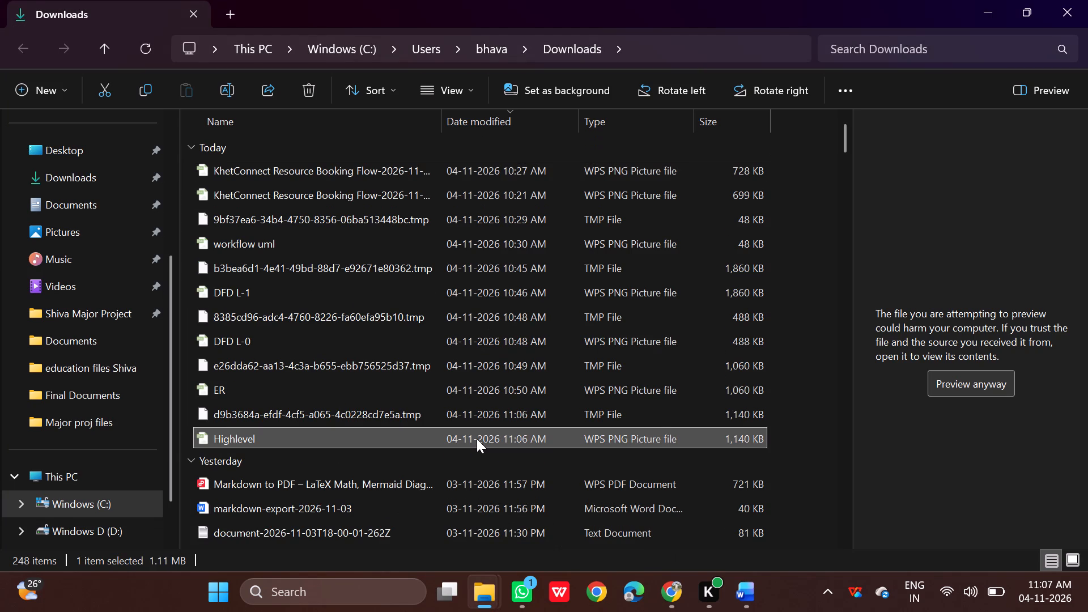
key("ctrl+c")
key("ctrl+c")
key("alt+Tab")
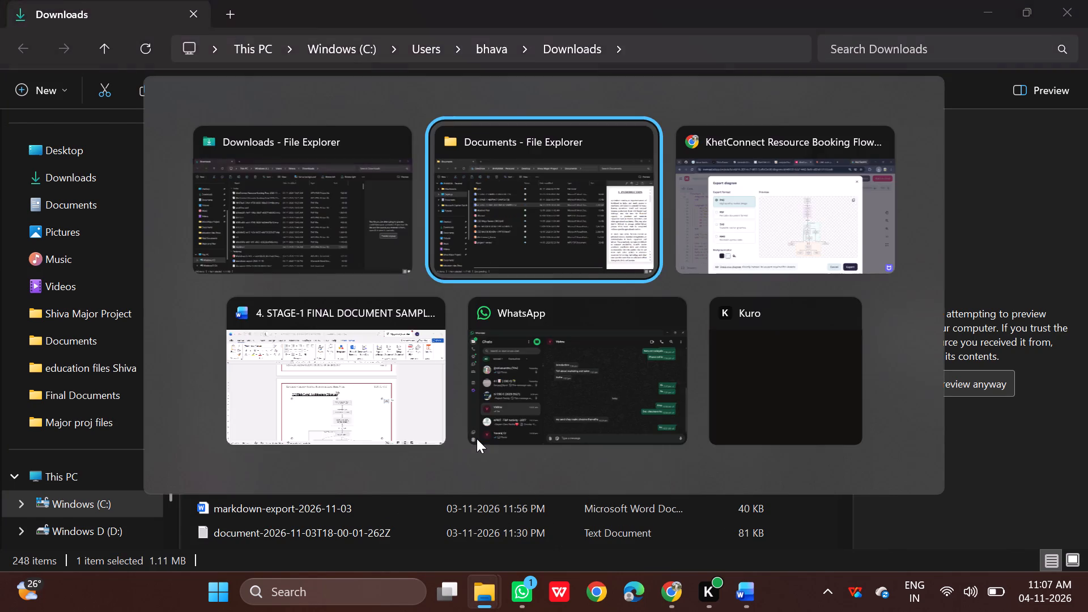
key("alt+Tab")
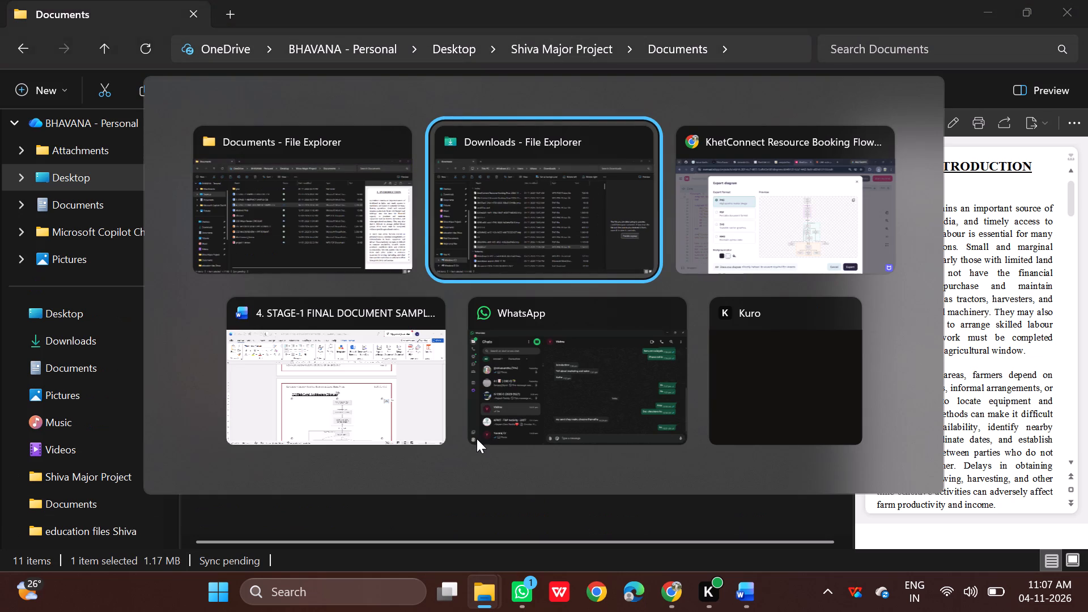
key("alt+Tab")
key("alt+Tab")
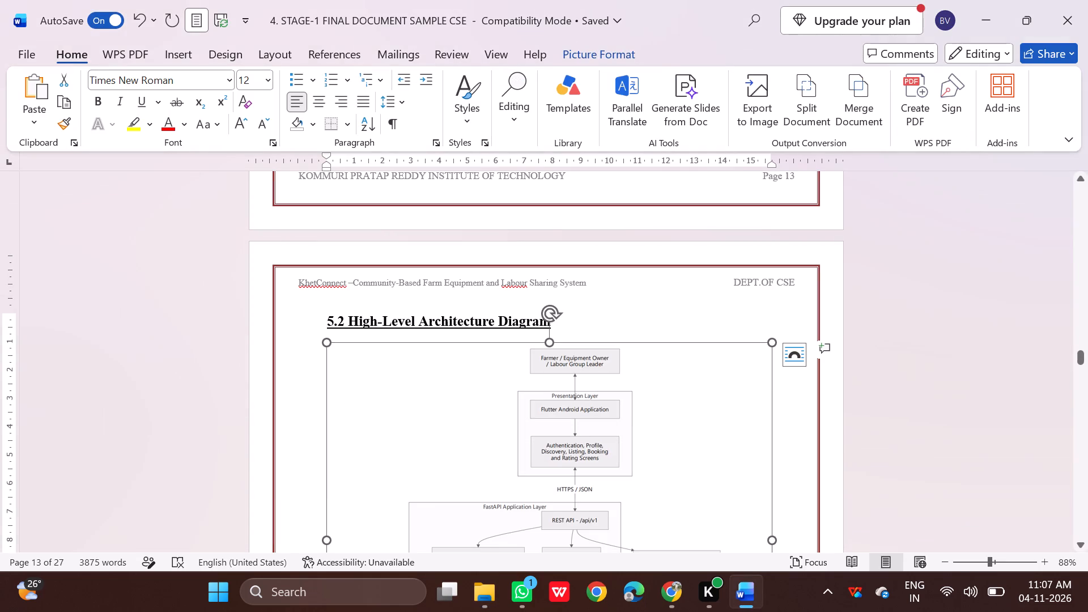
key("Delete")
key("ctrl+v")
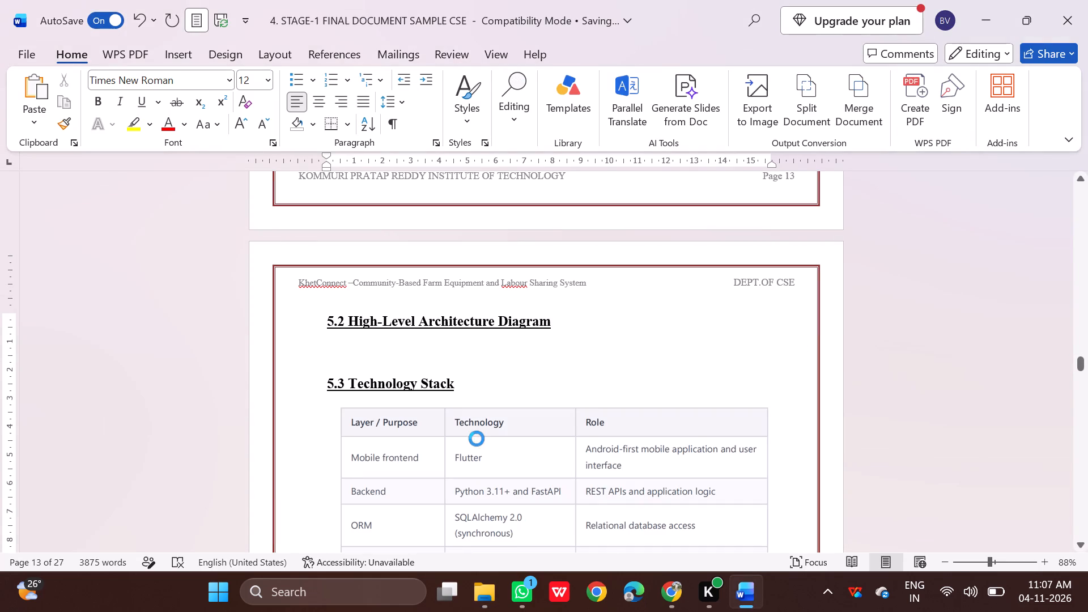
Examine the new 5.2 architecture diagram's placement on its page and the 5.3 Technology Stack table that follows.
scroll(477, 439, "up", 1)
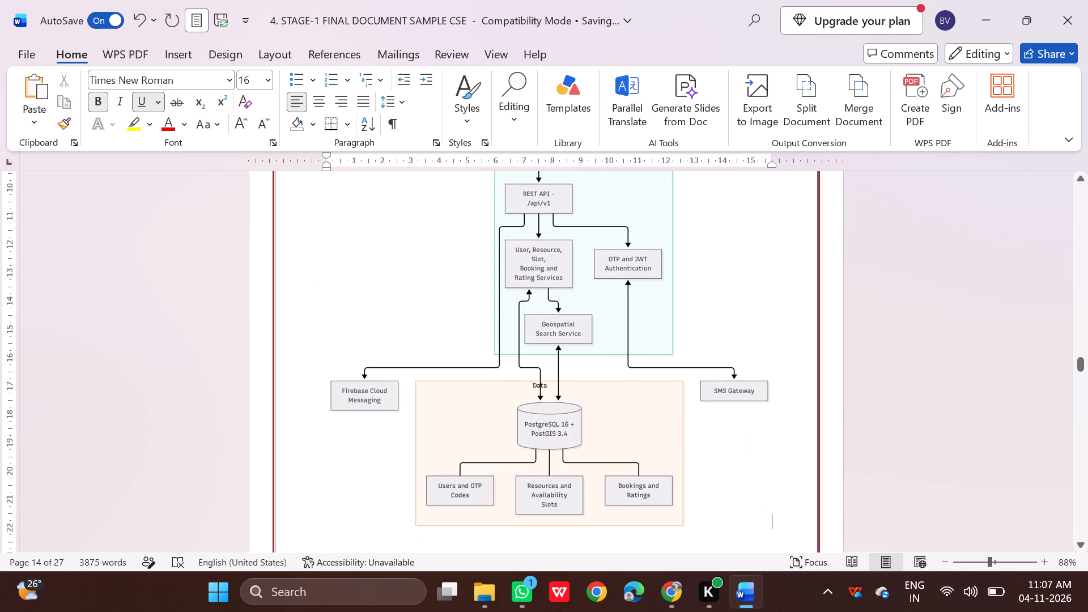
scroll(477, 439, "up", 4)
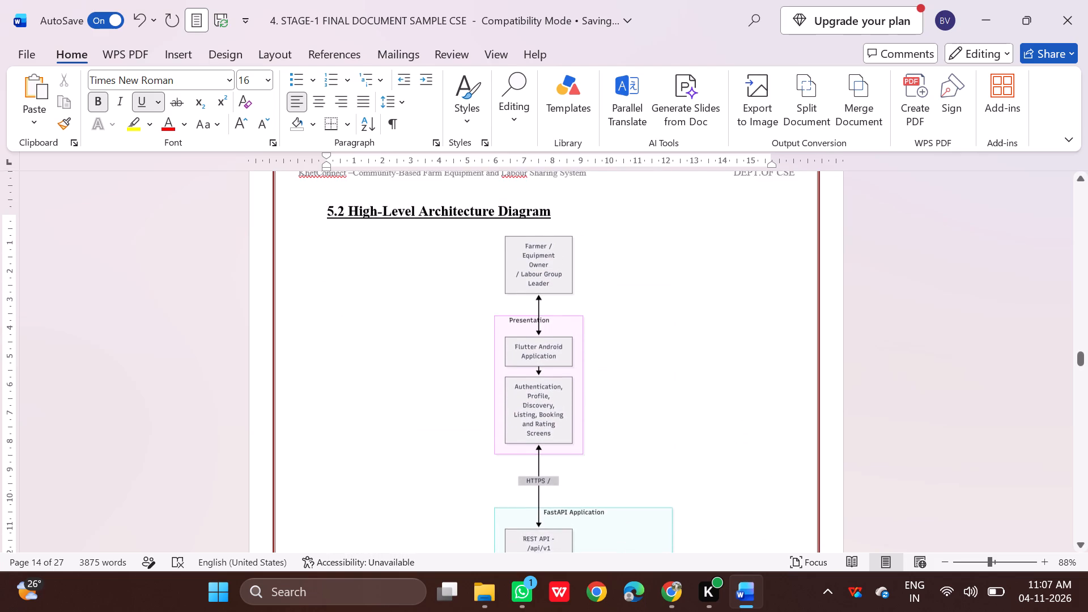
scroll(477, 439, "up", 4)
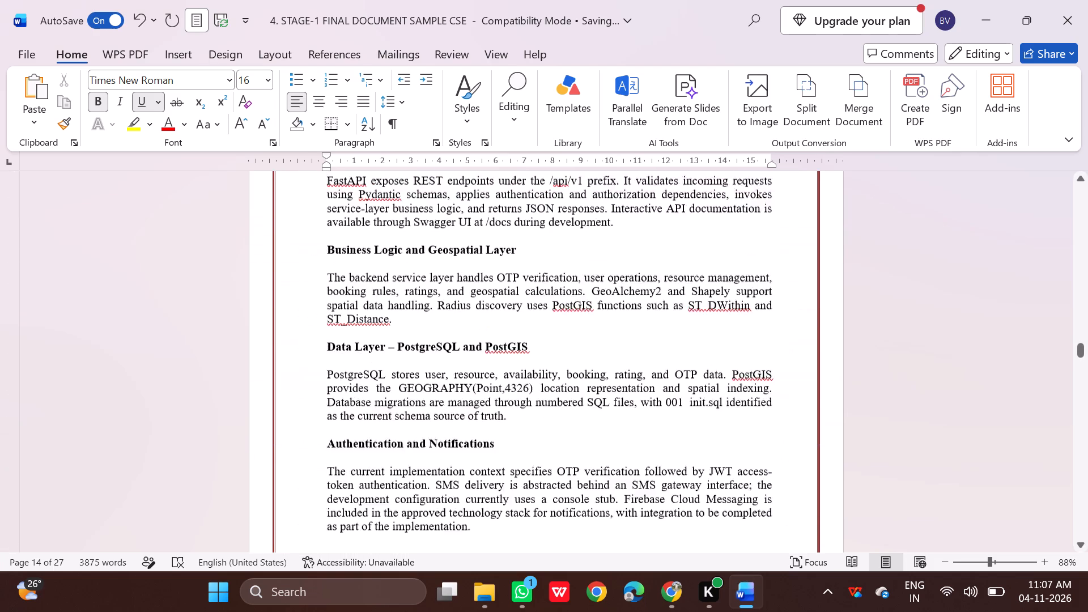
scroll(477, 439, "down", 3)
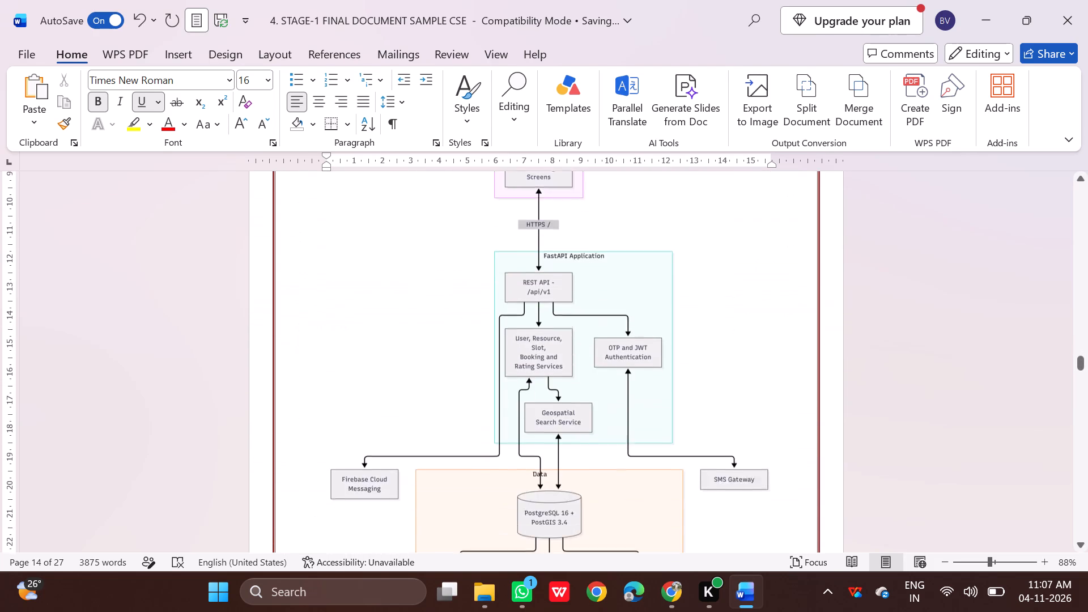
scroll(477, 439, "down", 3)
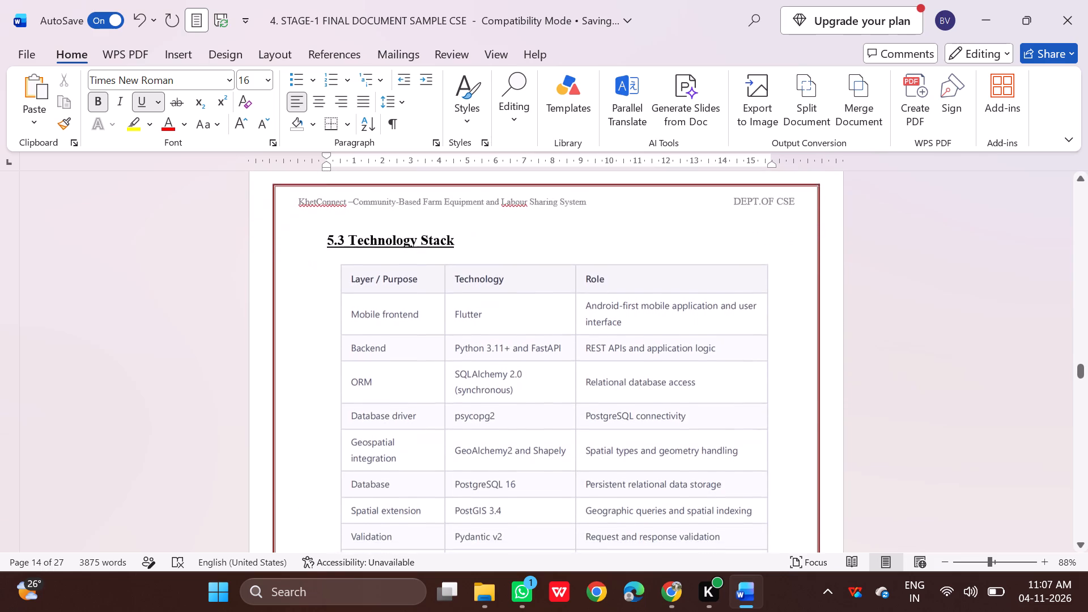
scroll(477, 439, "down", 2)
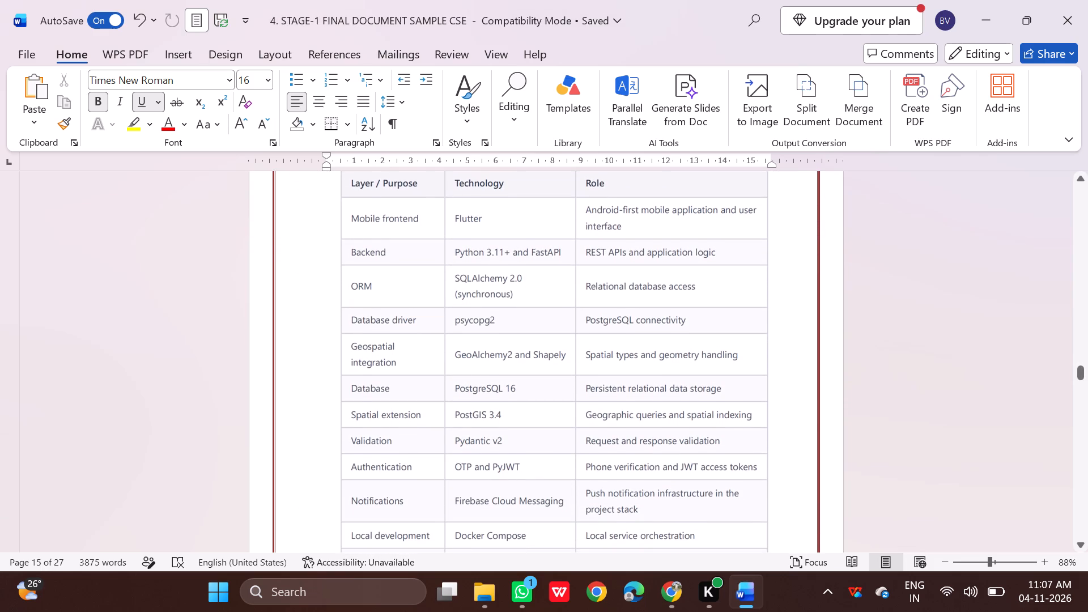
scroll(477, 439, "right", 2)
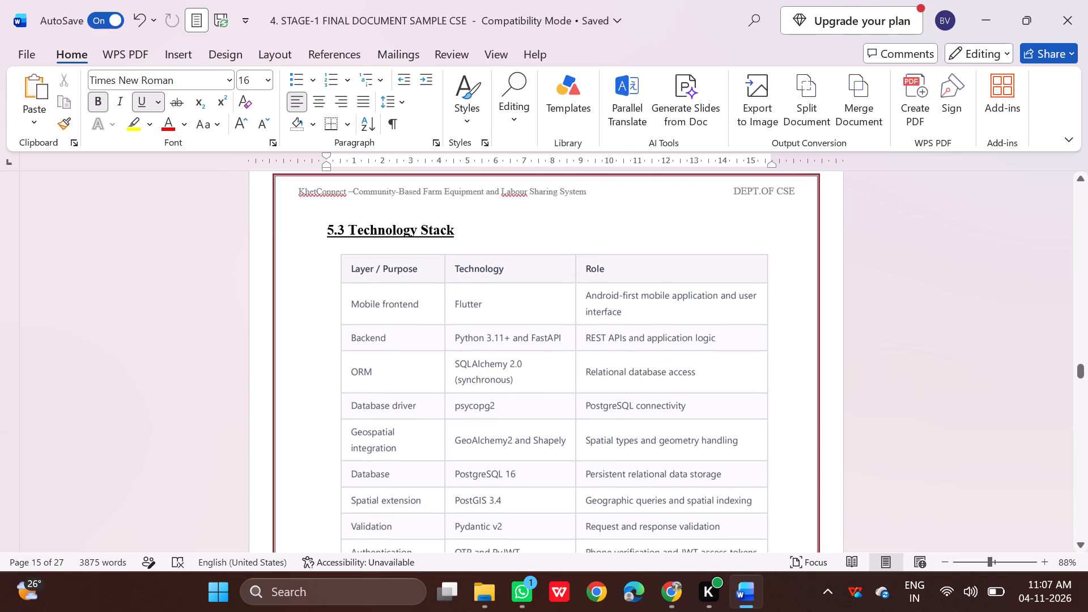
scroll(477, 439, "right", 1)
scroll(477, 439, "down", 1)
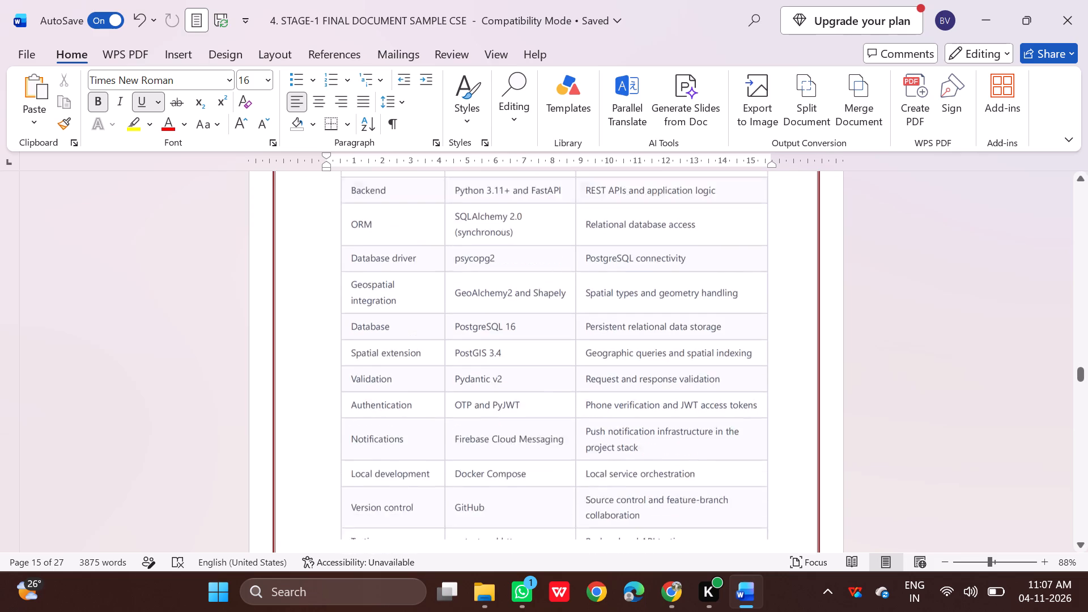
scroll(477, 439, "down", 1)
scroll(477, 439, "up", 1)
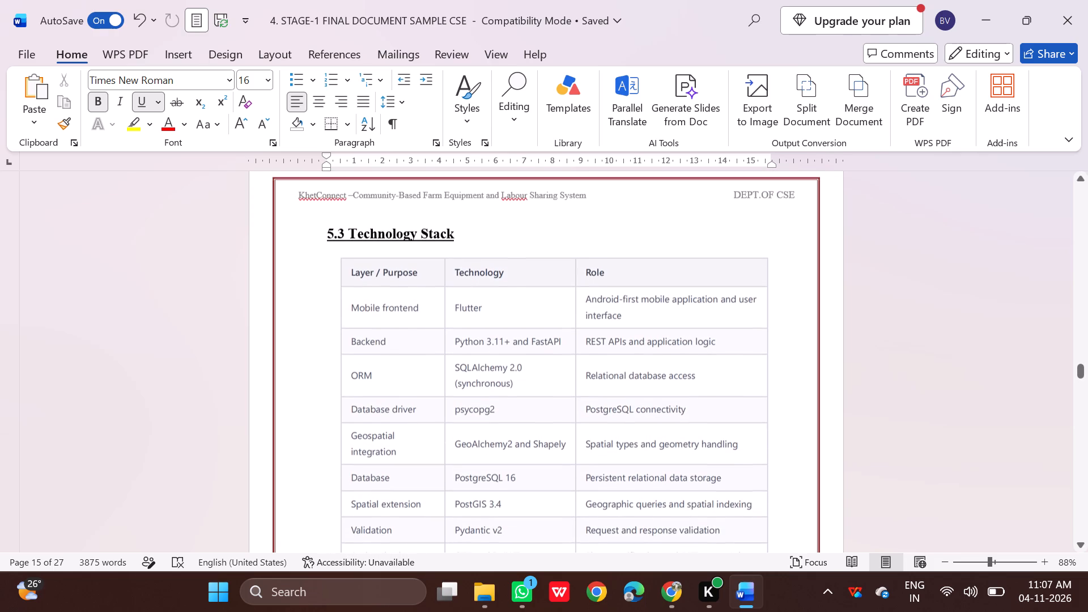
left_click(453, 373)
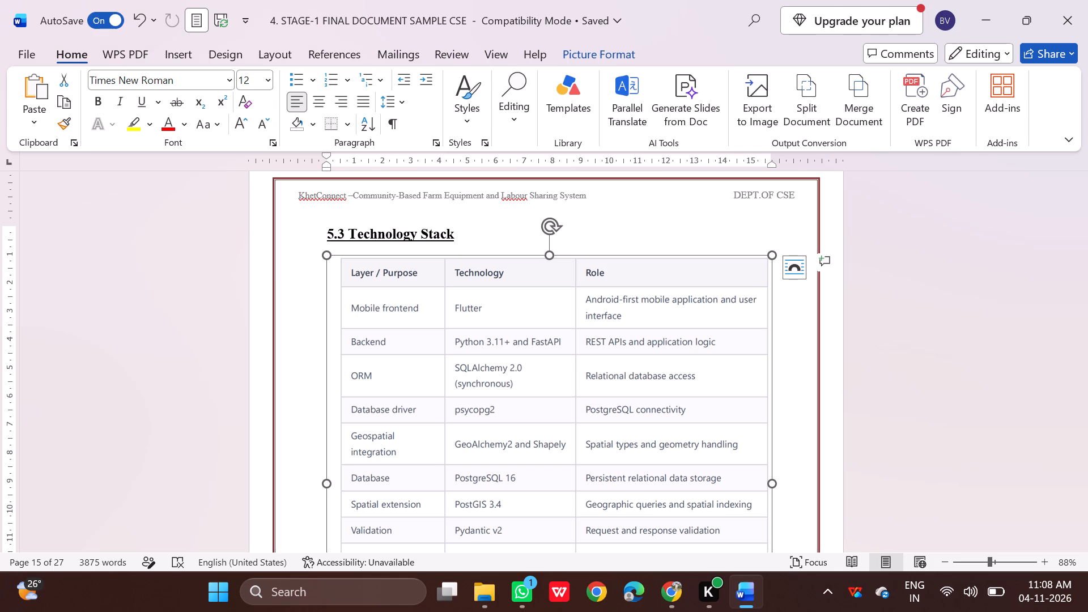
key("ctrl+c")
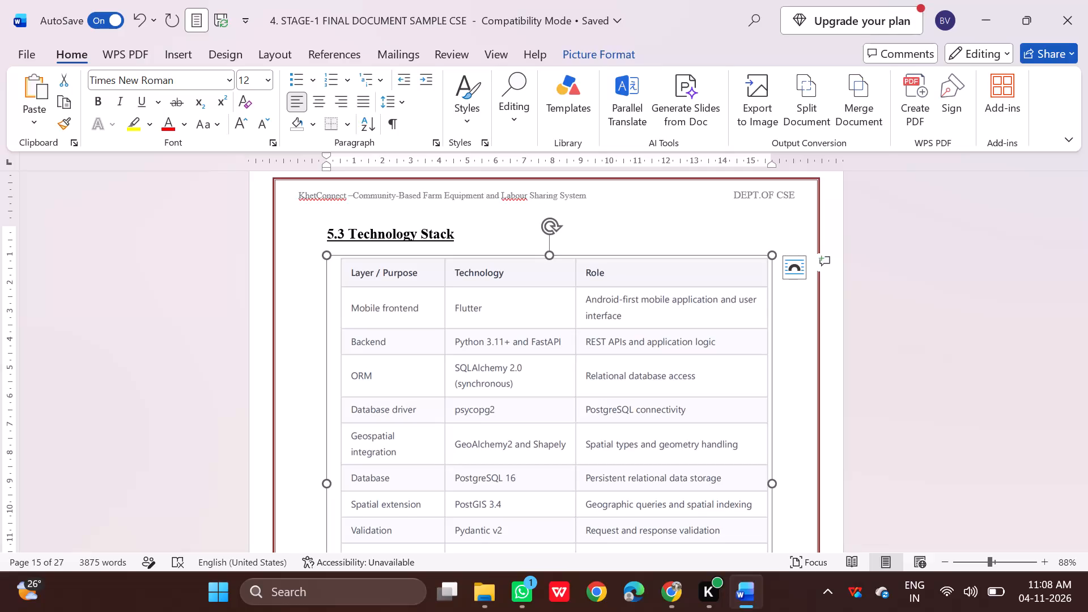
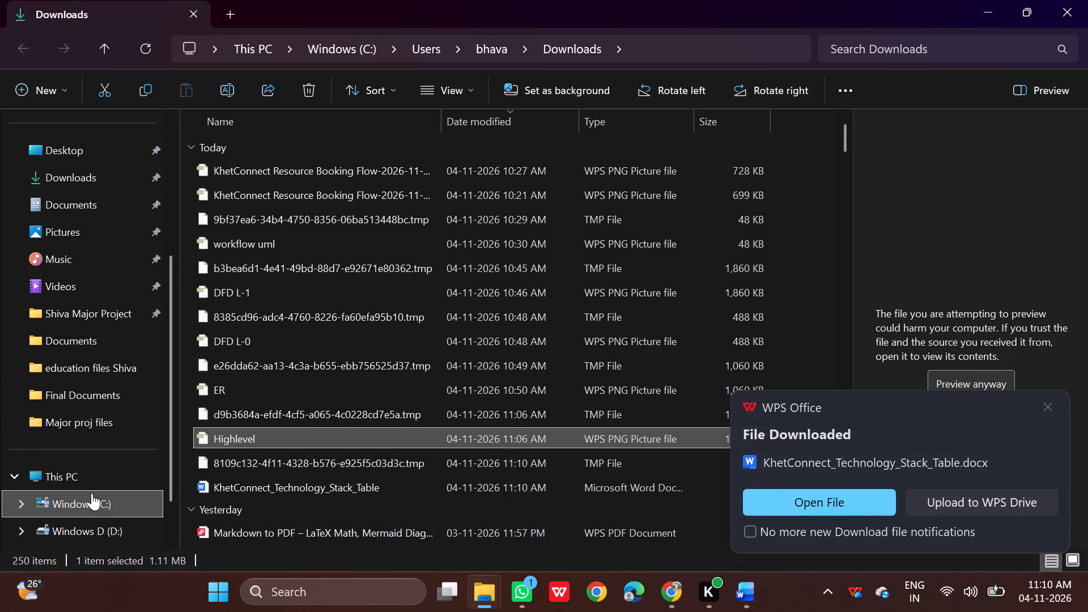
left_click(82, 183)
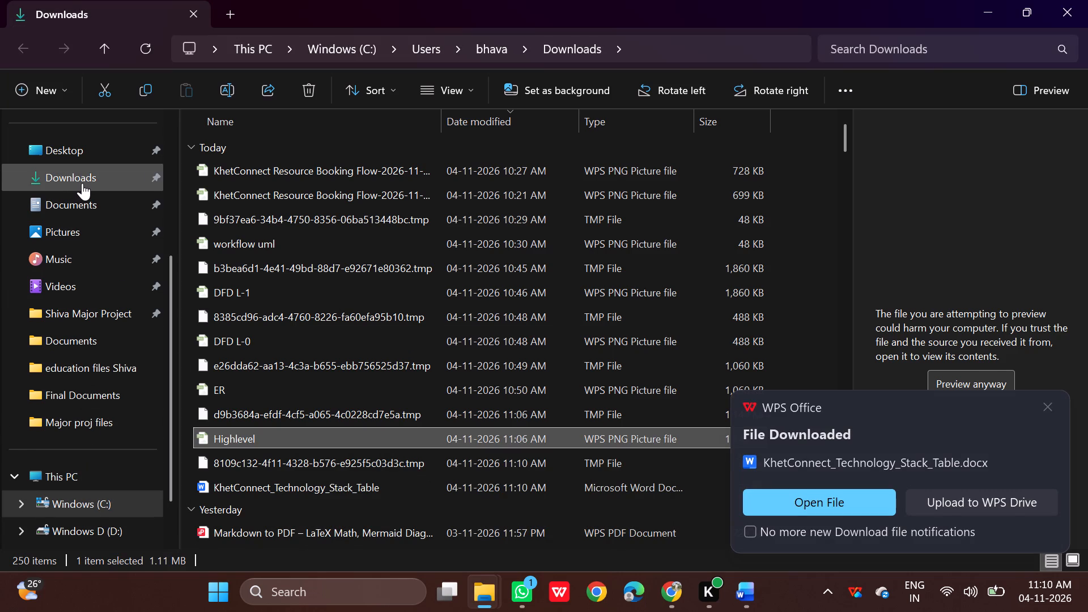
double_click(255, 175)
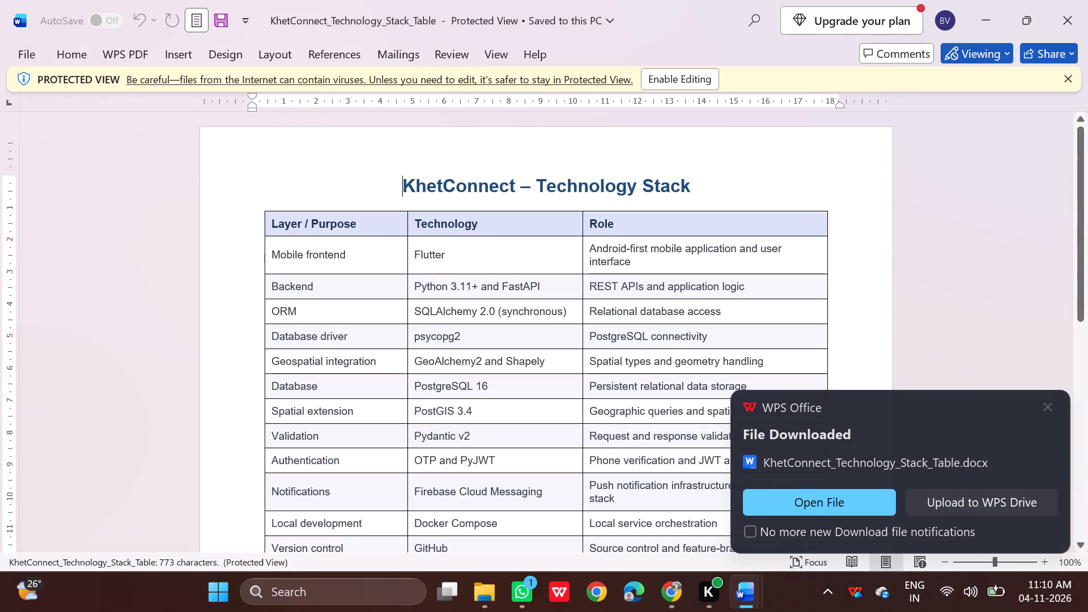
left_click(1049, 406)
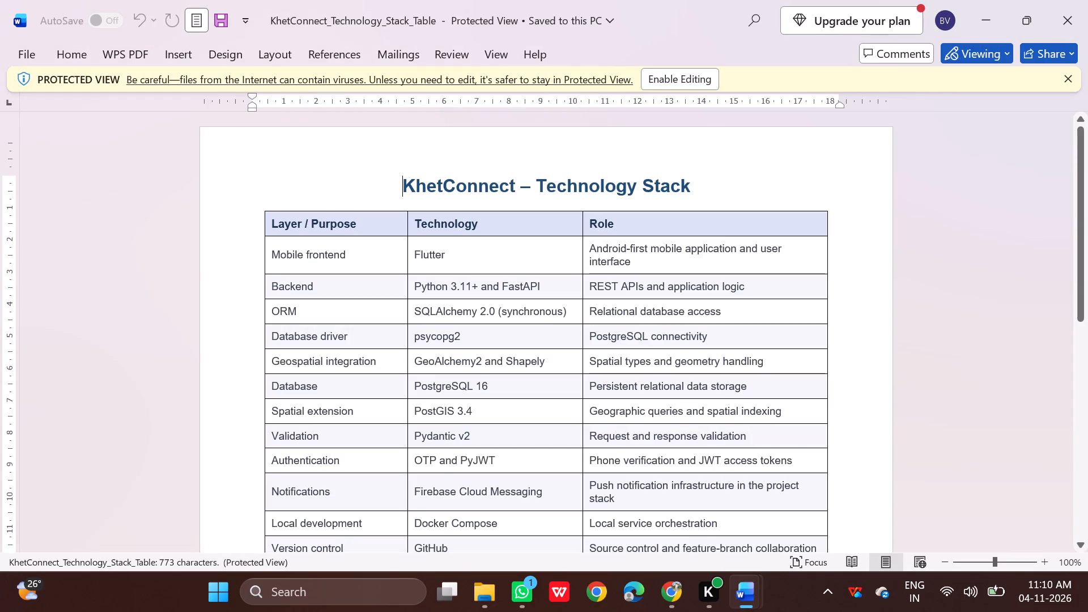
Compare the Technology Stack table in the downloaded document with the table picture under heading 5.3 in the report.
scroll(776, 386, "down", 2)
scroll(776, 386, "up", 1)
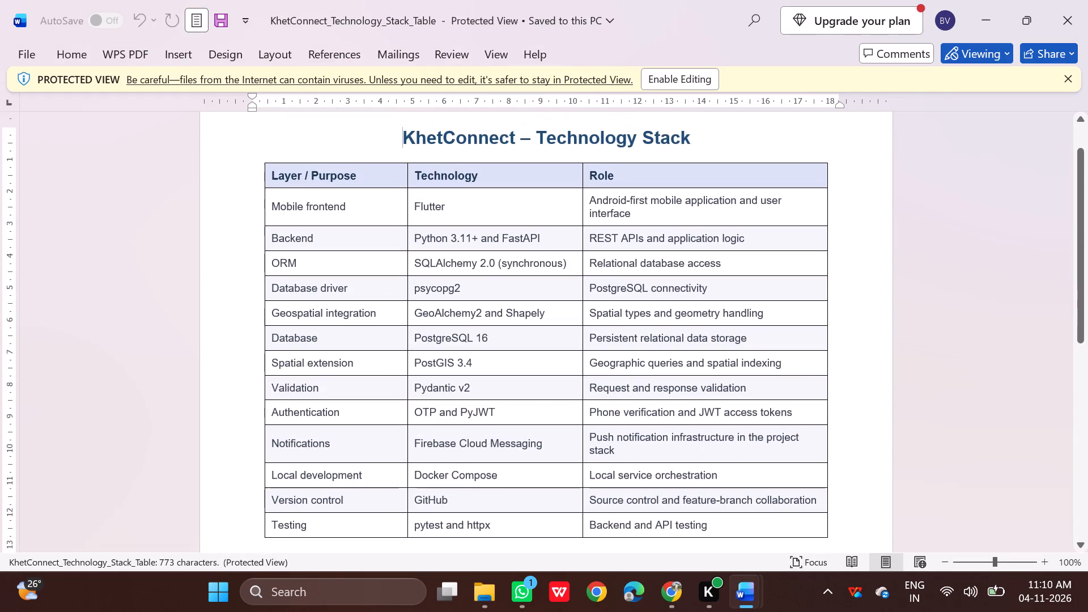
scroll(776, 386, "up", 1)
left_click(776, 386)
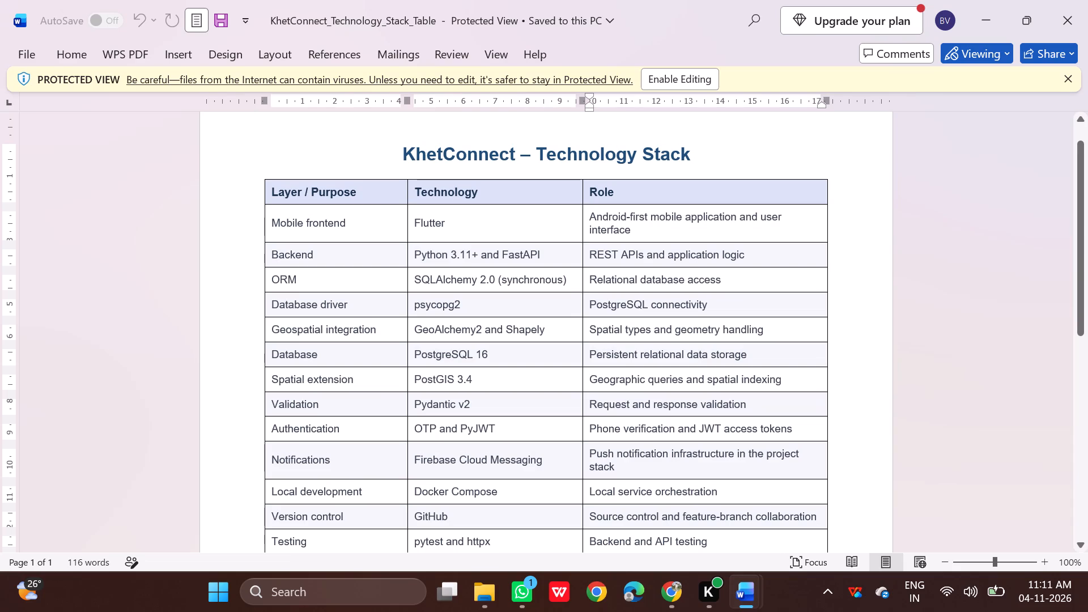
scroll(624, 269, "down", 1)
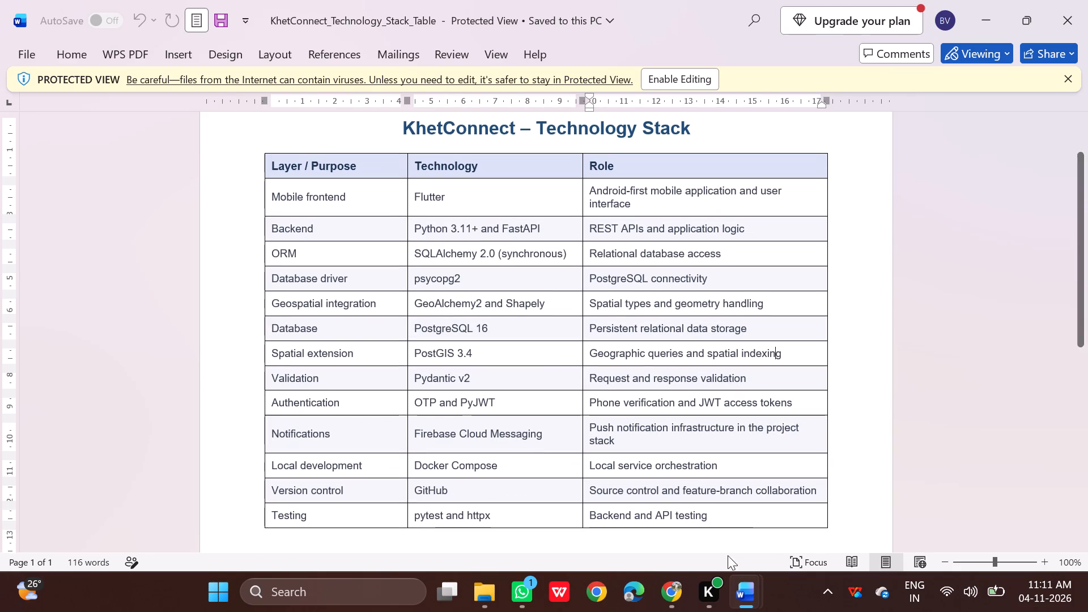
left_click(683, 538)
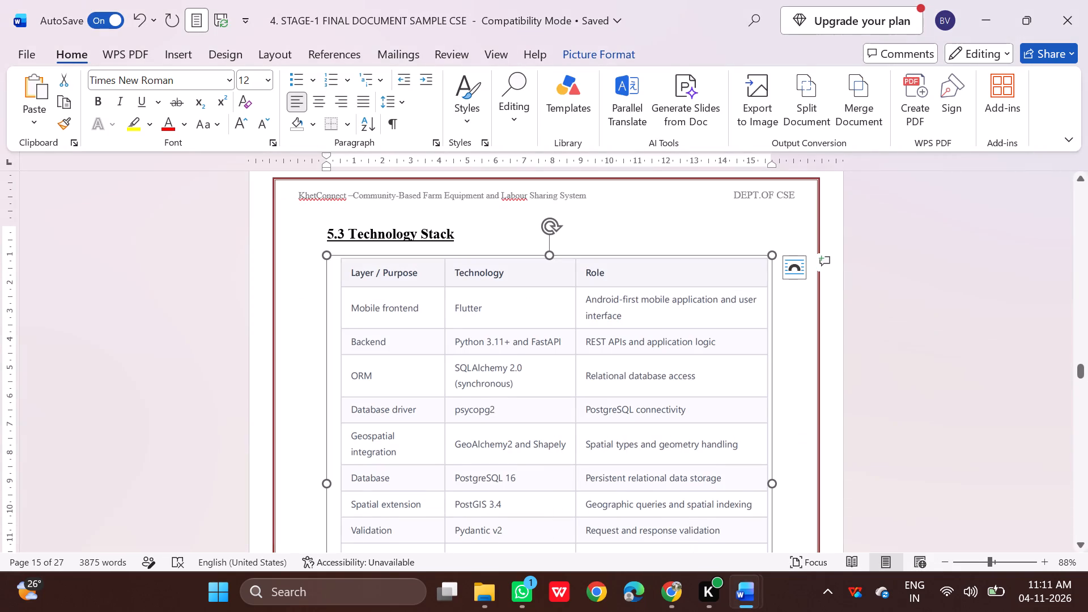
scroll(676, 485, "down", 2)
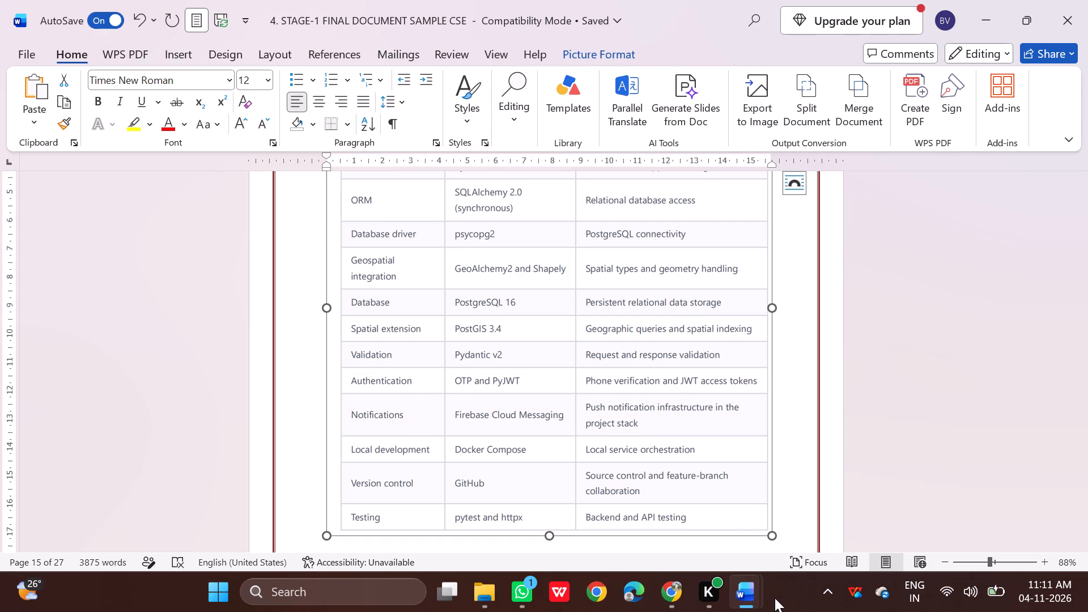
left_click(831, 522)
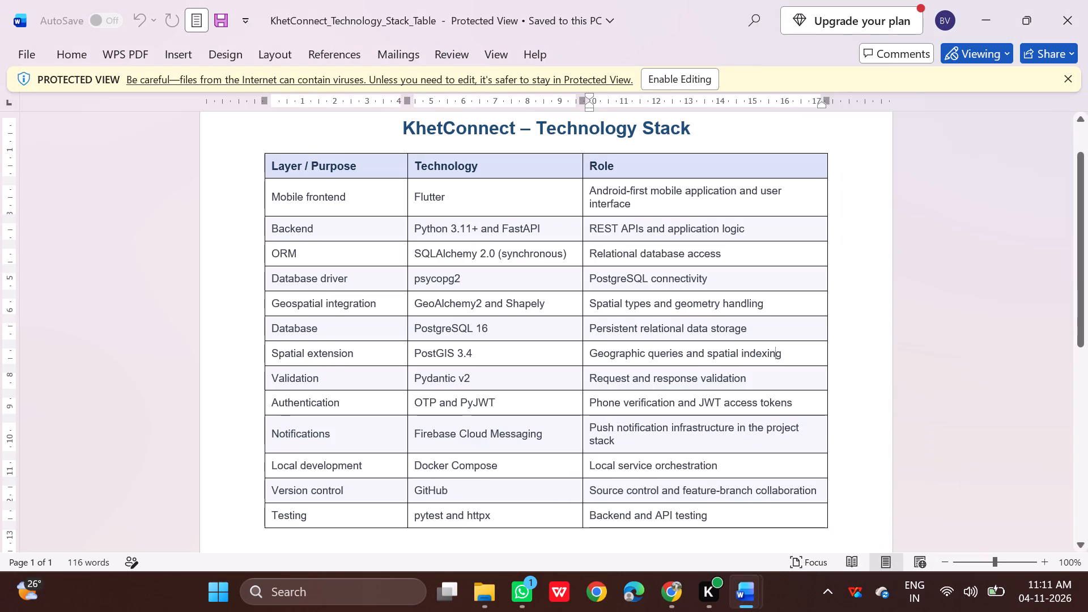
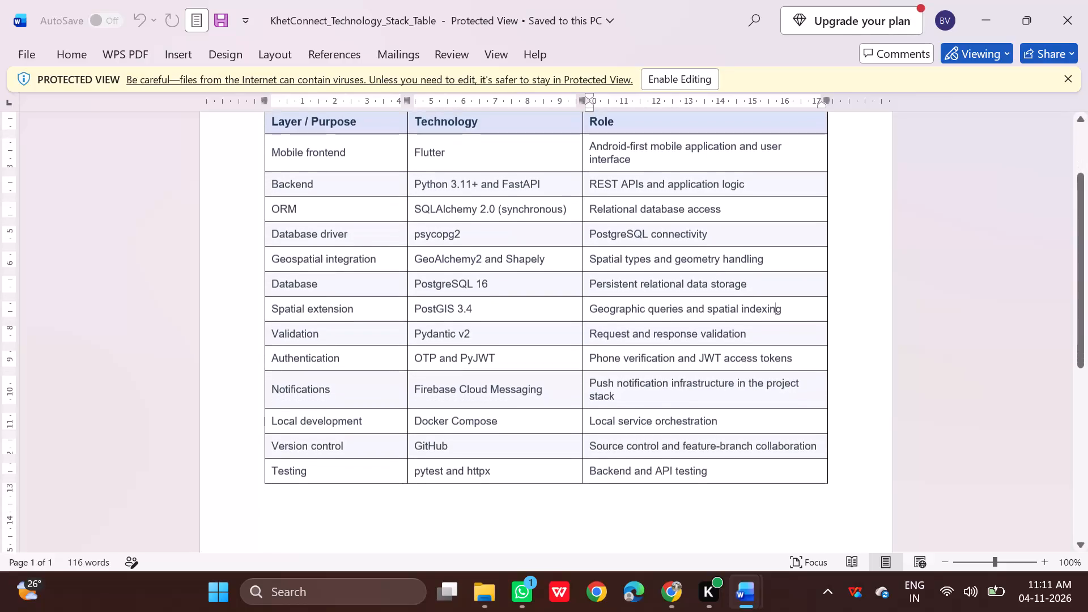
Review the downloaded Technology Stack document and enable editing for it.
scroll(778, 460, "up", 2)
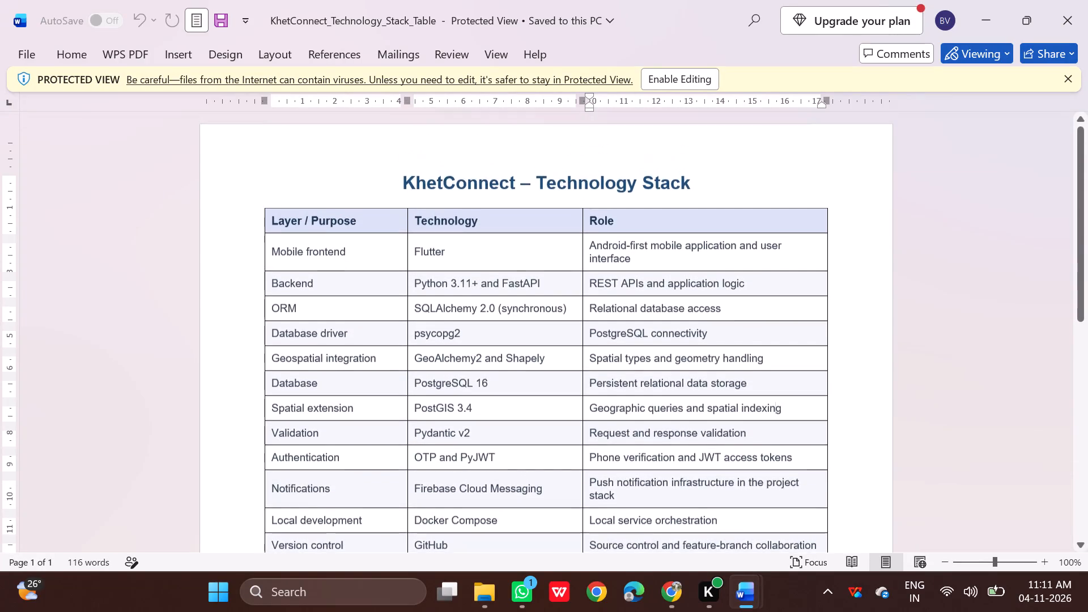
scroll(778, 460, "down", 3)
scroll(780, 460, "up", 1)
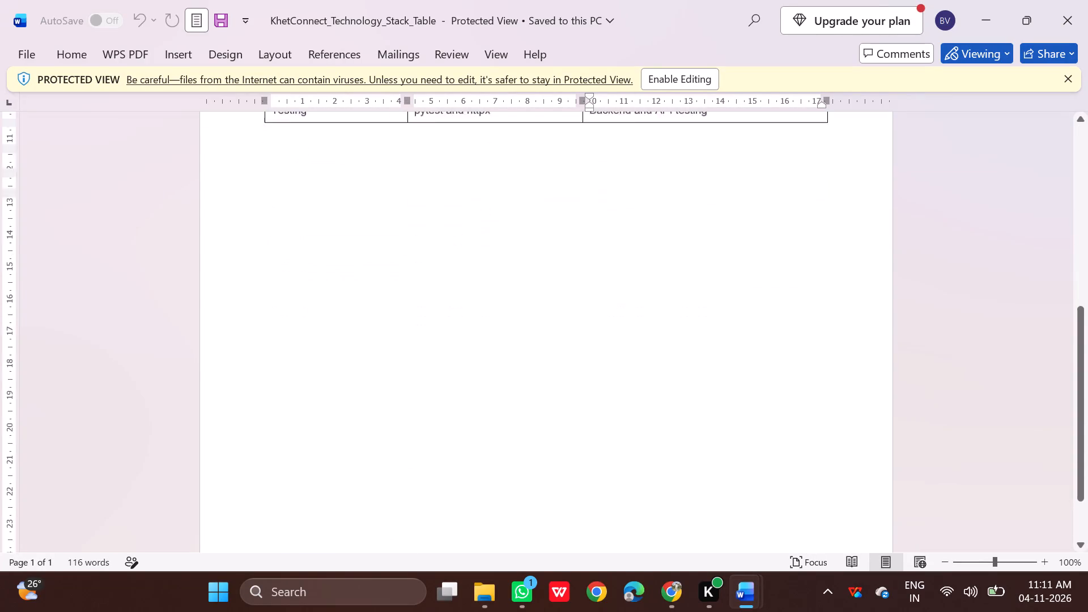
scroll(780, 460, "up", 3)
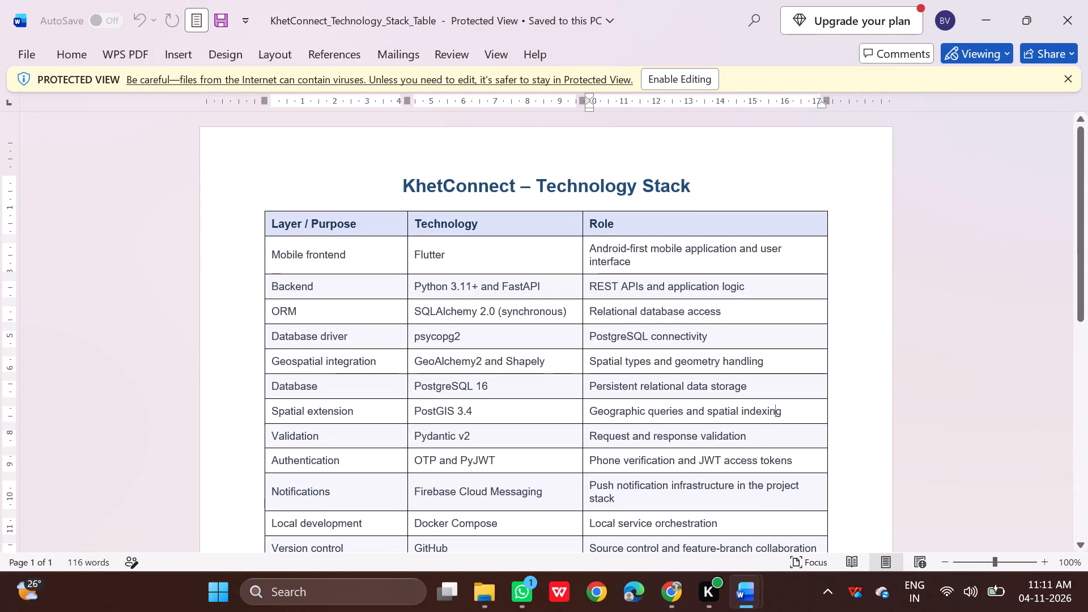
left_click(703, 78)
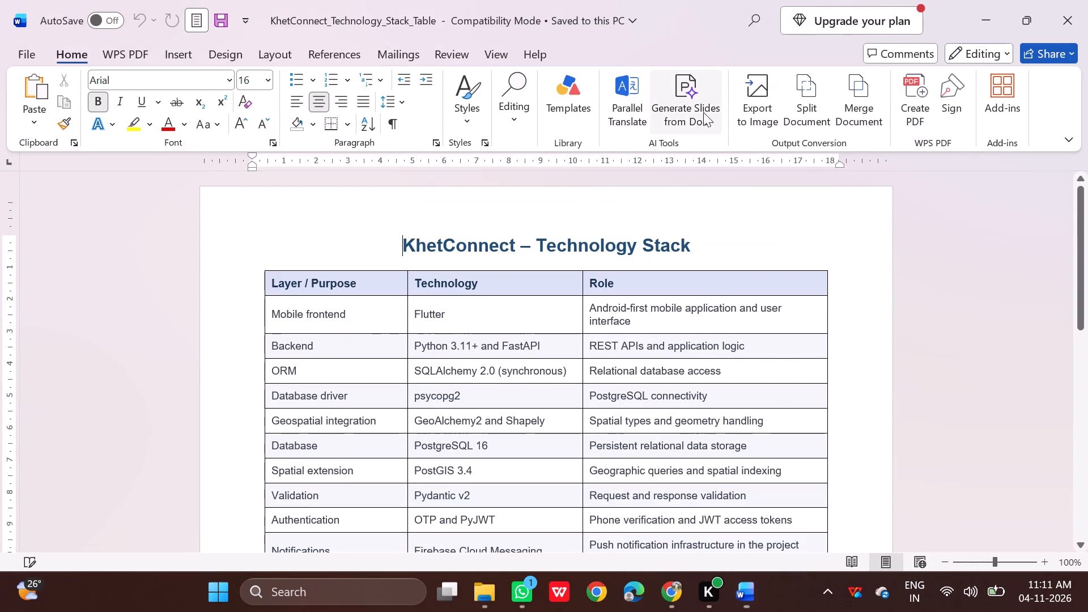
Delete the title text "KhetConnect – Technology Stack" above the table in the downloaded document.
scroll(726, 340, "down", 1)
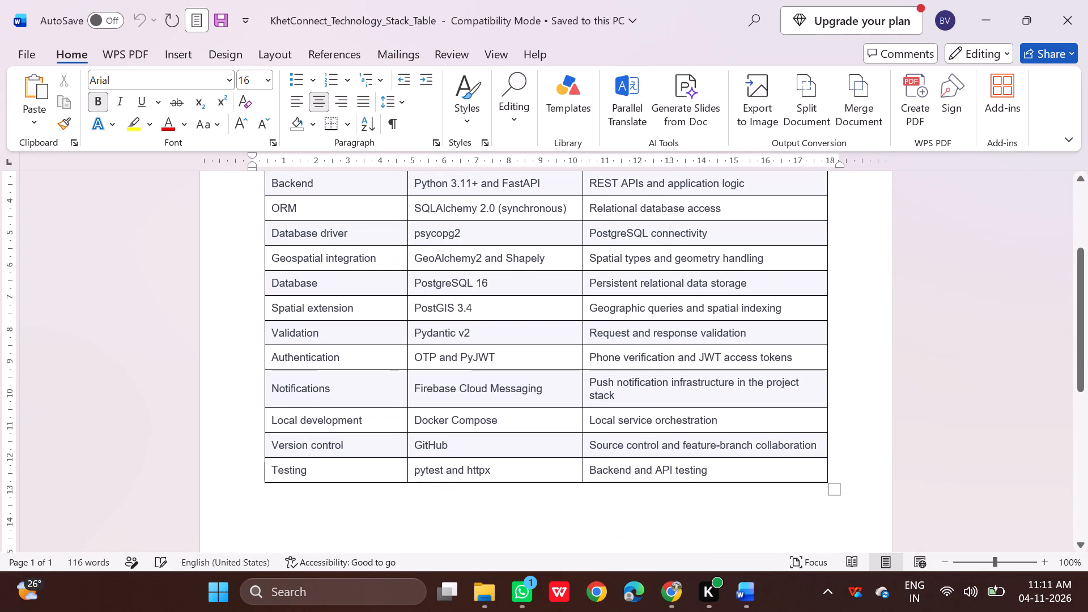
left_click(839, 473)
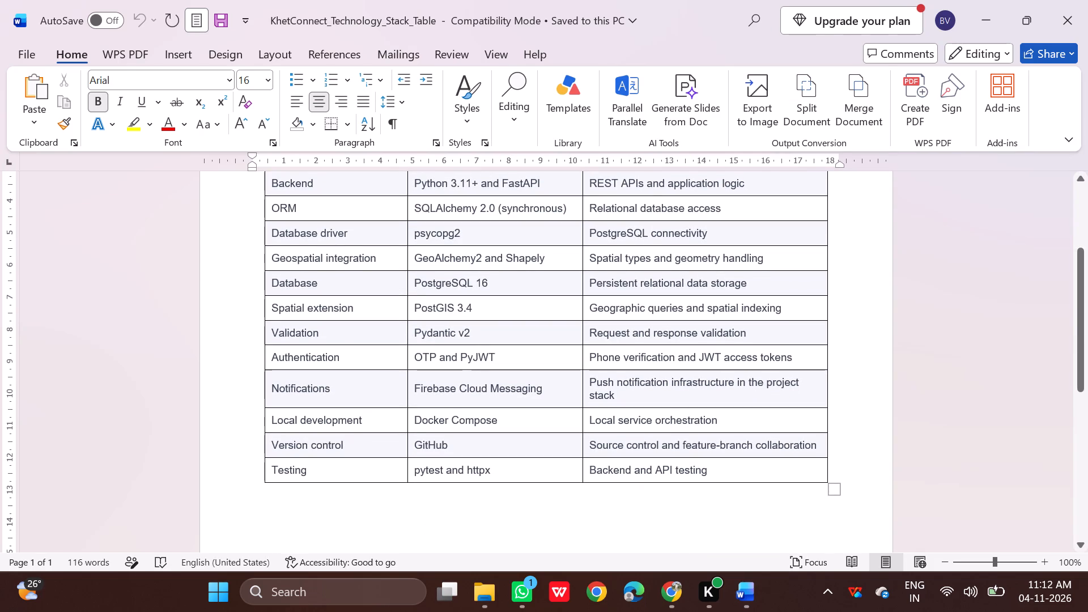
scroll(755, 348, "up", 1)
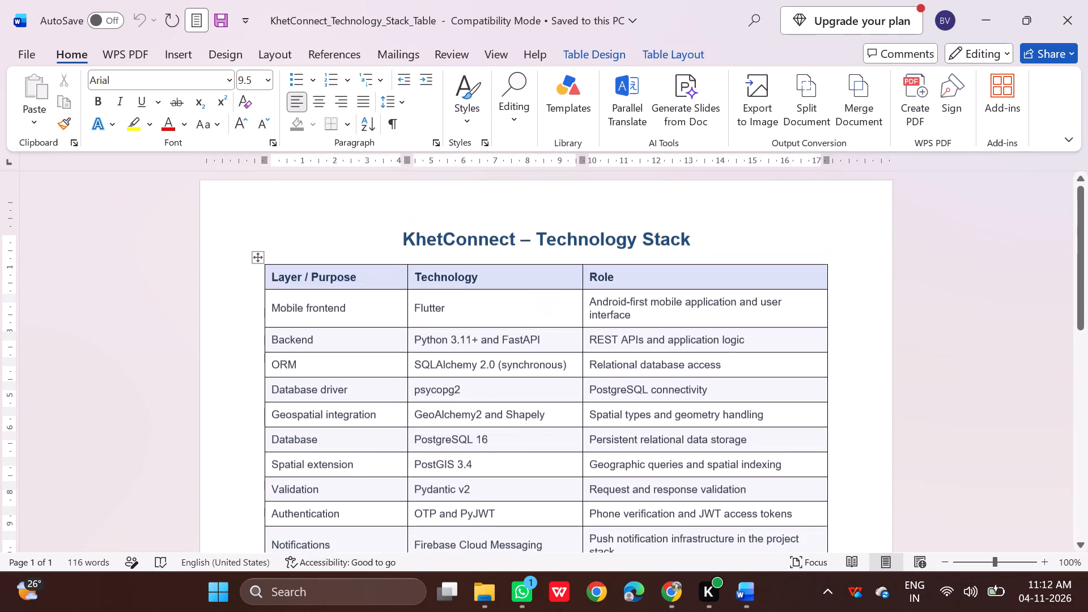
left_click(698, 250)
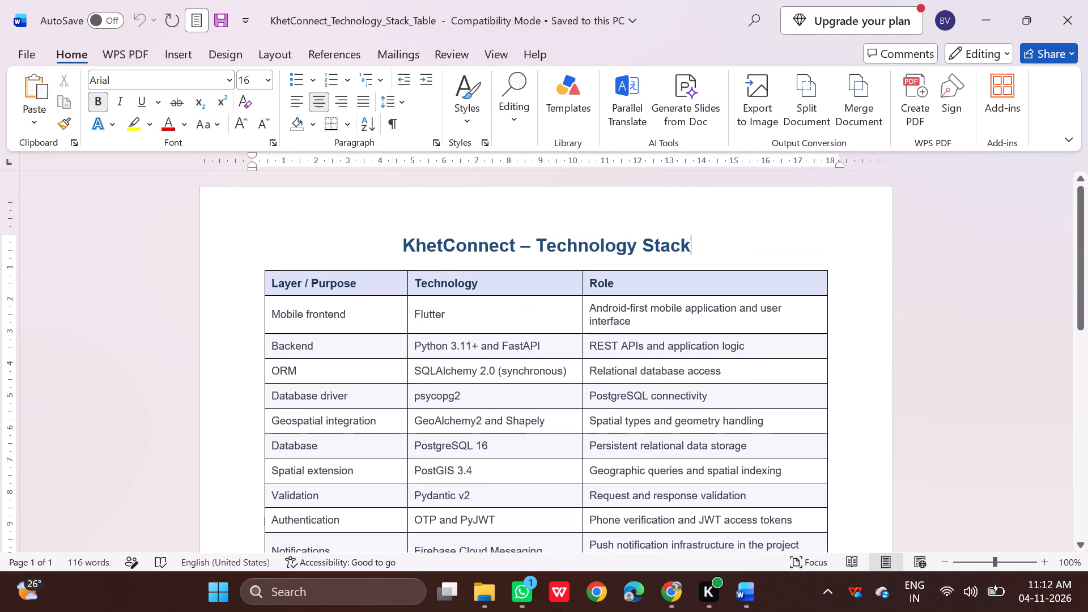
key("BackSpace")
key("BackSpace")
key("BackSpace")
key("BackSpace")
key("BackSpace")
key("BackSpace")
key("BackSpace")
key("BackSpace")
key("BackSpace")
key("BackSpace")
key("BackSpace")
key("BackSpace")
key("BackSpace")
key("BackSpace")
key("BackSpace")
key("BackSpace")
key("BackSpace")
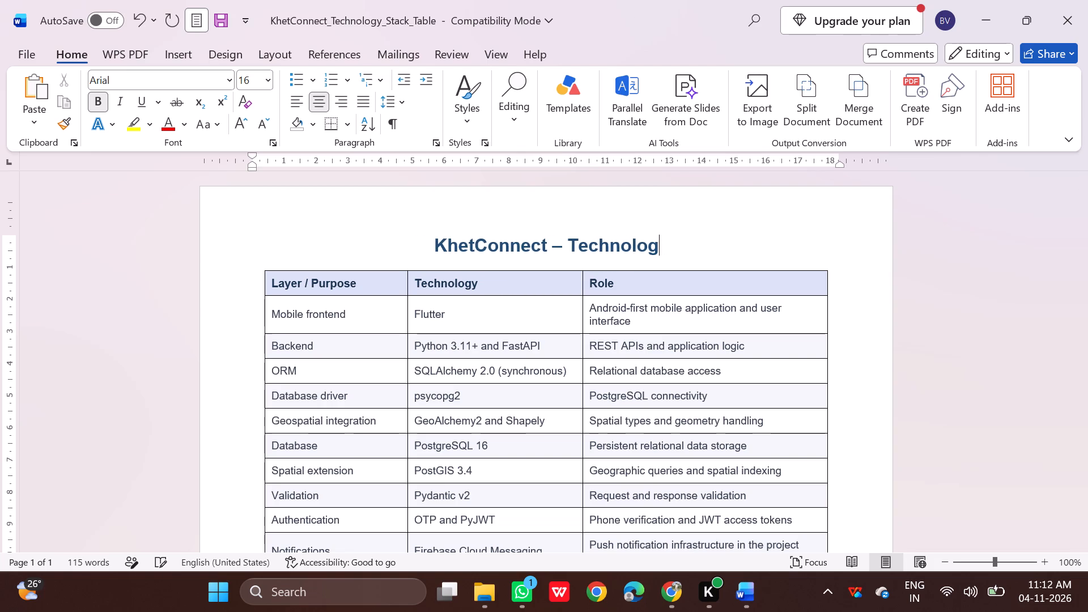
key("BackSpace")
key("BackSpace")
key("BackSpace")
key("BackSpace")
key("BackSpace")
key("BackSpace")
key("BackSpace")
key("BackSpace")
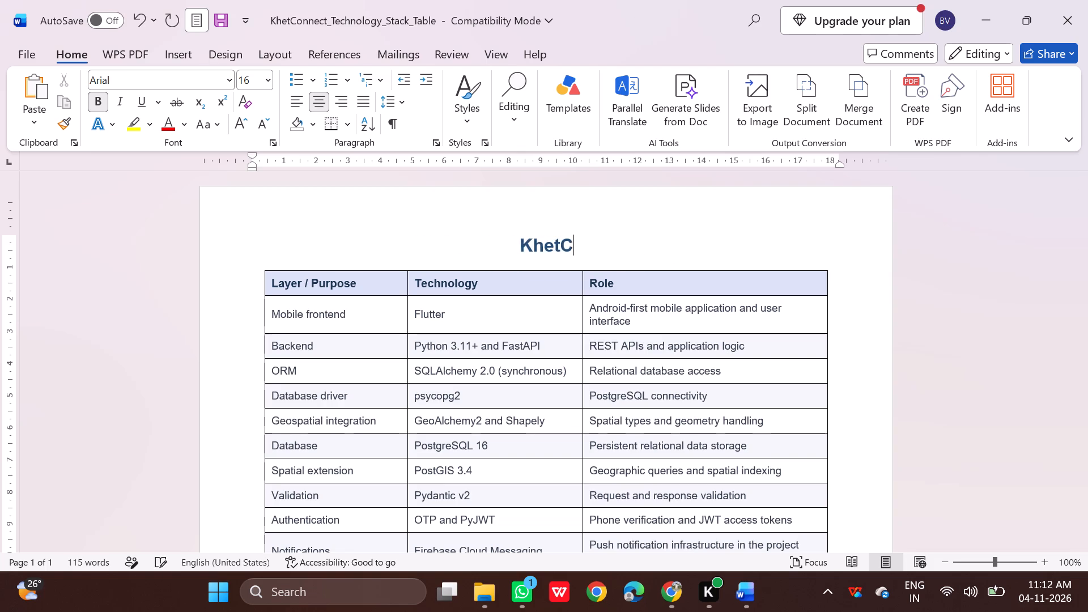
key("BackSpace")
key("BackSpace")
key("BackSpace")
key("BackSpace")
key("BackSpace")
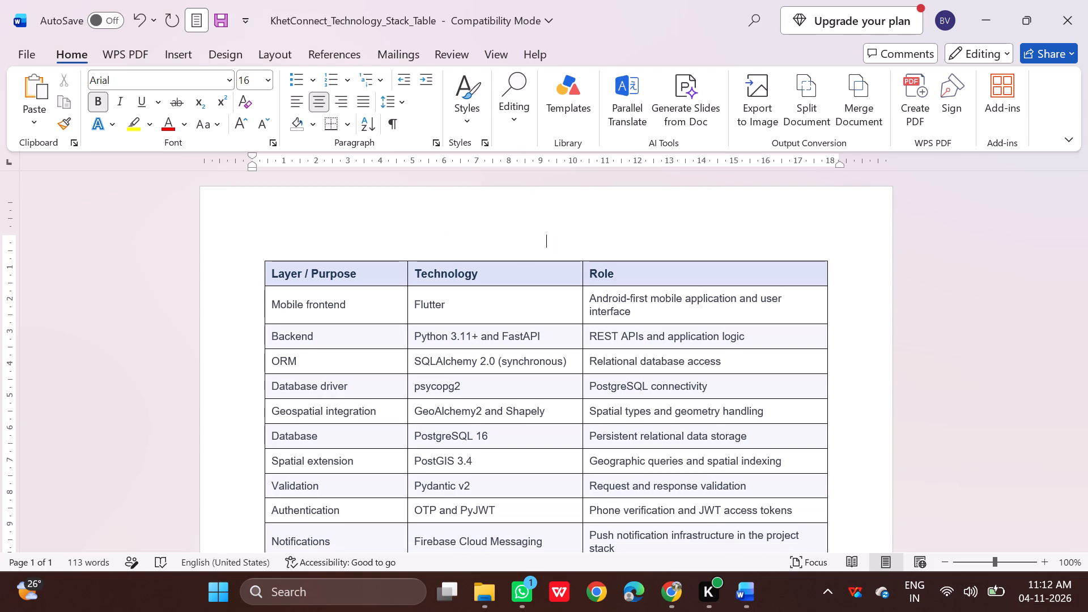
Copy the entire content of the downloaded document, including the full Technology Stack table.
left_click(698, 250, "ctrl")
key("ctrl+a")
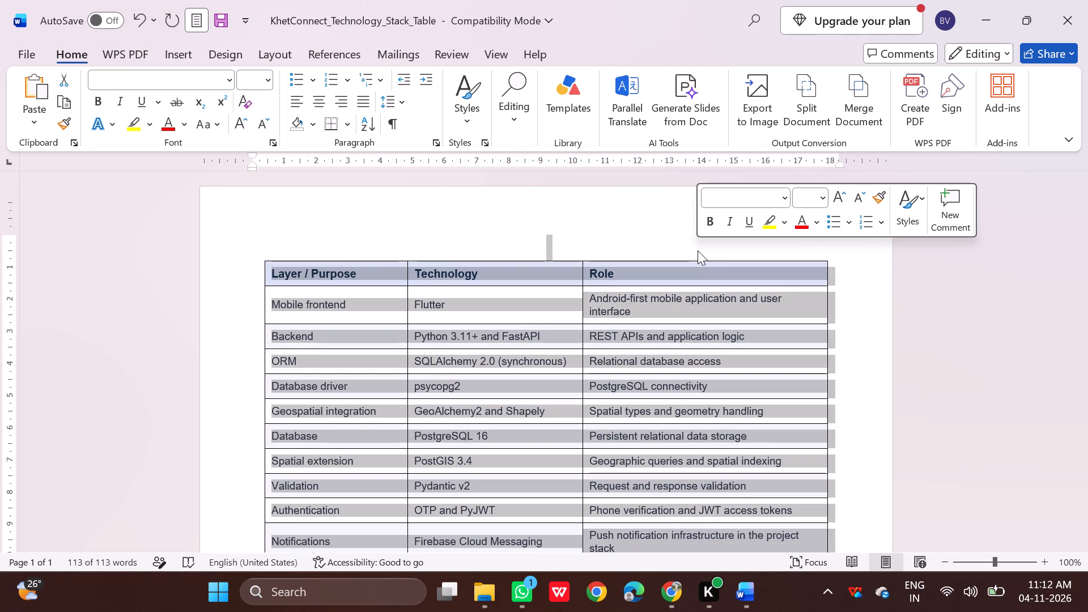
key("ctrl+c")
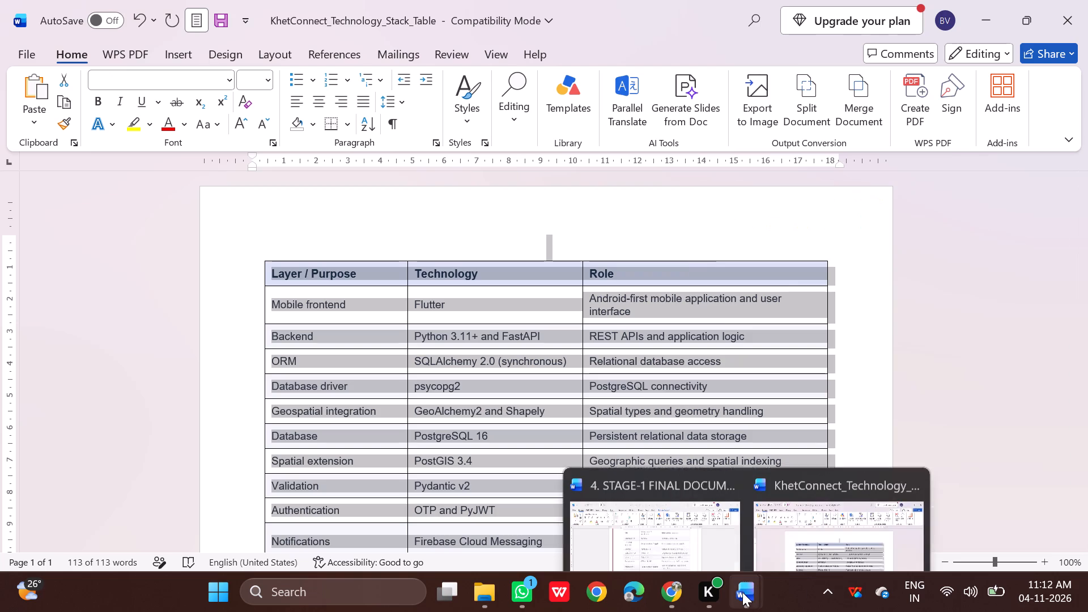
Switch to the 4. STAGE-1 FINAL DOCUMENT SAMPLE CSE report and delete the table picture under heading 5.3.
left_click(709, 552)
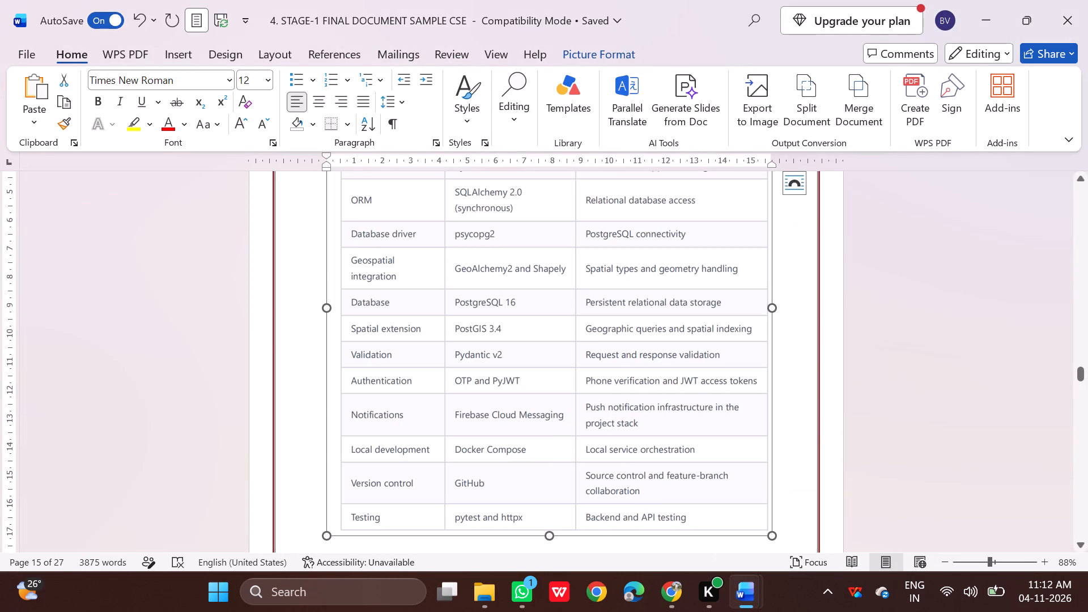
key("Delete")
Paste the copied Technology Stack table between headings 5.3 Technology Stack and 5.4 Database Design.
scroll(699, 448, "up", 1)
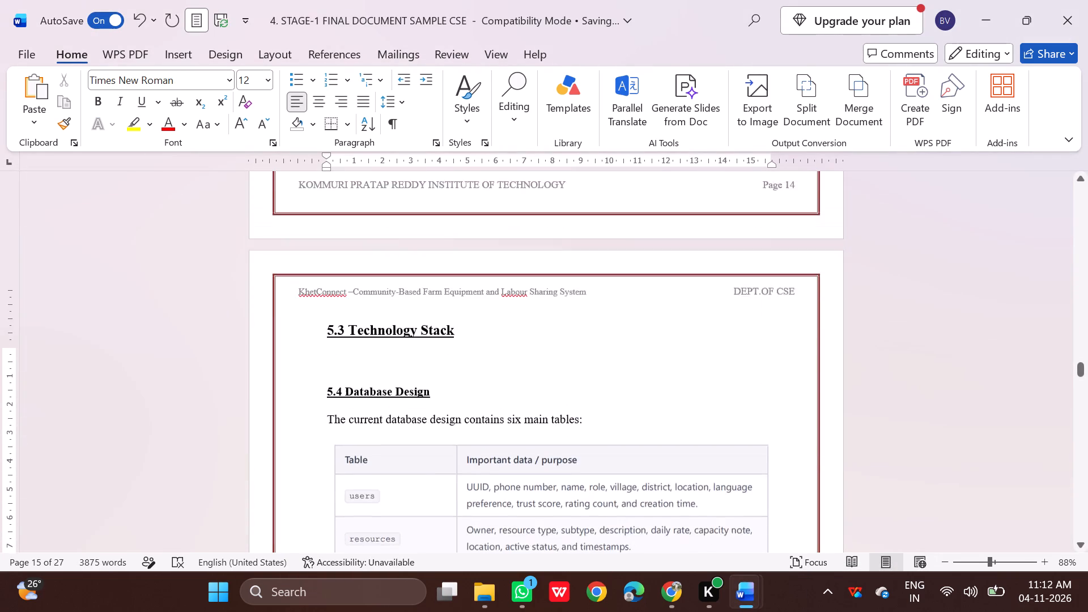
scroll(699, 448, "up", 1)
key("ctrl+v")
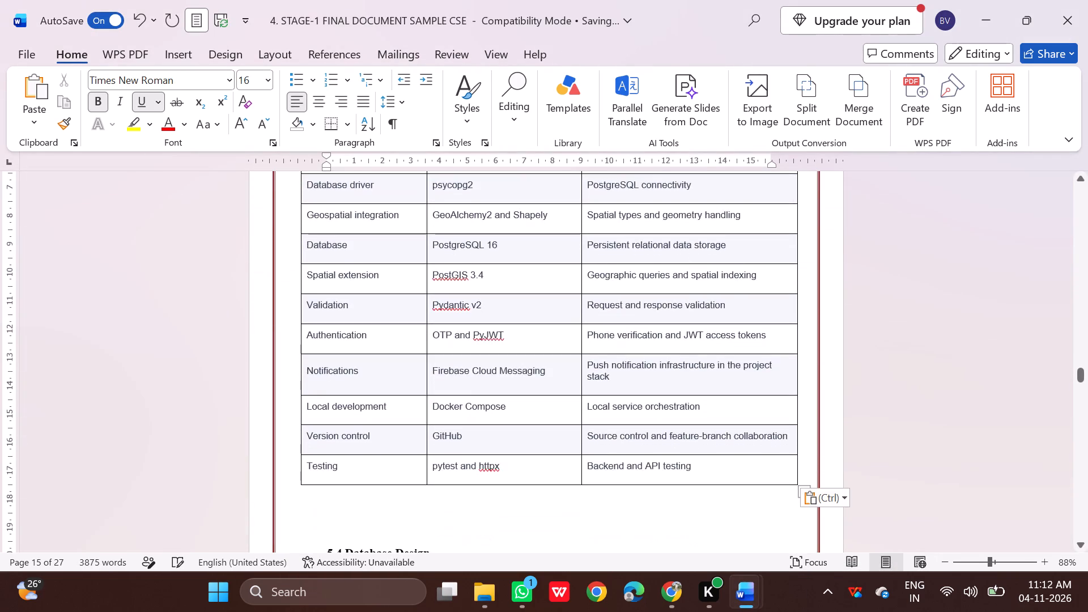
scroll(699, 448, "up", 2)
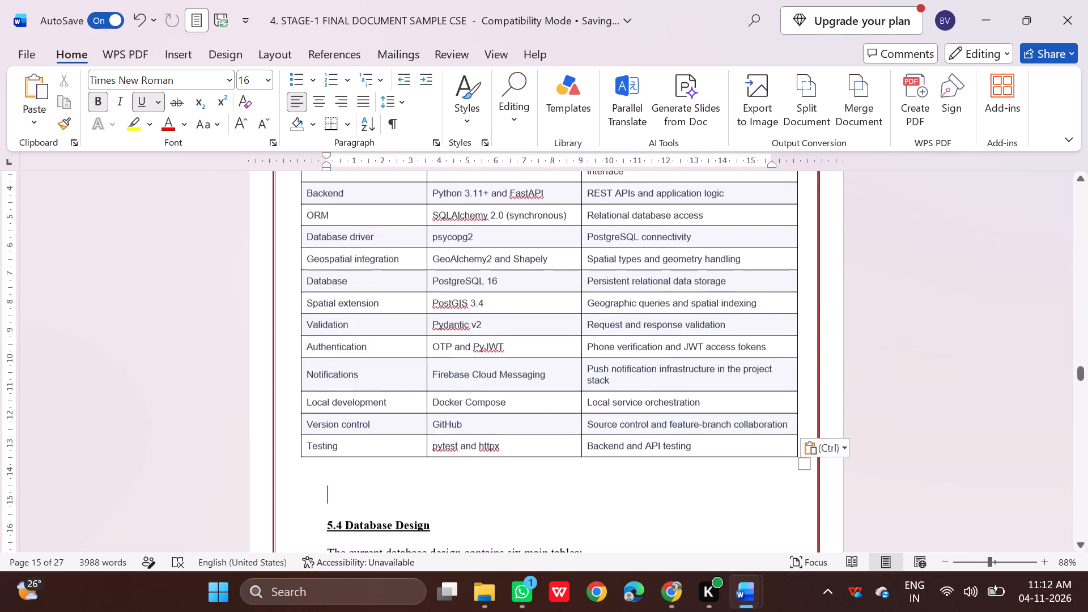
scroll(699, 448, "up", 2)
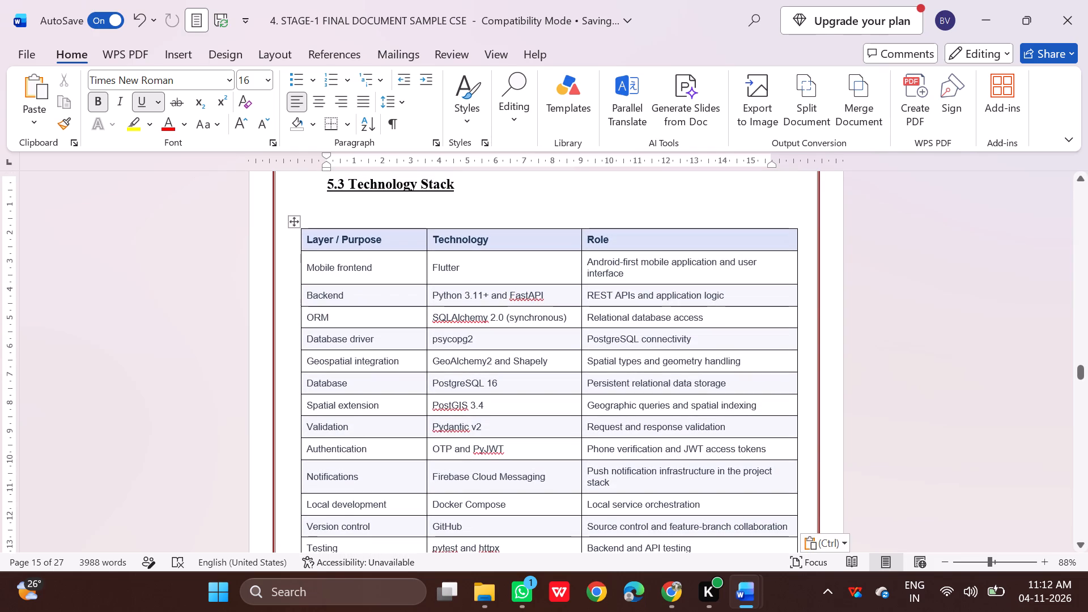
left_click(780, 209)
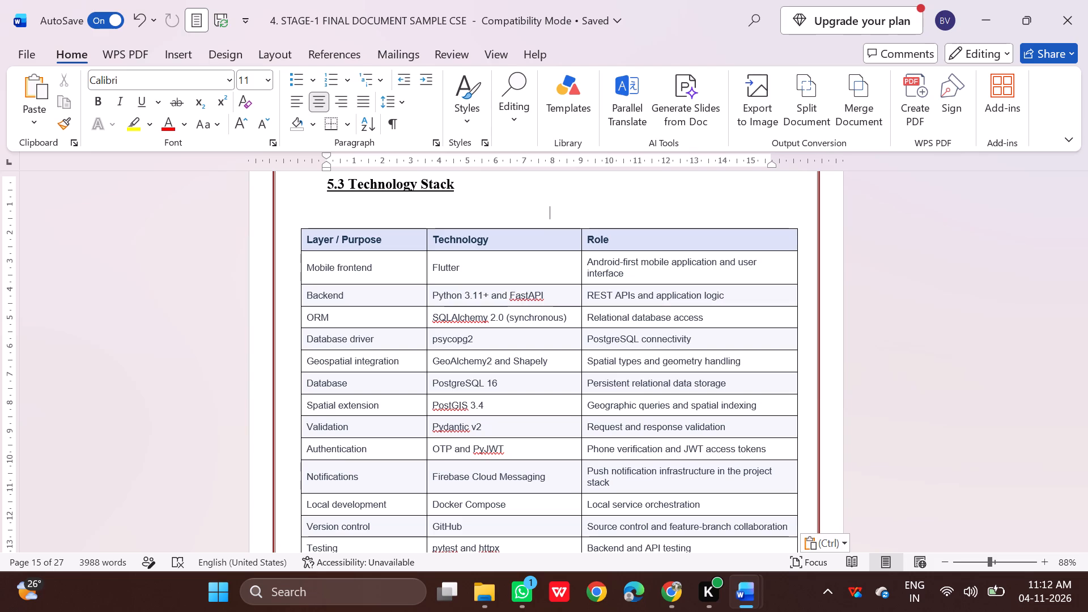
Examine the layout of the pasted 5.3 table and the following 5.4 Database Design section and table picture.
scroll(780, 209, "down", 1)
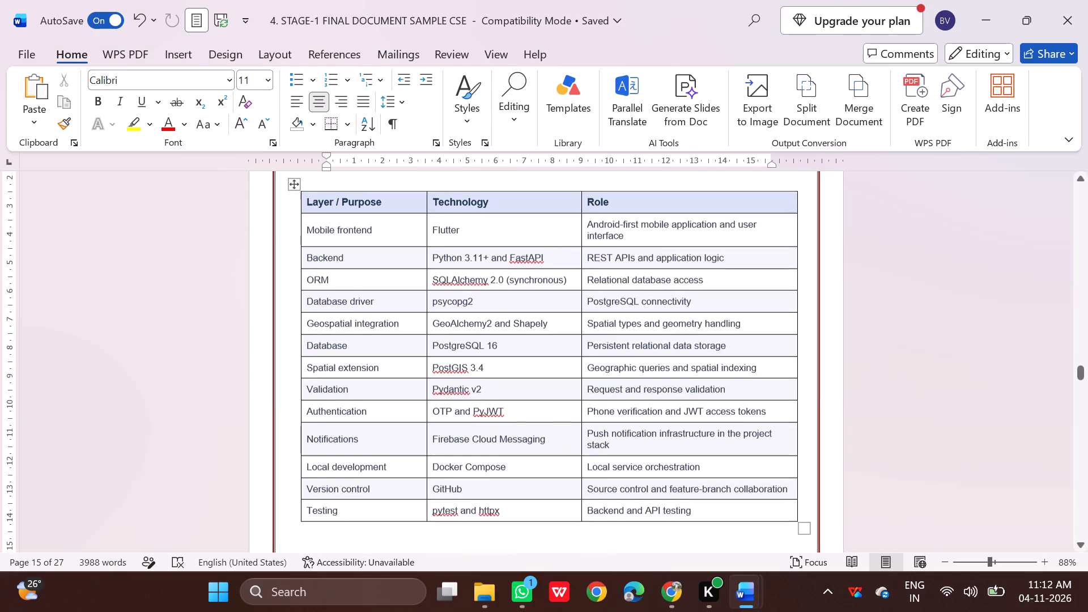
scroll(780, 209, "down", 4)
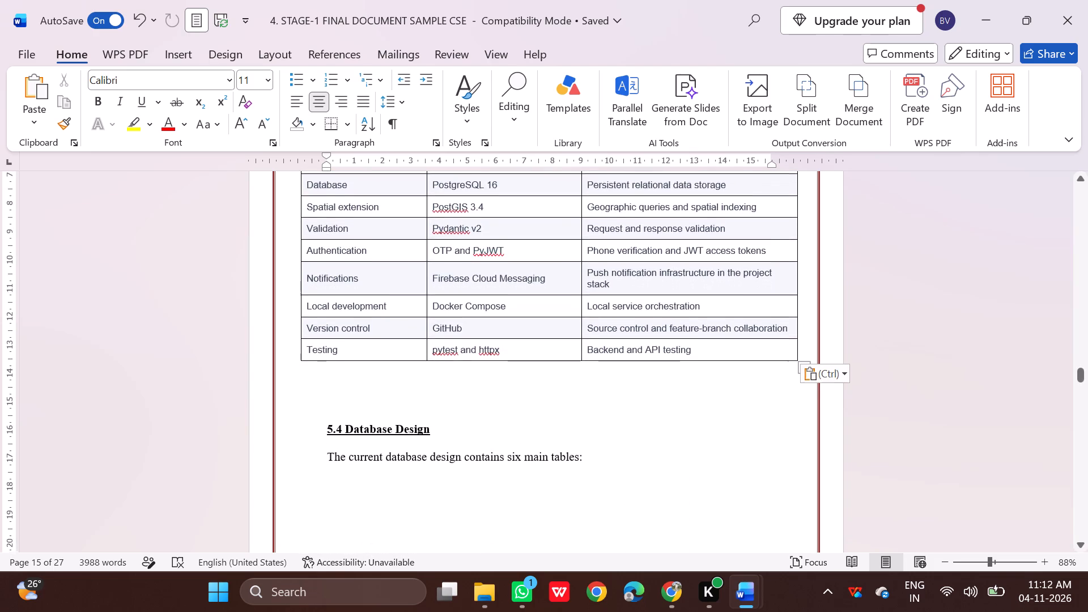
scroll(780, 209, "down", 4)
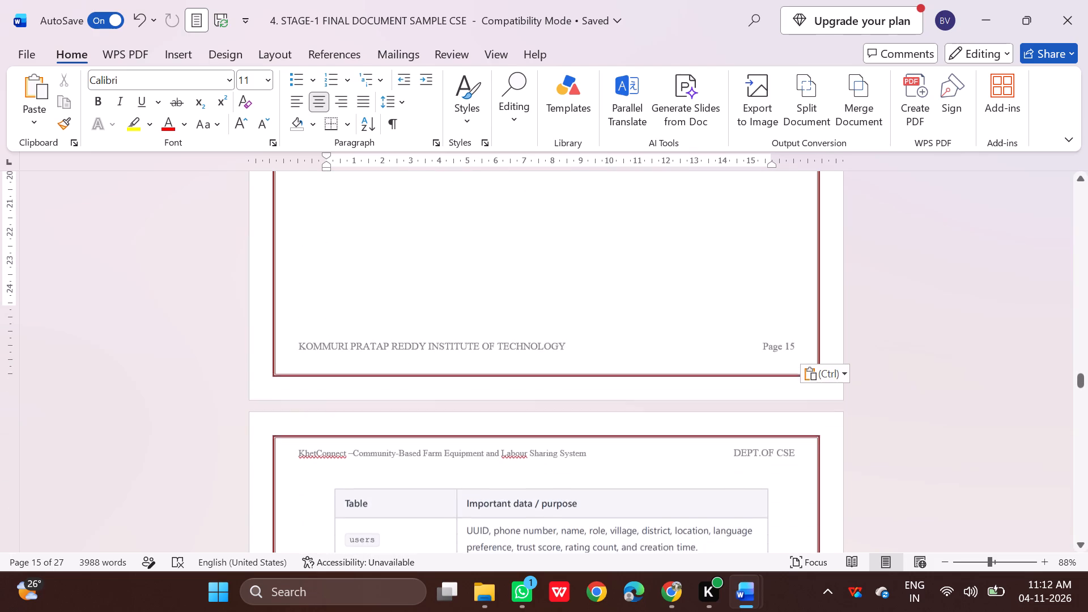
scroll(780, 209, "down", 3)
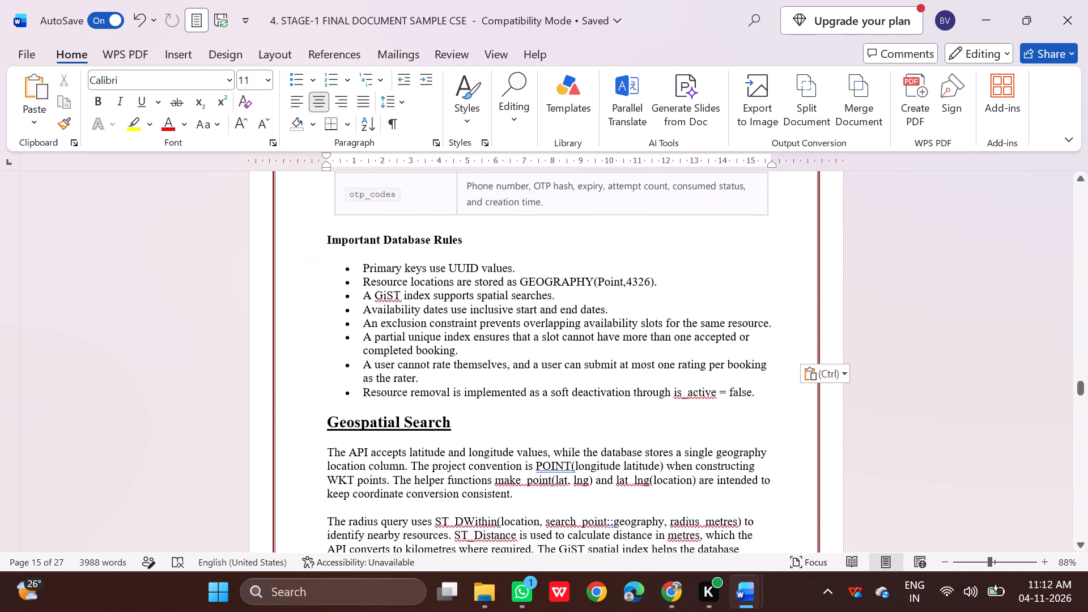
scroll(780, 209, "up", 3)
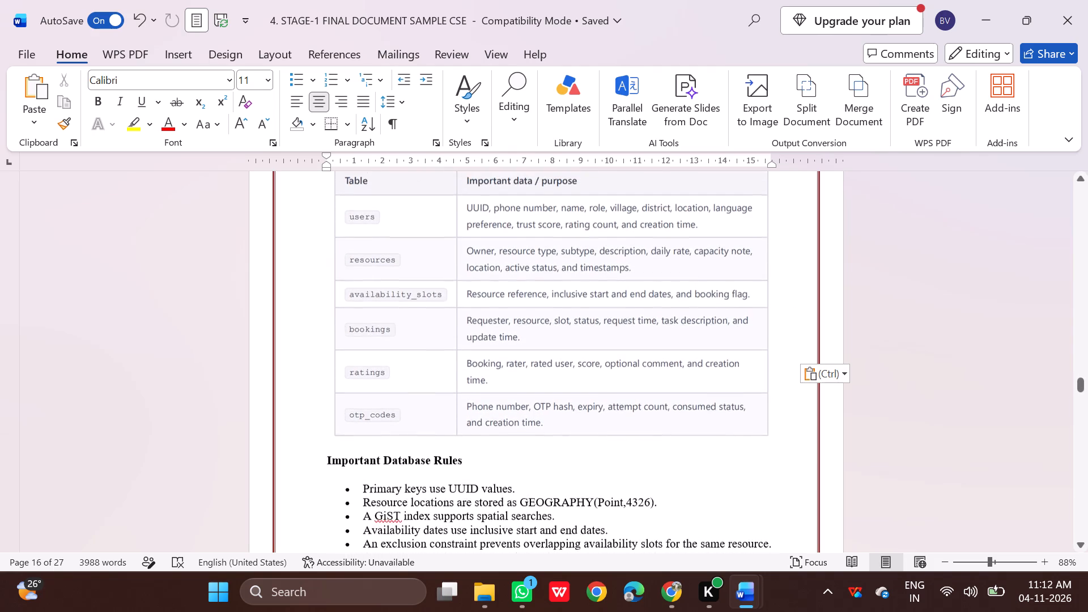
scroll(780, 209, "up", 3)
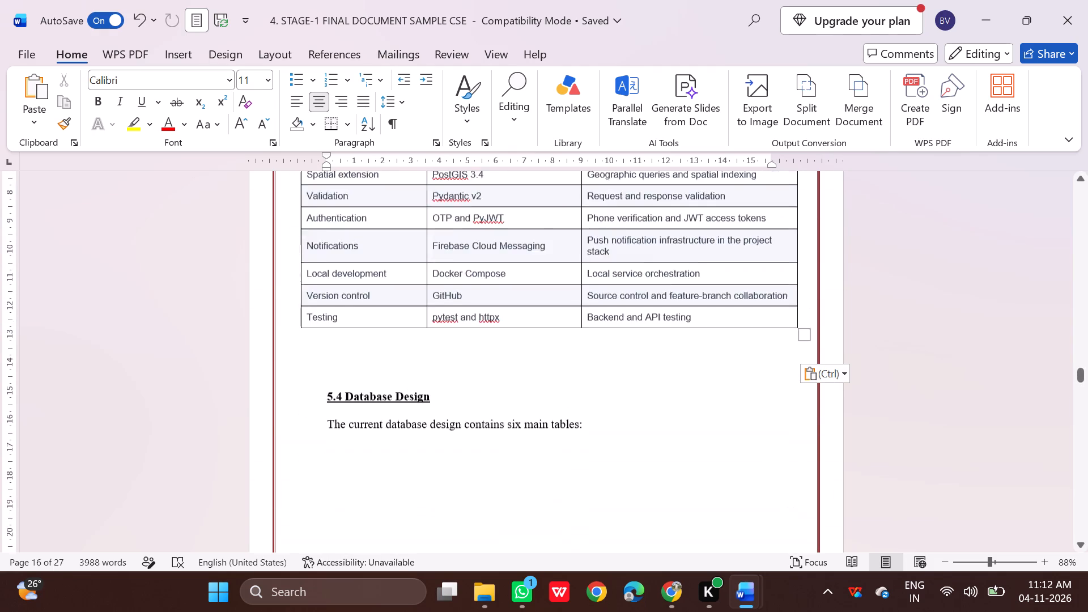
scroll(780, 209, "up", 2)
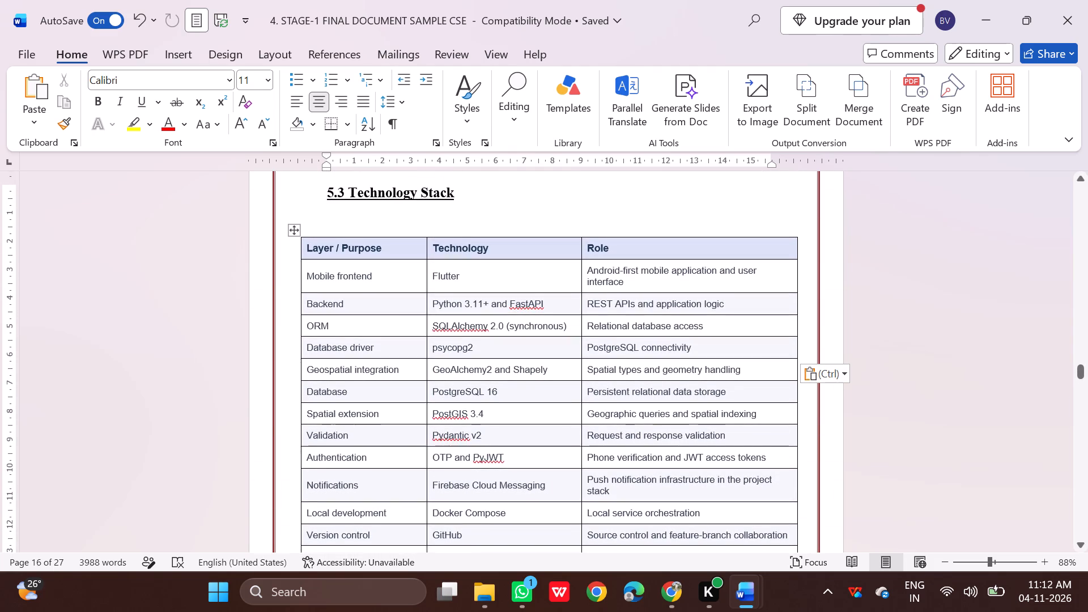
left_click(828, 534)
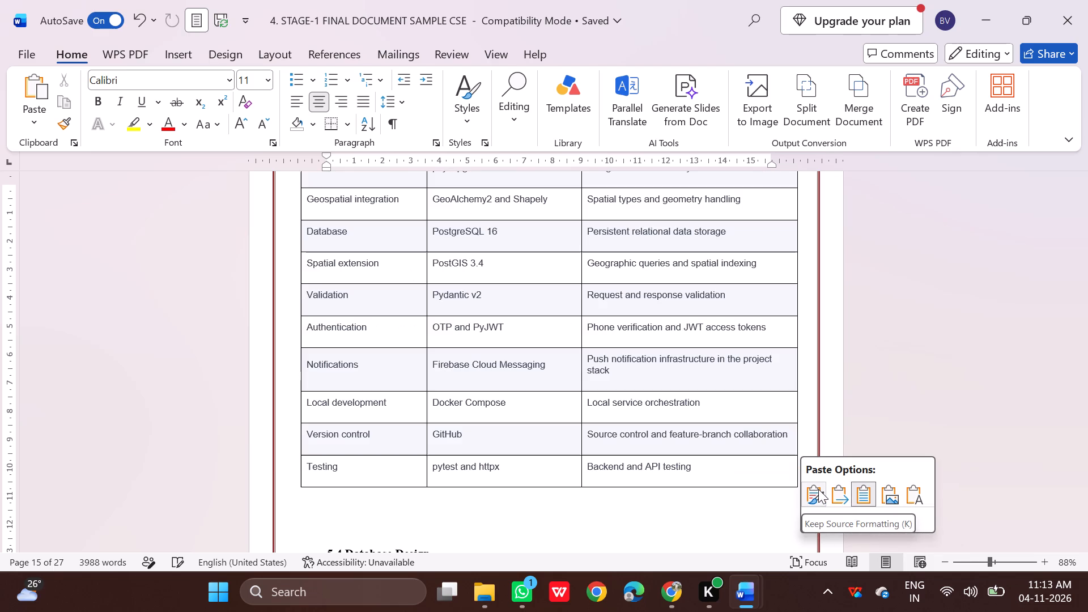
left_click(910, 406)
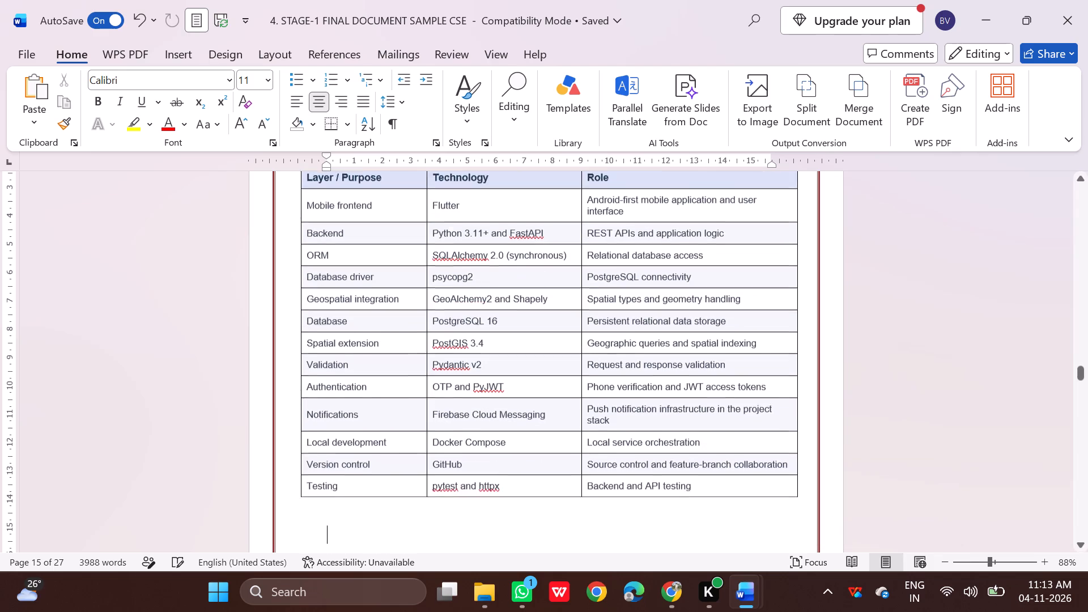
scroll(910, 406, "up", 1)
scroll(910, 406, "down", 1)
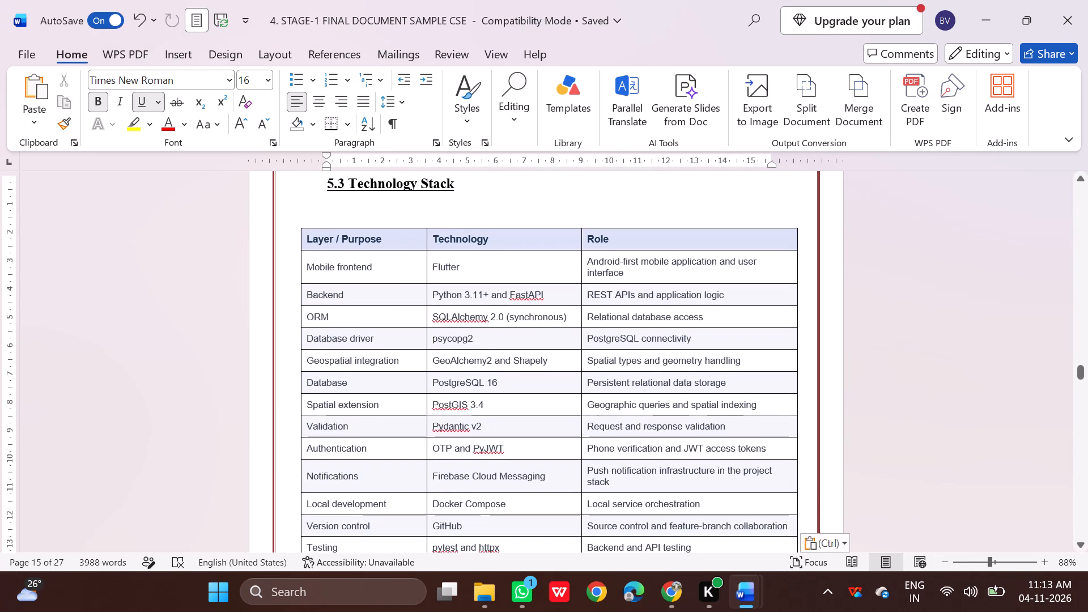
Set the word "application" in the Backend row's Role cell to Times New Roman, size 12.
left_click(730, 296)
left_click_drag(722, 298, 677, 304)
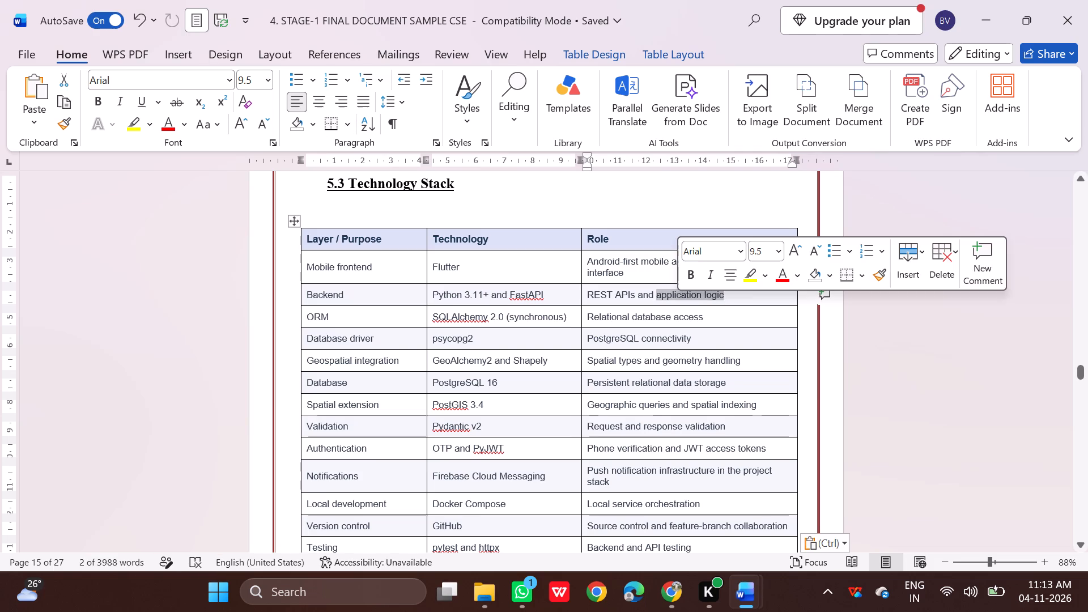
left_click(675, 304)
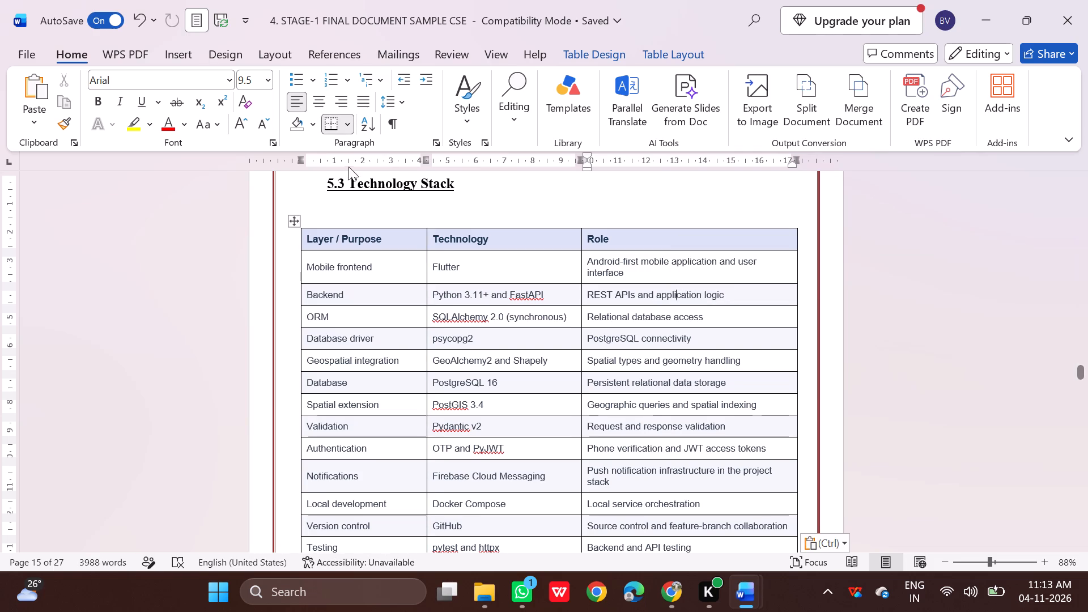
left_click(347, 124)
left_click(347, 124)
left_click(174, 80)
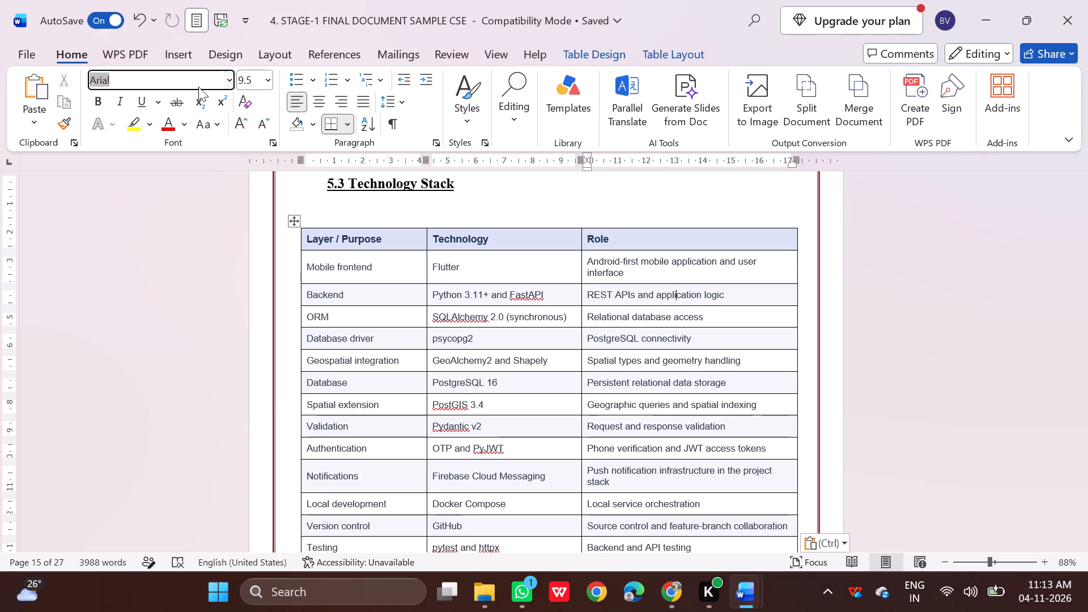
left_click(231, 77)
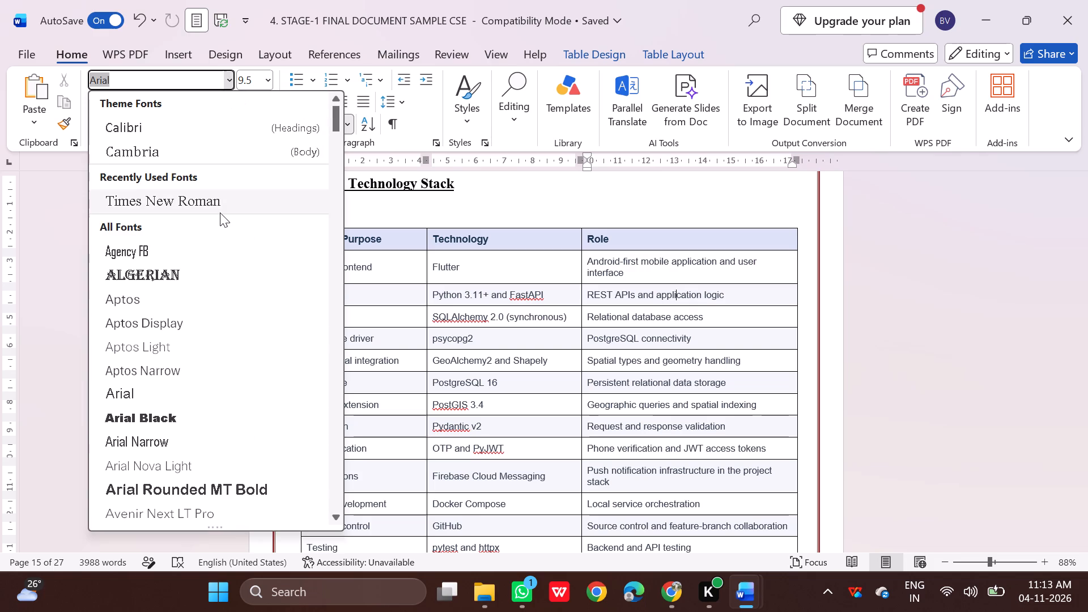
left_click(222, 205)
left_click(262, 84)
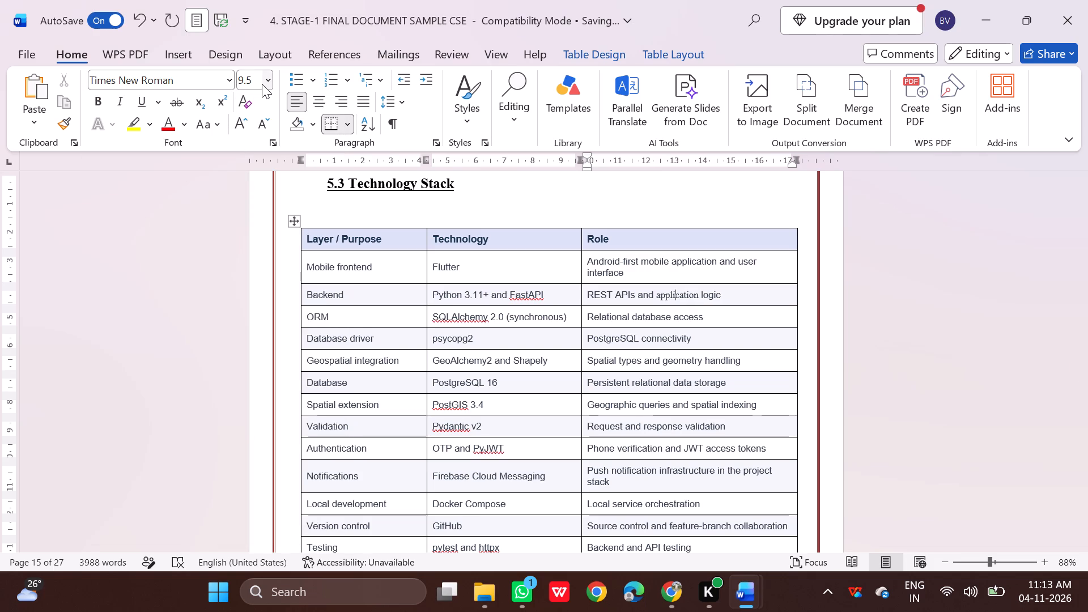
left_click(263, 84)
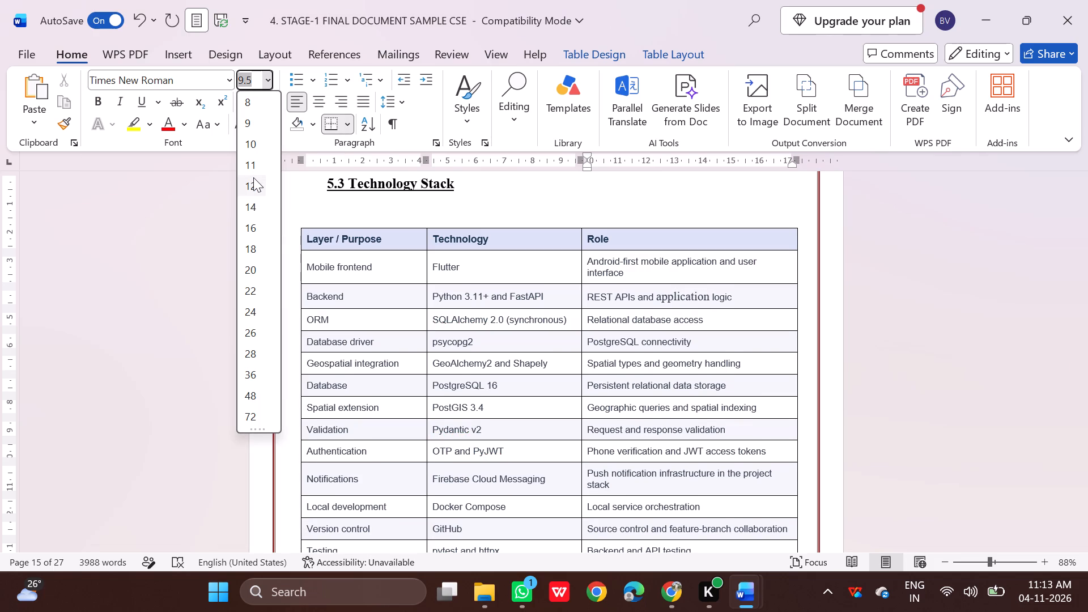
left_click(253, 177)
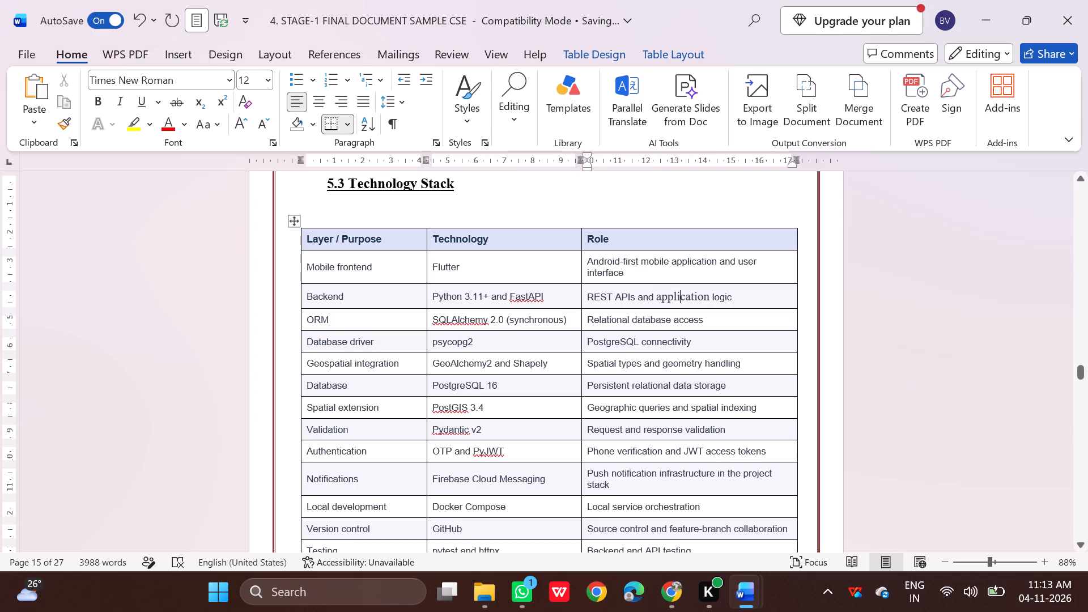
Format the Technology Stack table rows from Geospatial integration through Testing in Times New Roman, size 12.
scroll(788, 423, "left", 1)
scroll(788, 423, "down", 1)
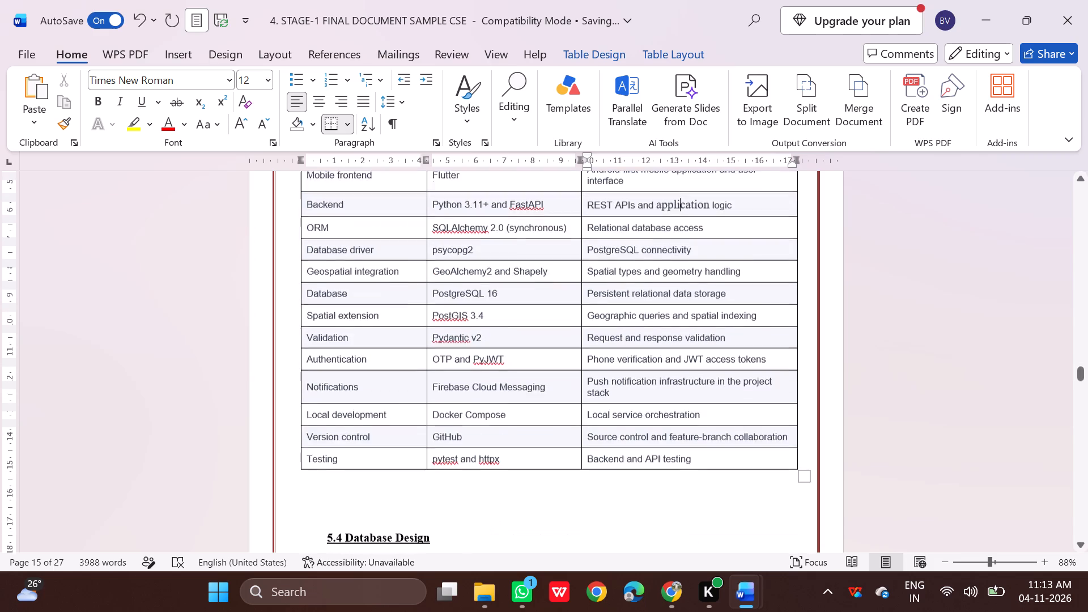
scroll(788, 423, "down", 1)
left_click_drag(764, 463, 734, 417)
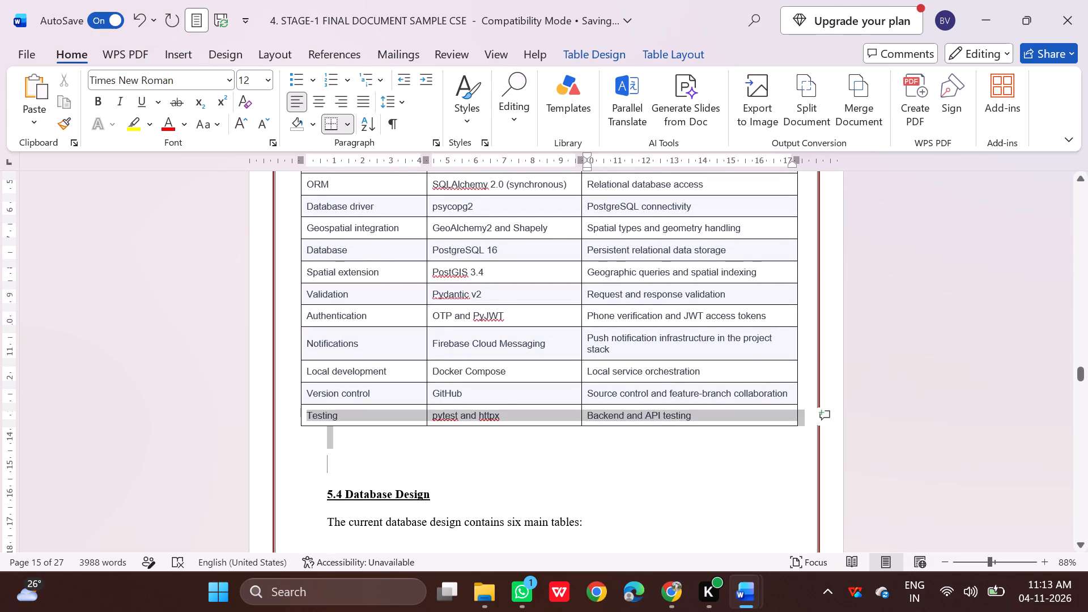
left_click_drag(734, 417, 536, 225)
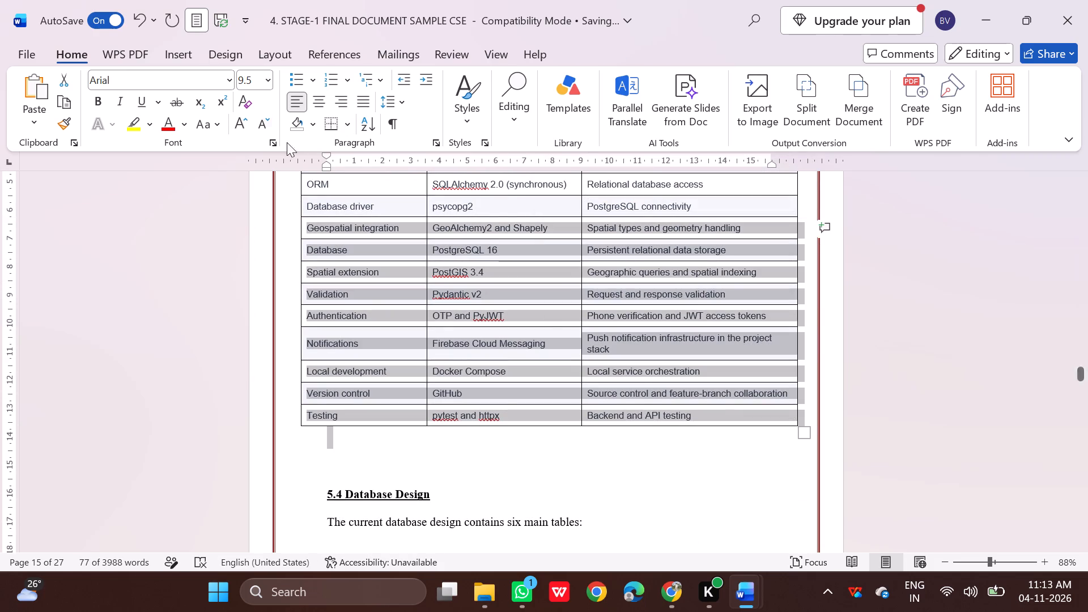
left_click(226, 80)
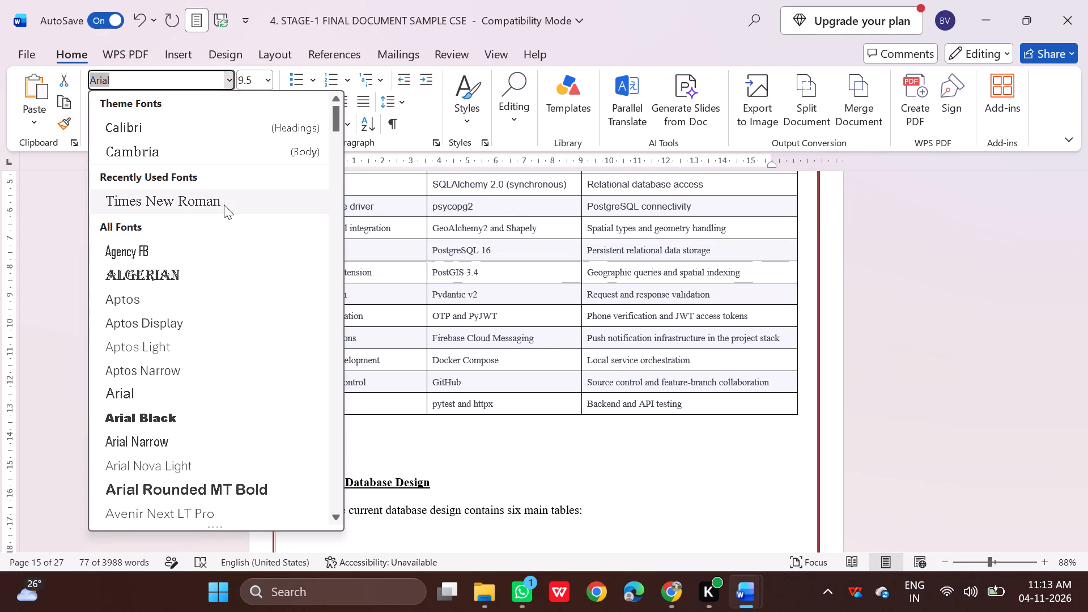
left_click(226, 203)
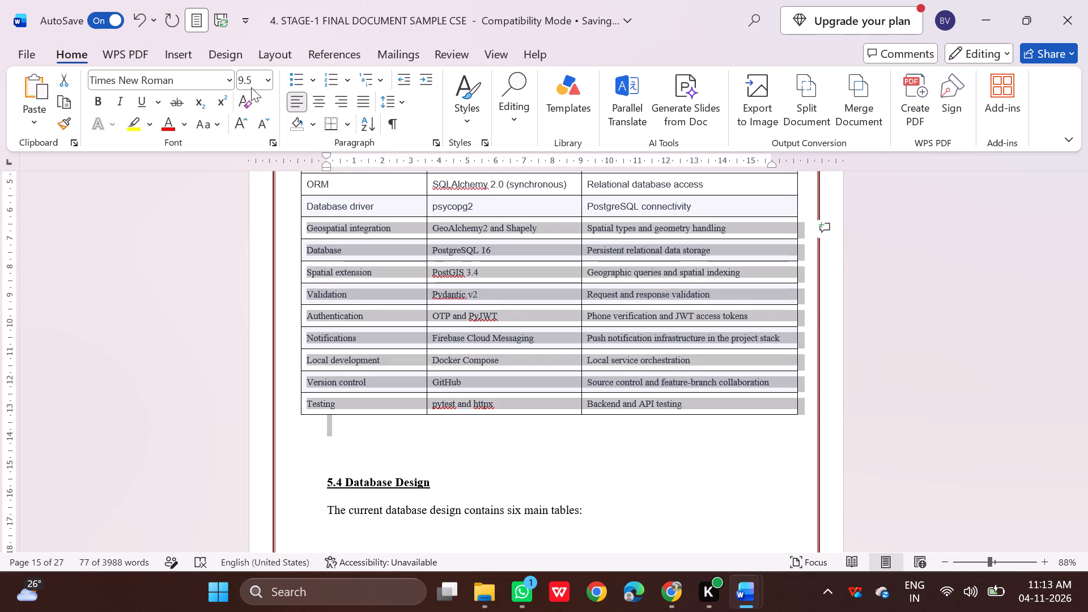
left_click(266, 78)
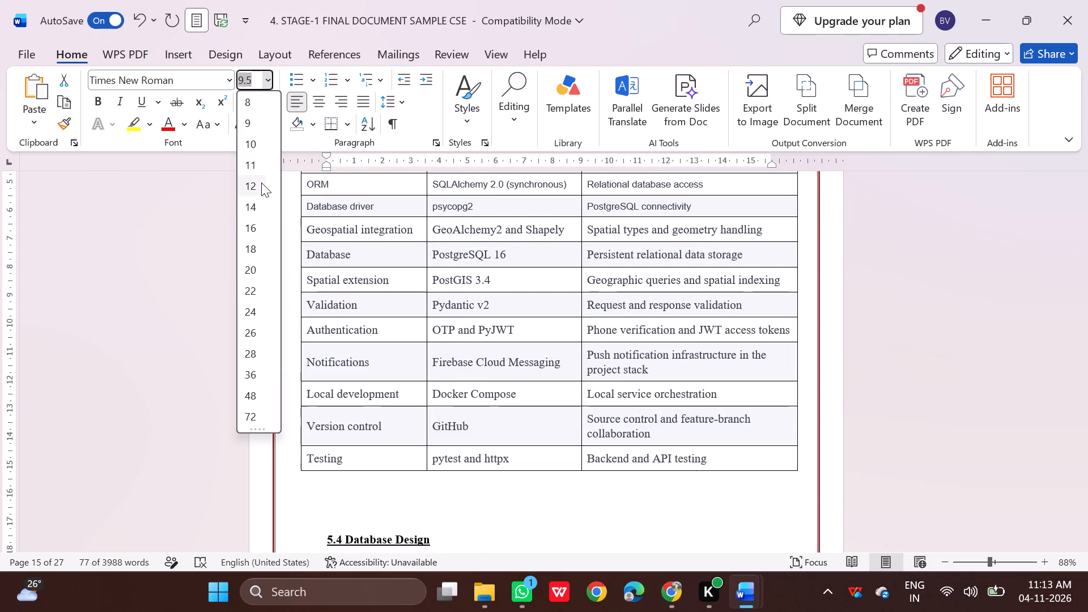
left_click(261, 182)
left_click(896, 289)
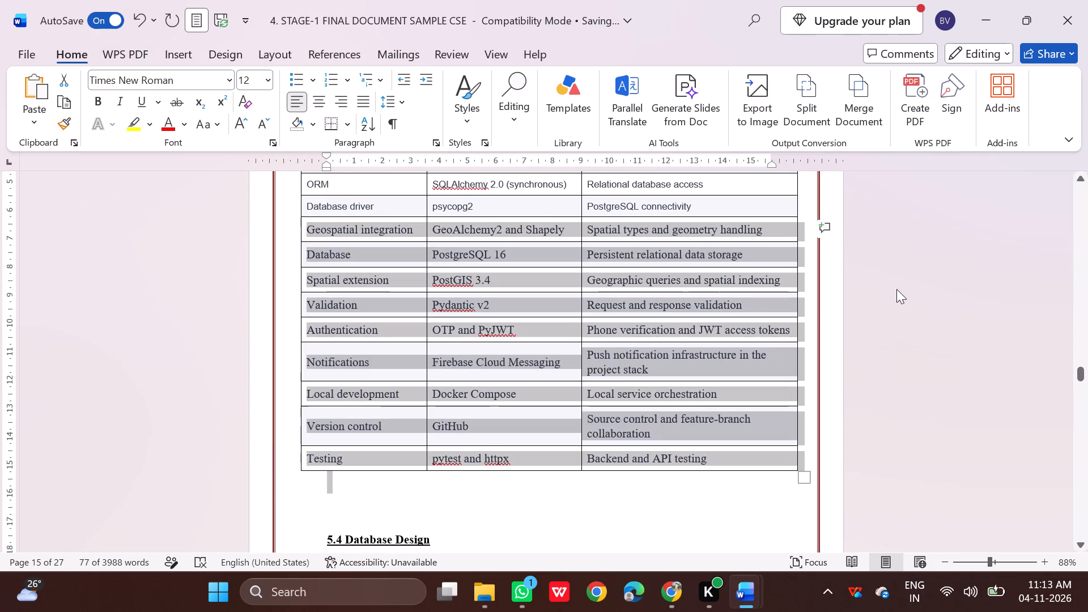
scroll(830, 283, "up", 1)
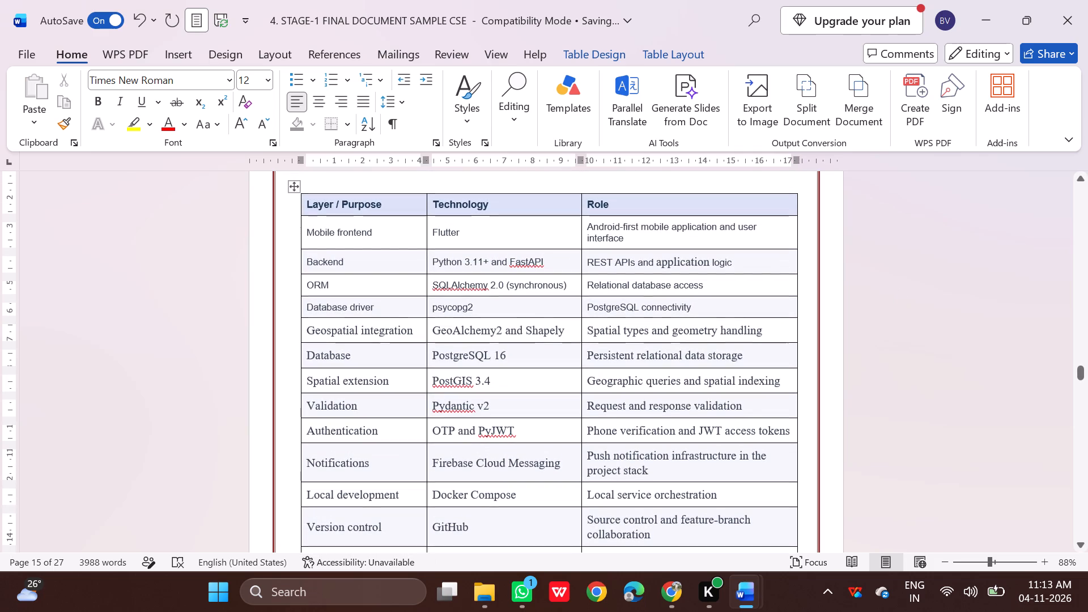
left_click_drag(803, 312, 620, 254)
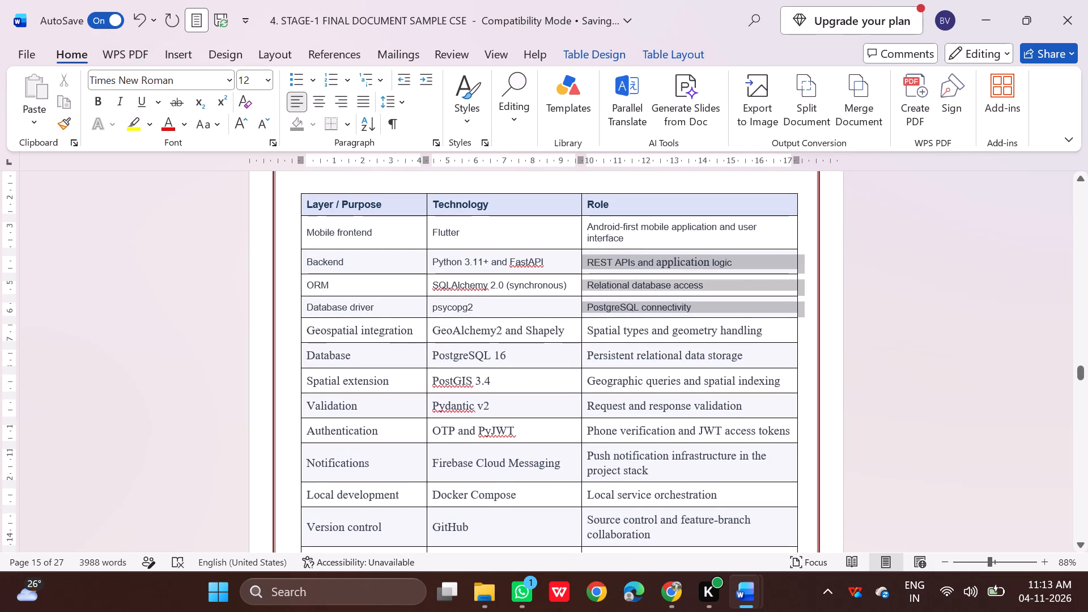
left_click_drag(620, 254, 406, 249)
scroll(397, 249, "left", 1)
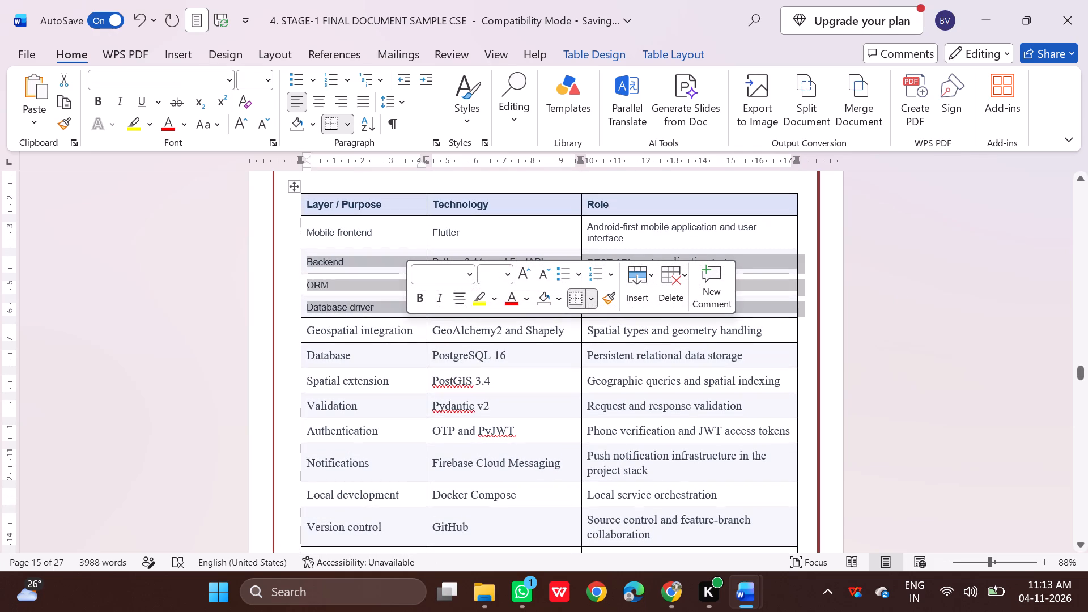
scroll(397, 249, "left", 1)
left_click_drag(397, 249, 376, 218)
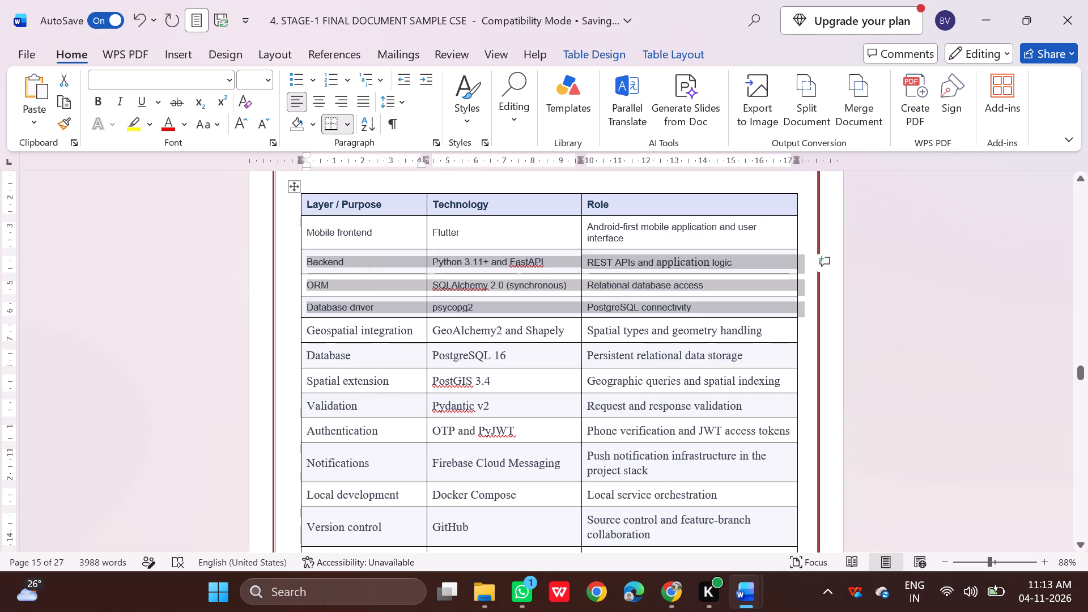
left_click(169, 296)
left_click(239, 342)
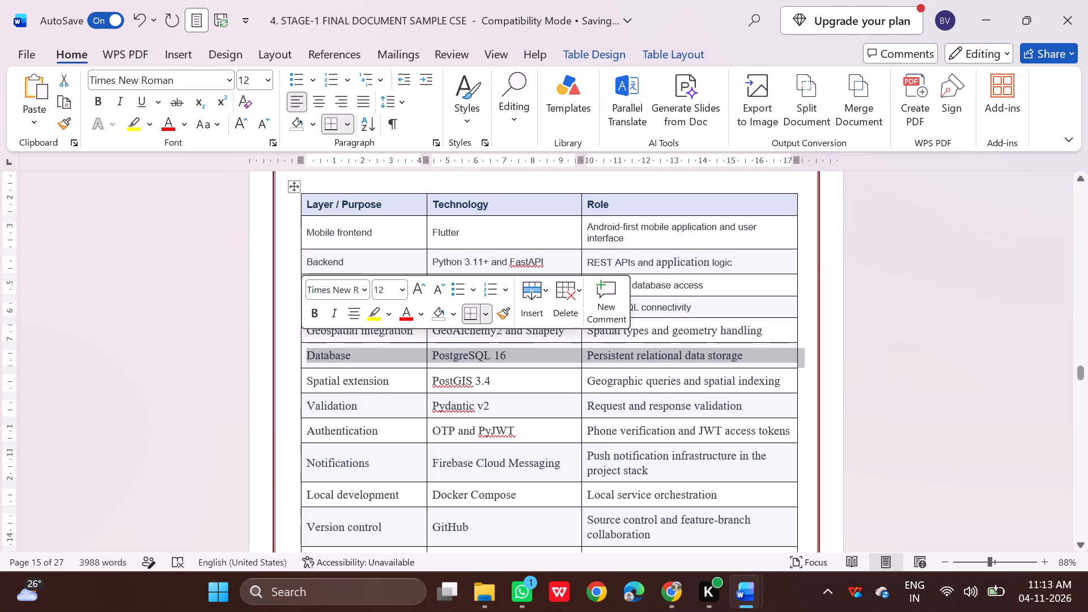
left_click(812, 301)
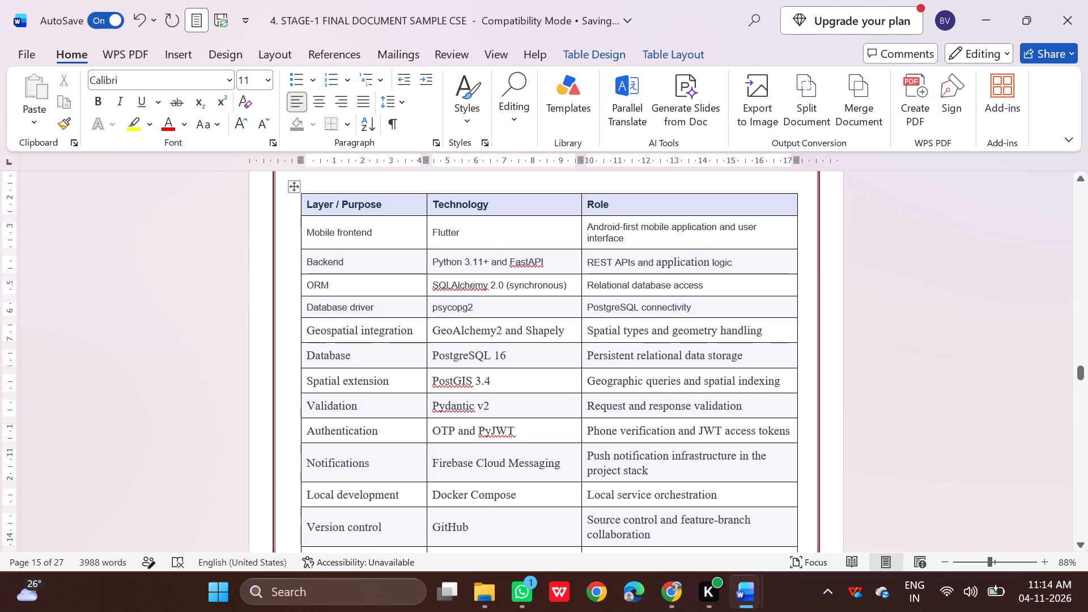
Format the Technology Stack table from the header row through the Version control row in Times New Roman, size 12.
left_click_drag(319, 181, 543, 303)
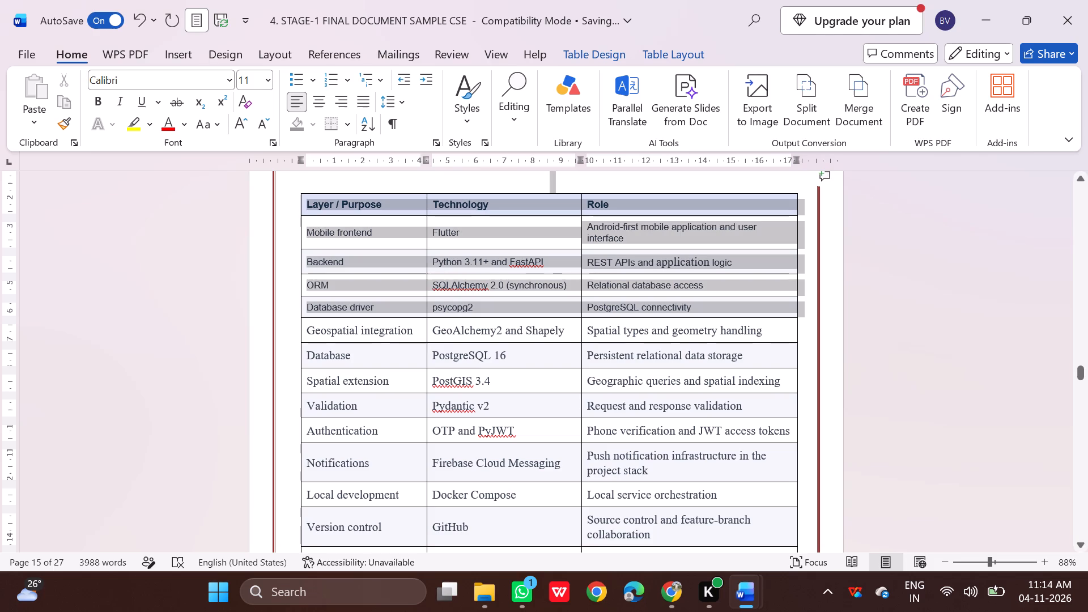
left_click_drag(543, 303, 731, 514)
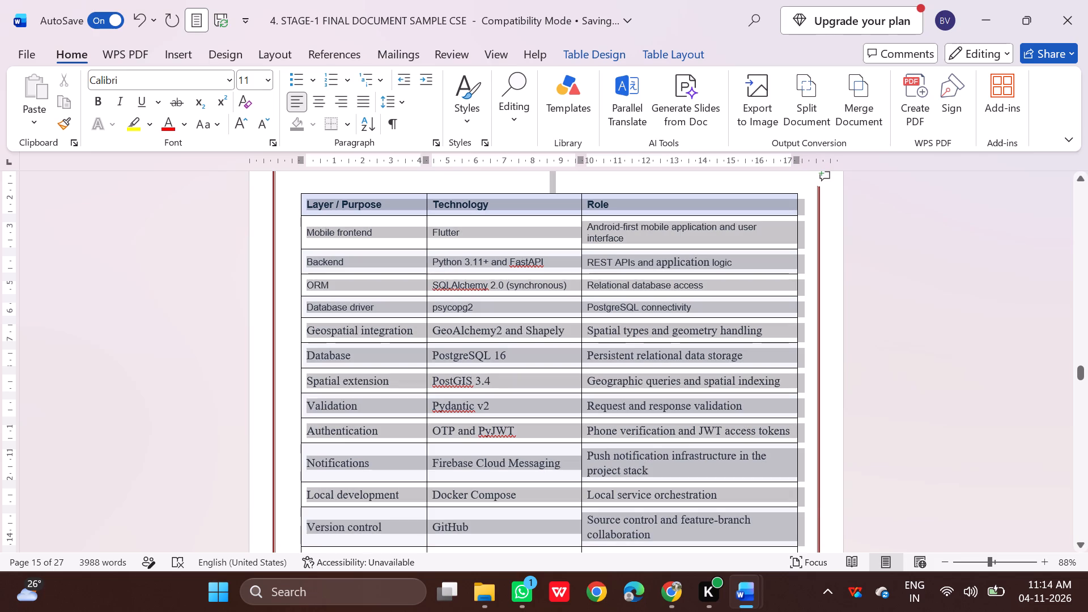
left_click_drag(731, 514, 733, 521)
scroll(733, 521, "down", 1)
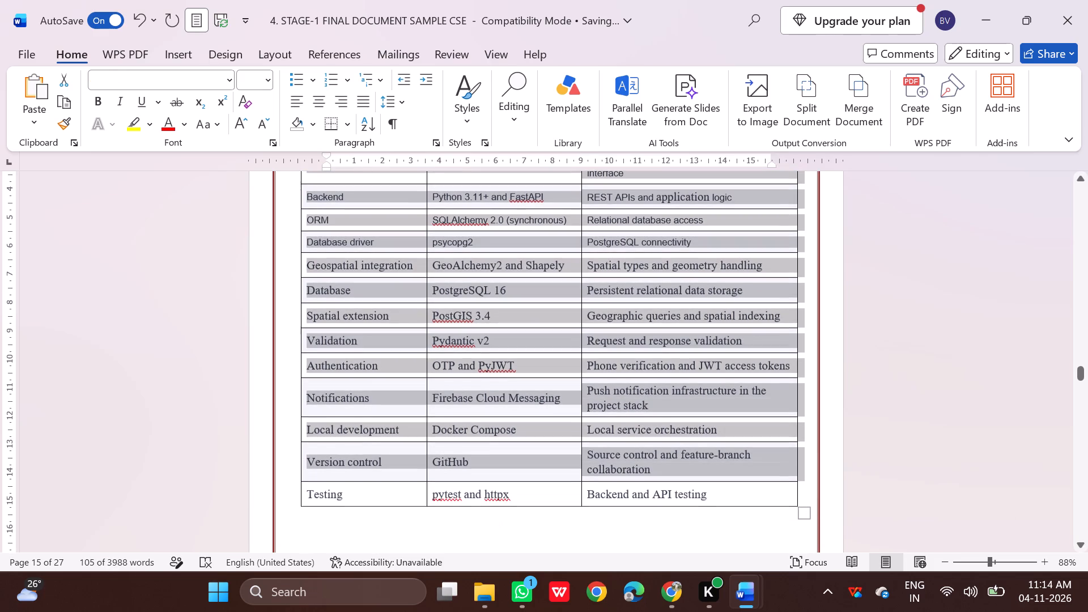
left_click(228, 85)
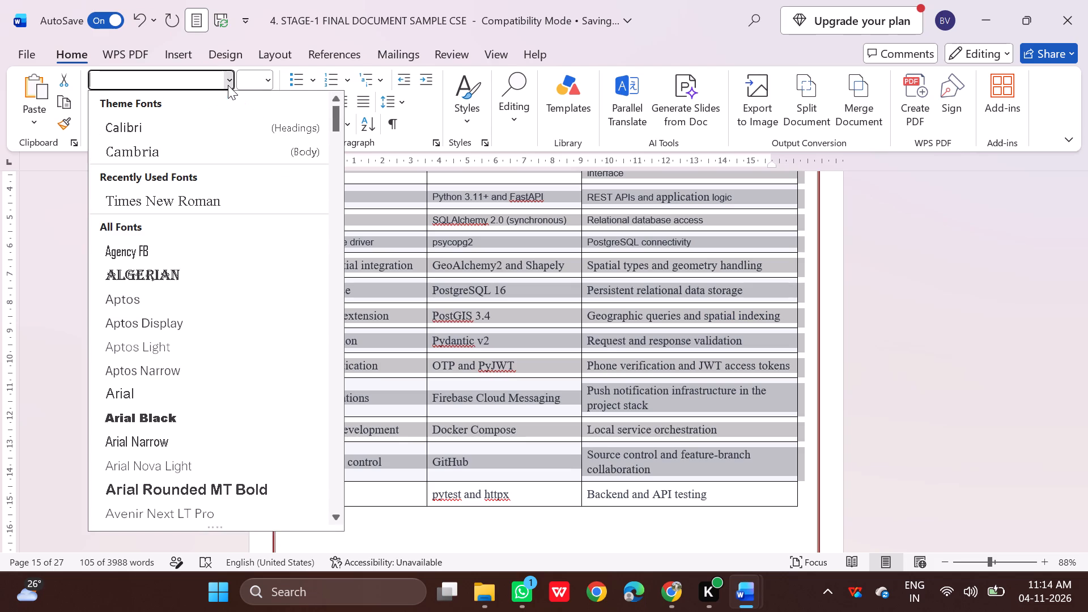
left_click(206, 203)
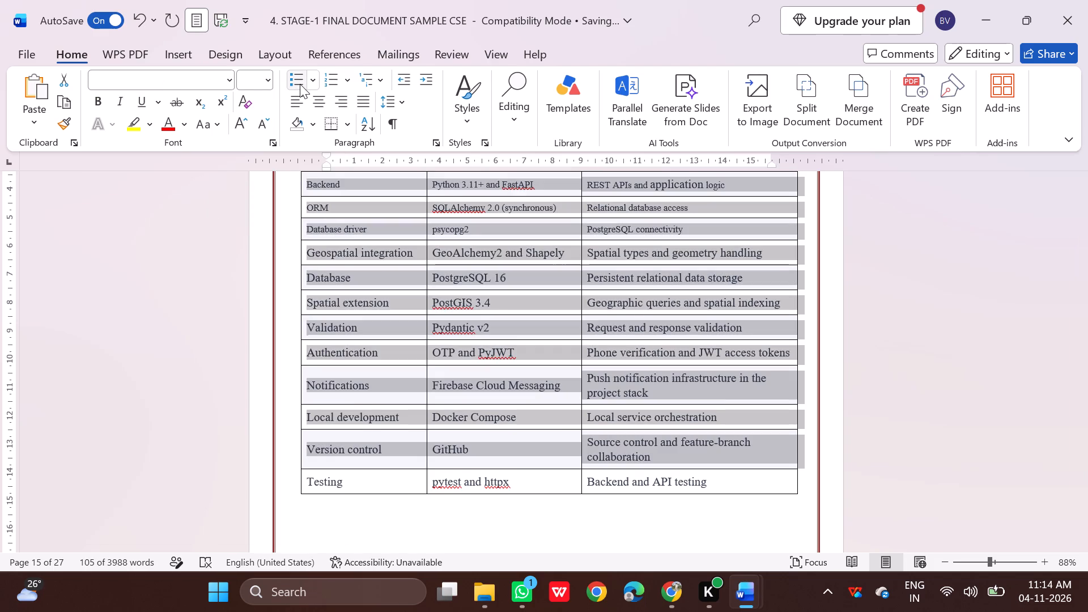
left_click(266, 79)
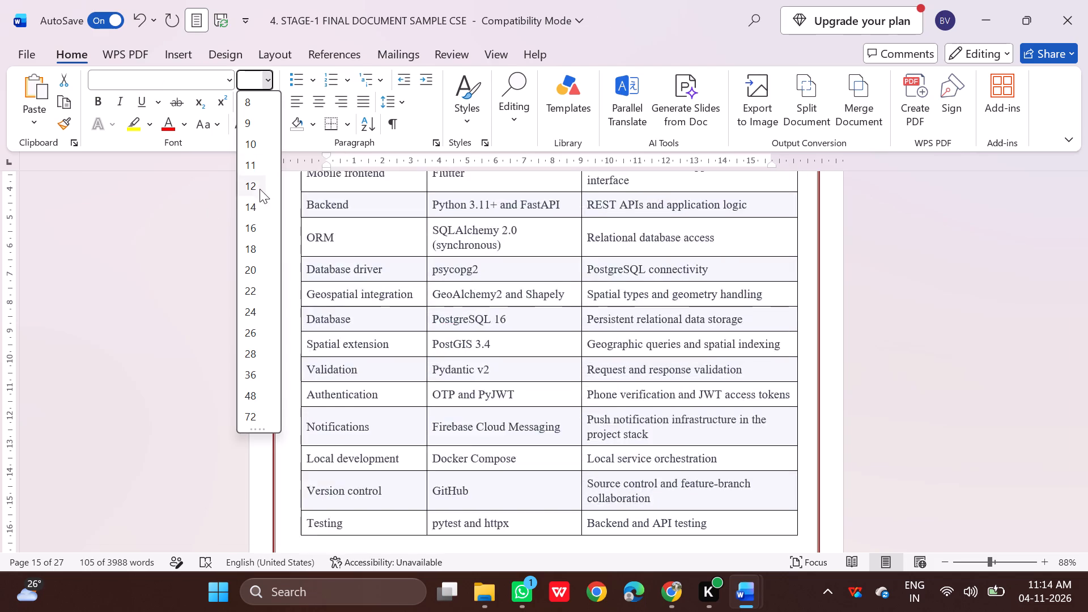
left_click(259, 178)
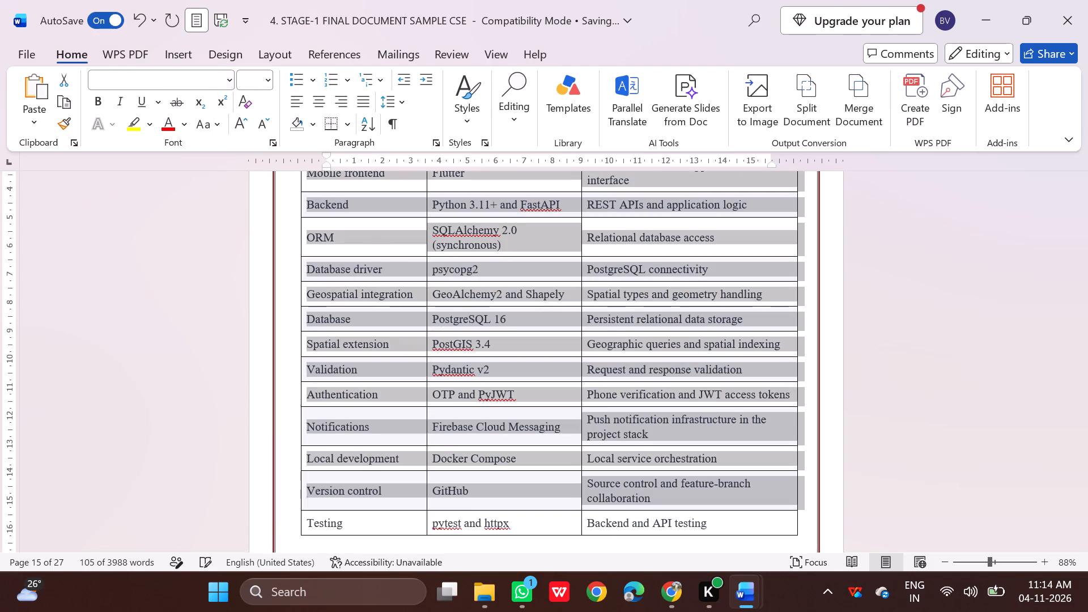
left_click(229, 83)
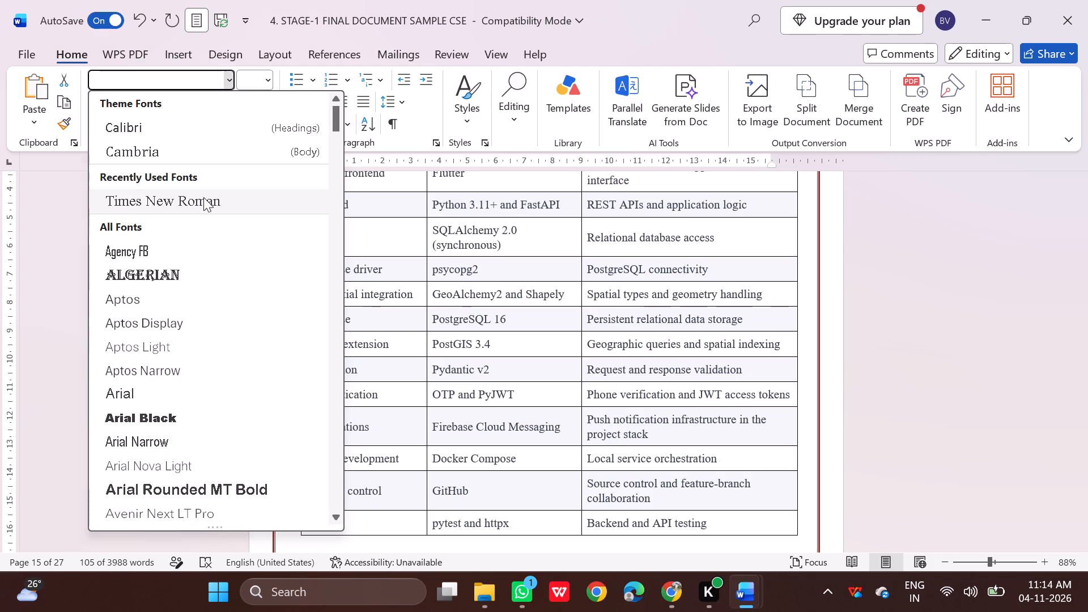
left_click(203, 197)
left_click(205, 176)
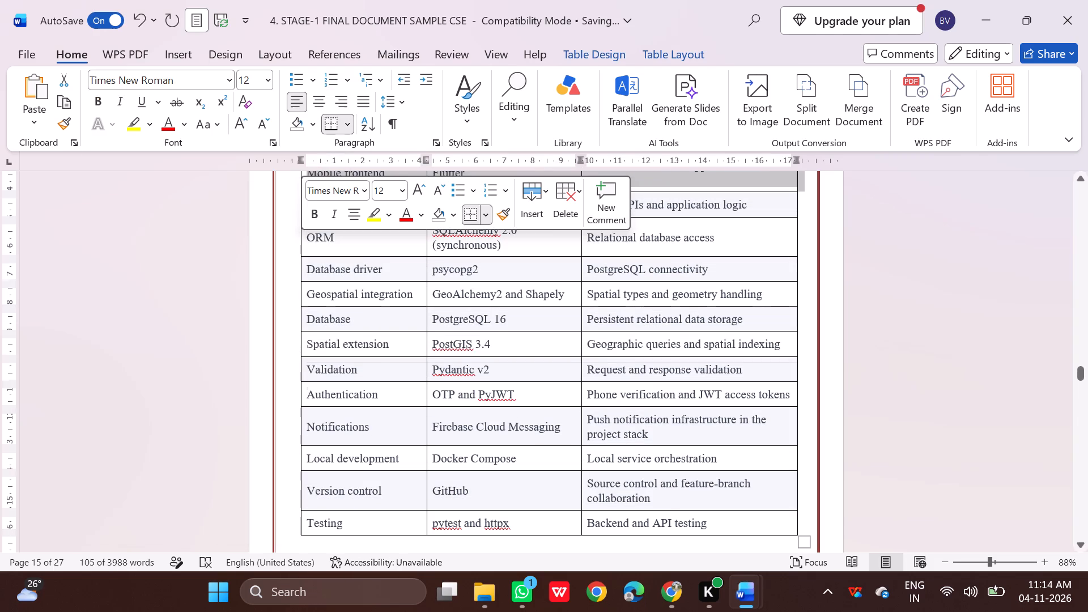
left_click(849, 287)
Examine the reformatted Technology Stack table from the 5.3 heading down to its Testing row.
scroll(849, 287, "up", 1)
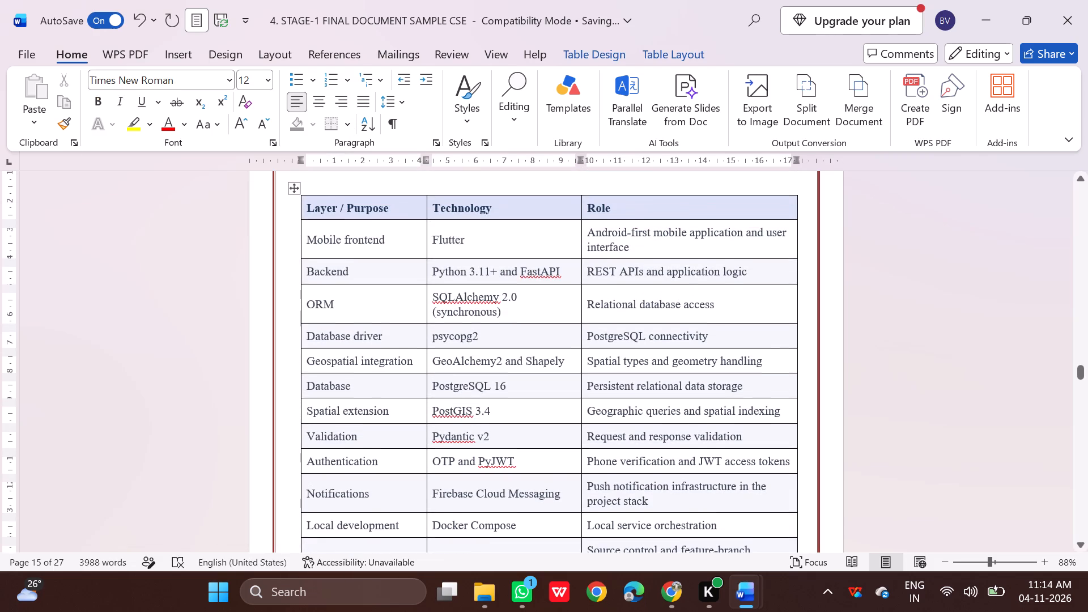
scroll(849, 287, "up", 1)
scroll(849, 287, "down", 2)
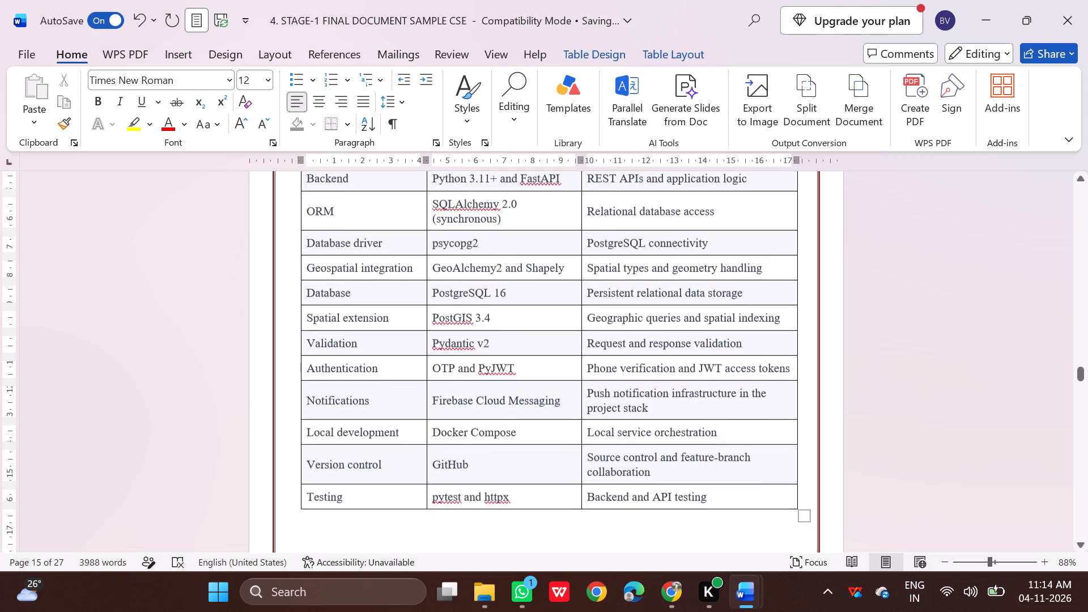
scroll(849, 287, "down", 1)
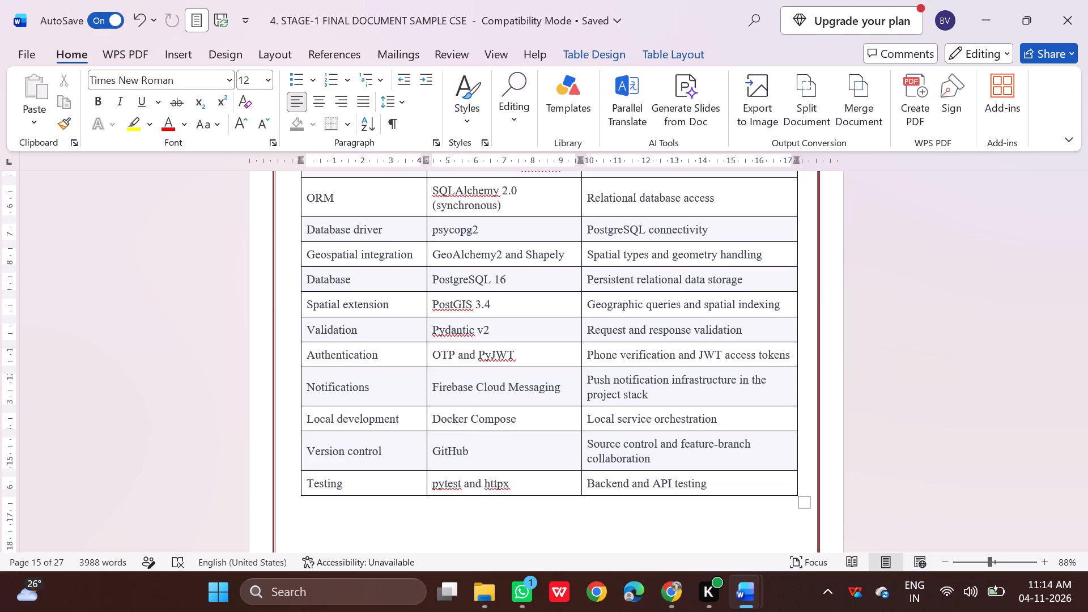
scroll(849, 287, "up", 1)
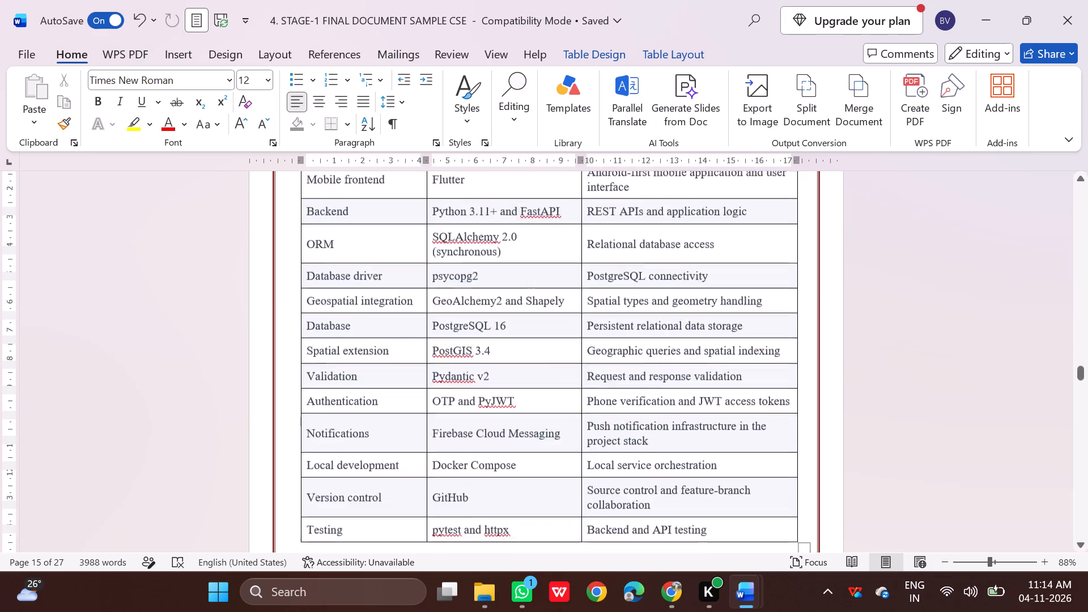
scroll(849, 287, "up", 2)
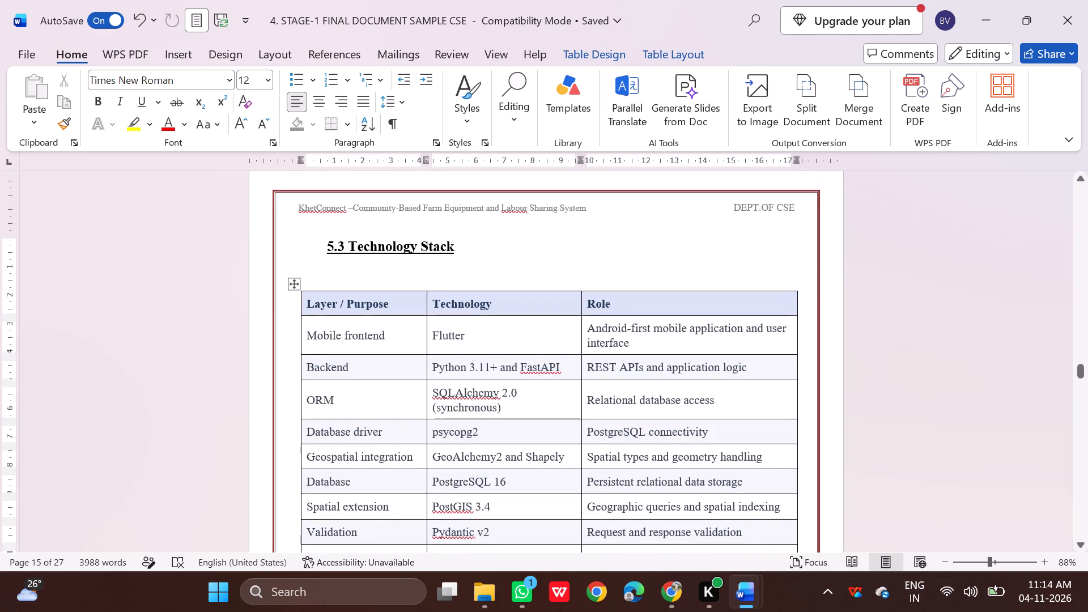
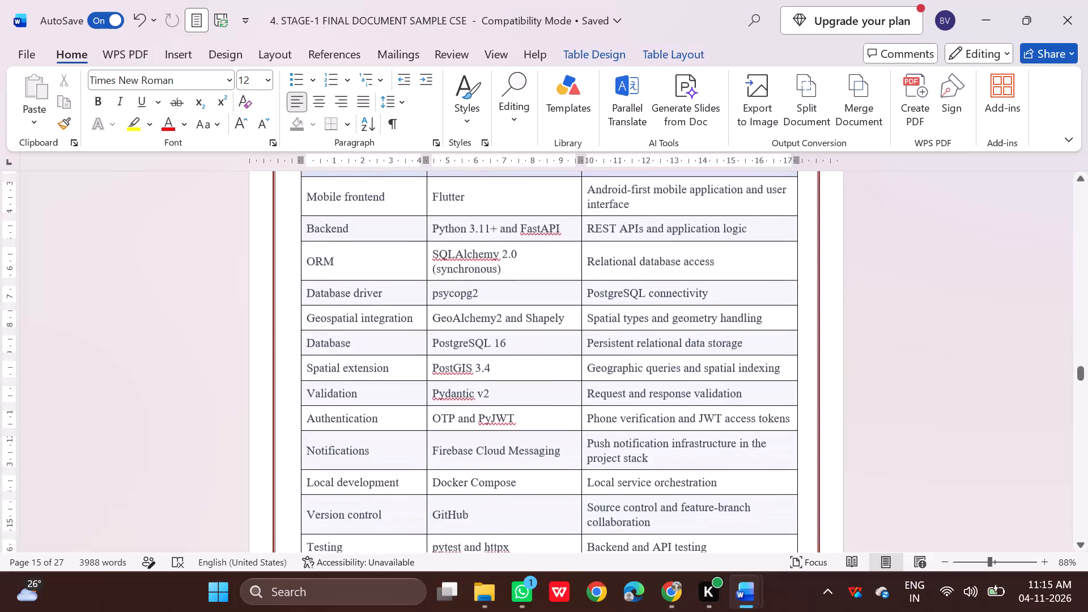
Copy the picture of the database tables (Table and Important data / purpose) under 5.4 Database Design.
scroll(849, 287, "up", 1)
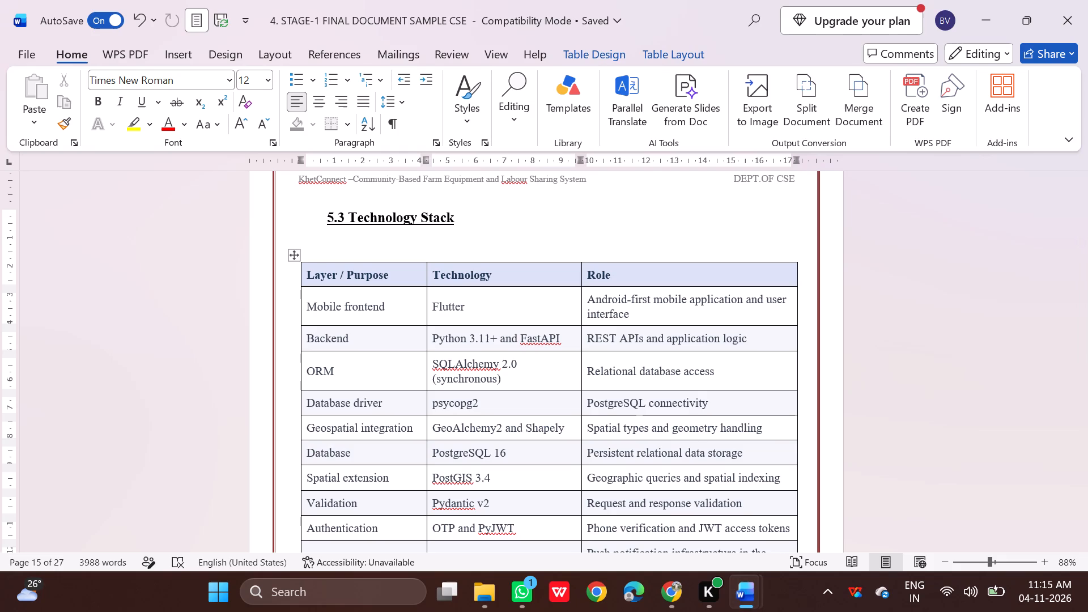
scroll(849, 287, "down", 1)
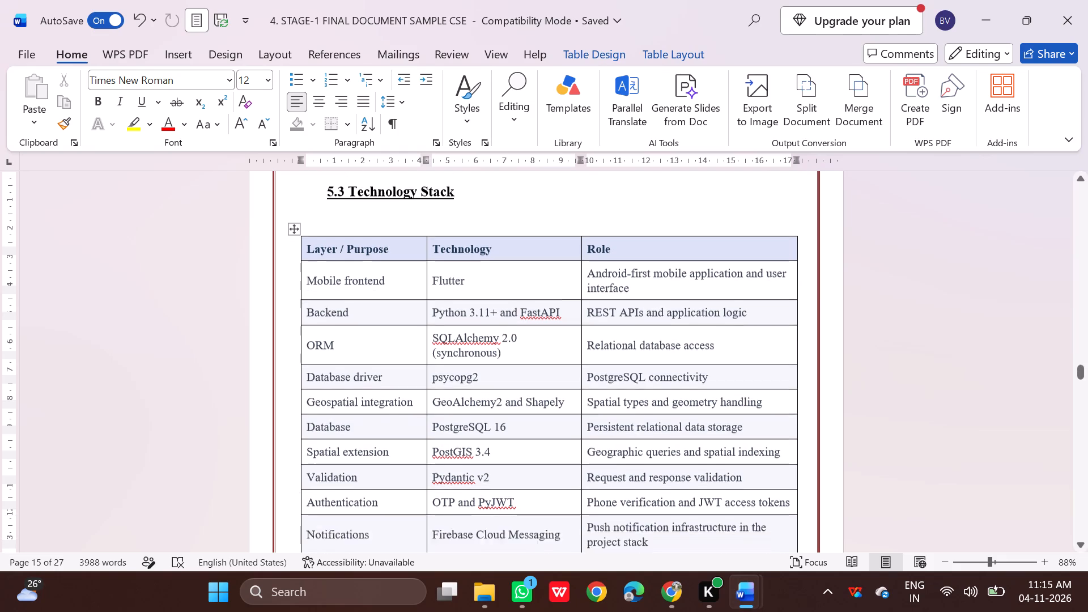
scroll(849, 287, "down", 3)
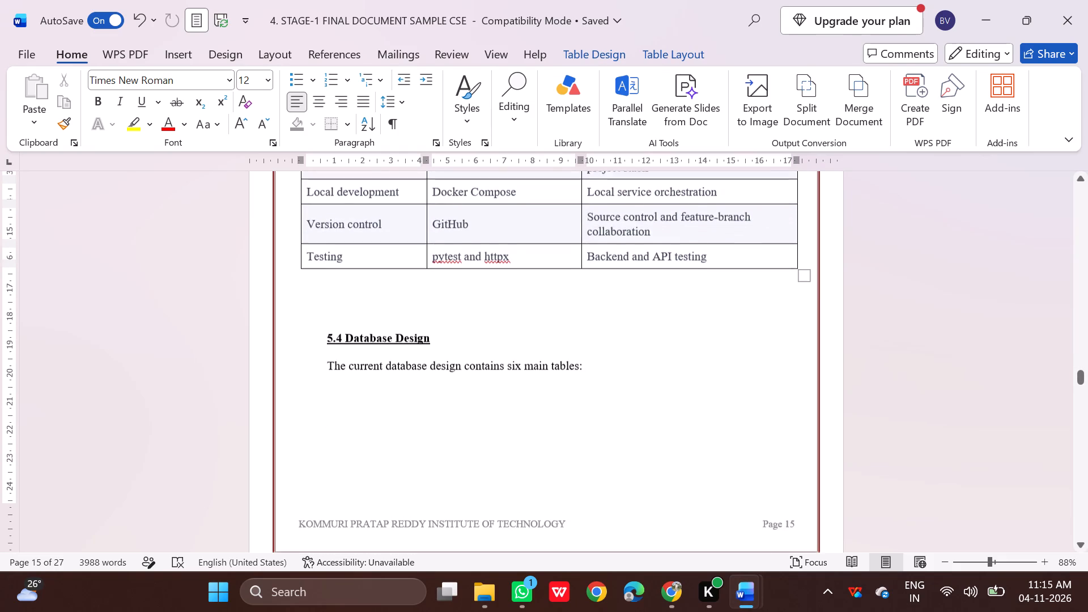
scroll(849, 287, "down", 3)
left_click(759, 354)
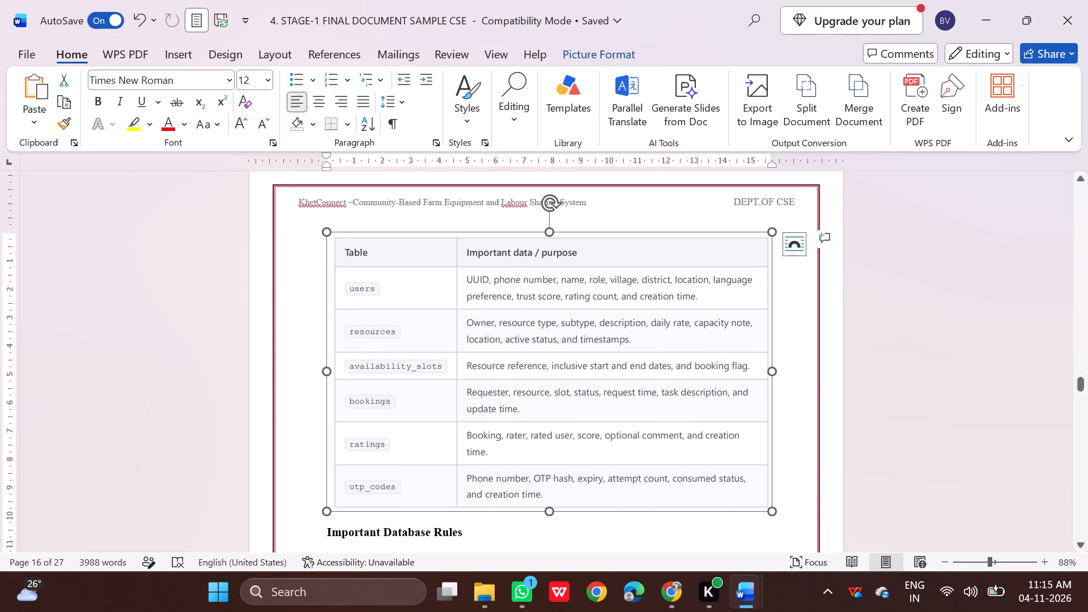
key("ctrl+c")
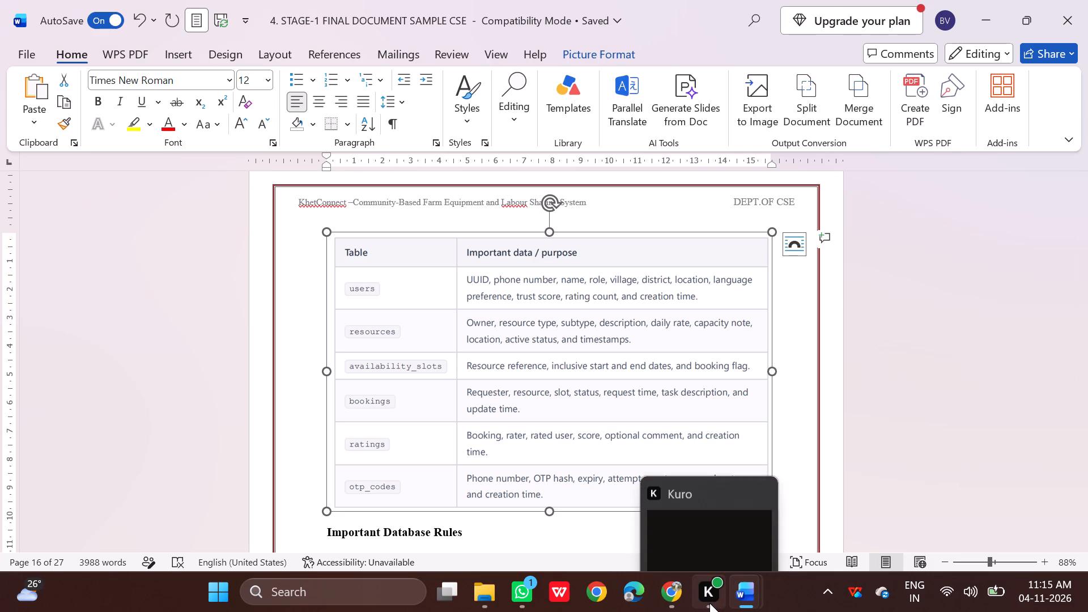
left_click(672, 593)
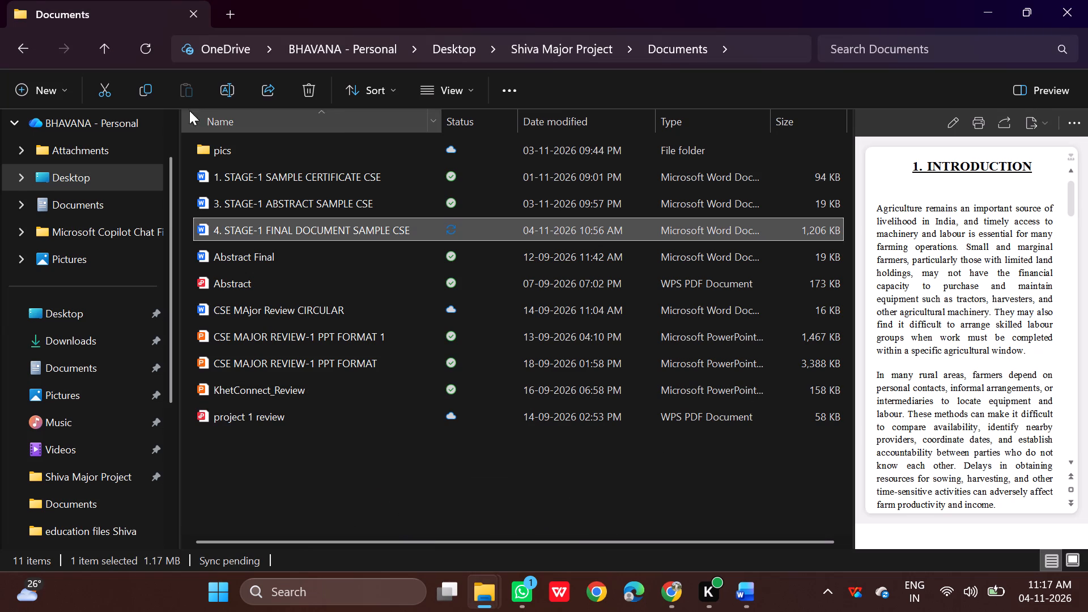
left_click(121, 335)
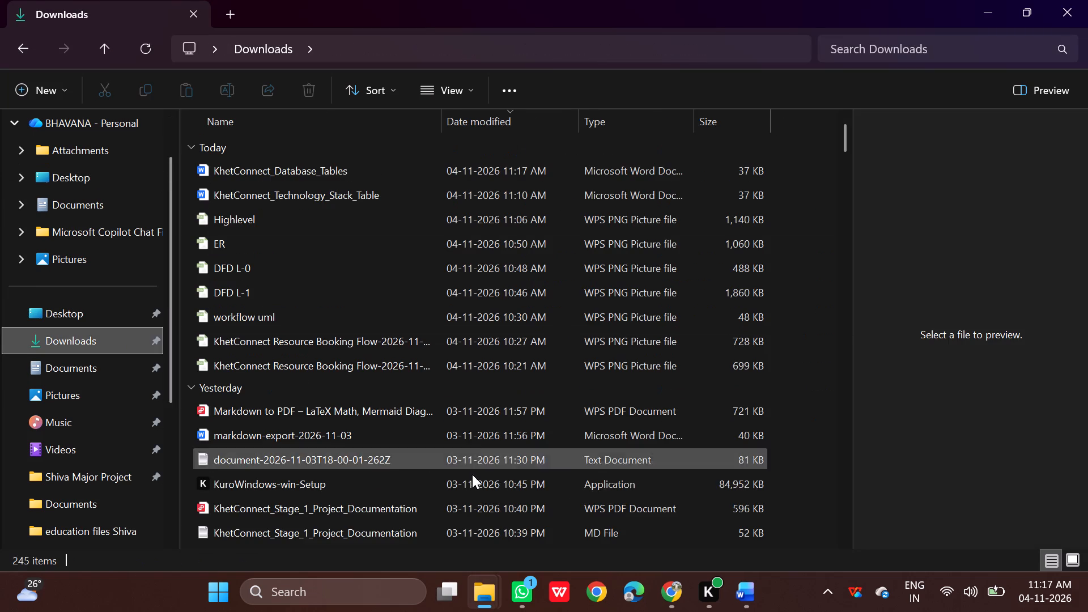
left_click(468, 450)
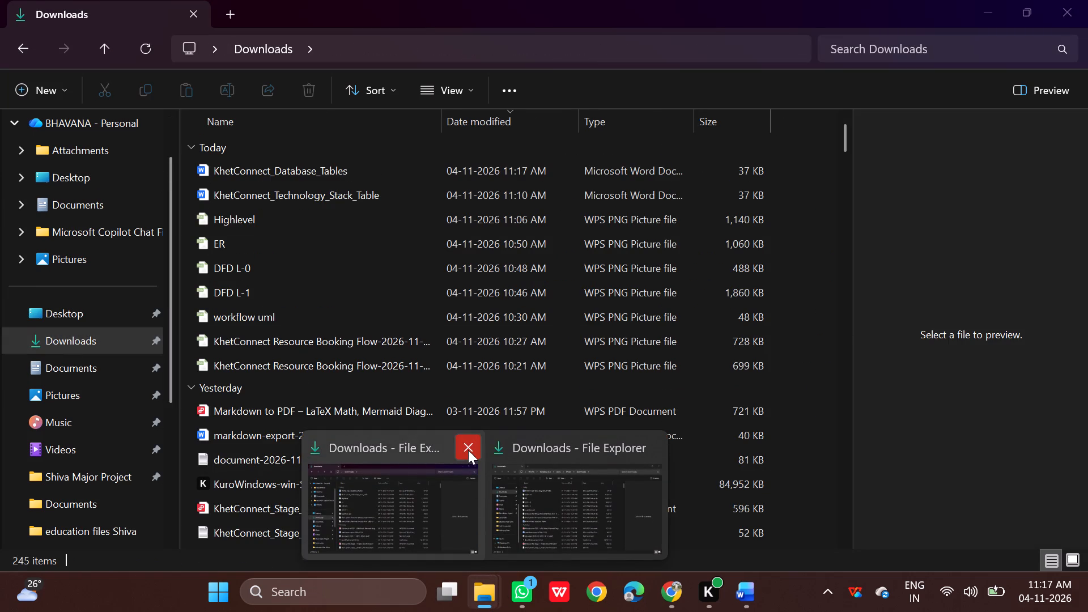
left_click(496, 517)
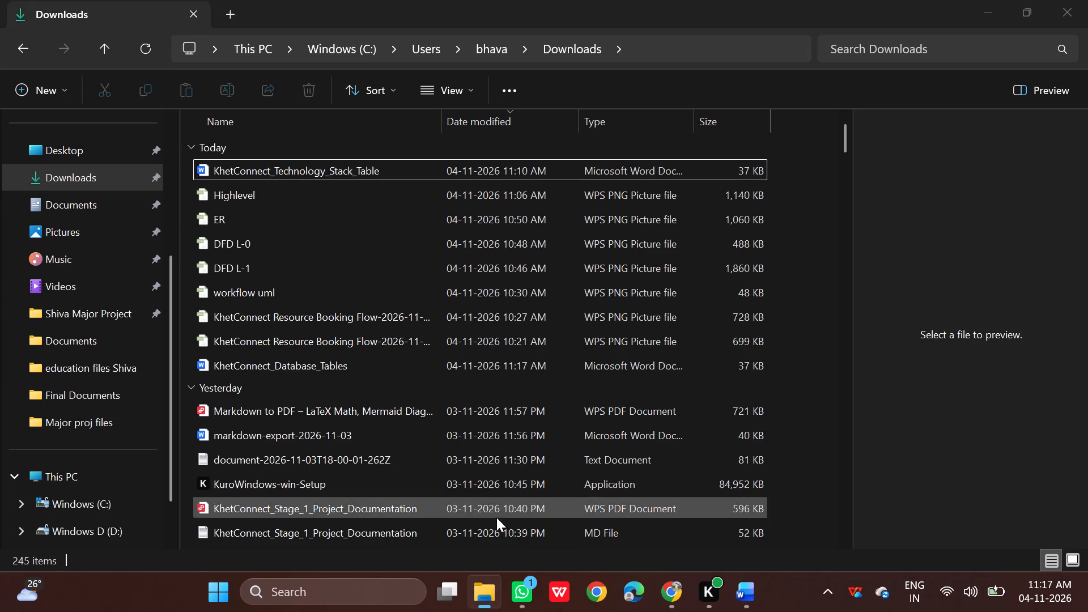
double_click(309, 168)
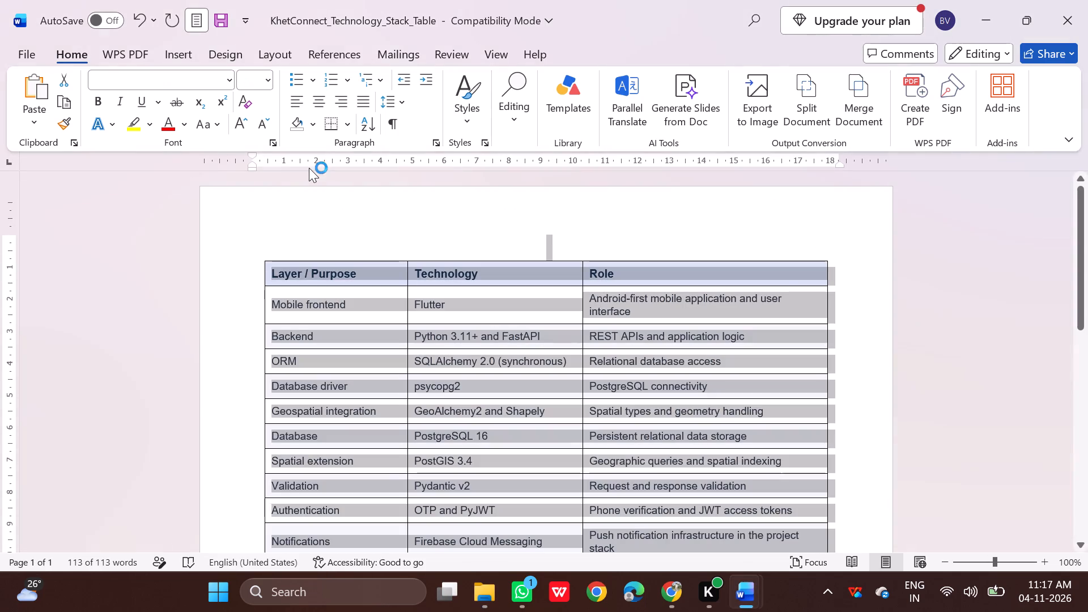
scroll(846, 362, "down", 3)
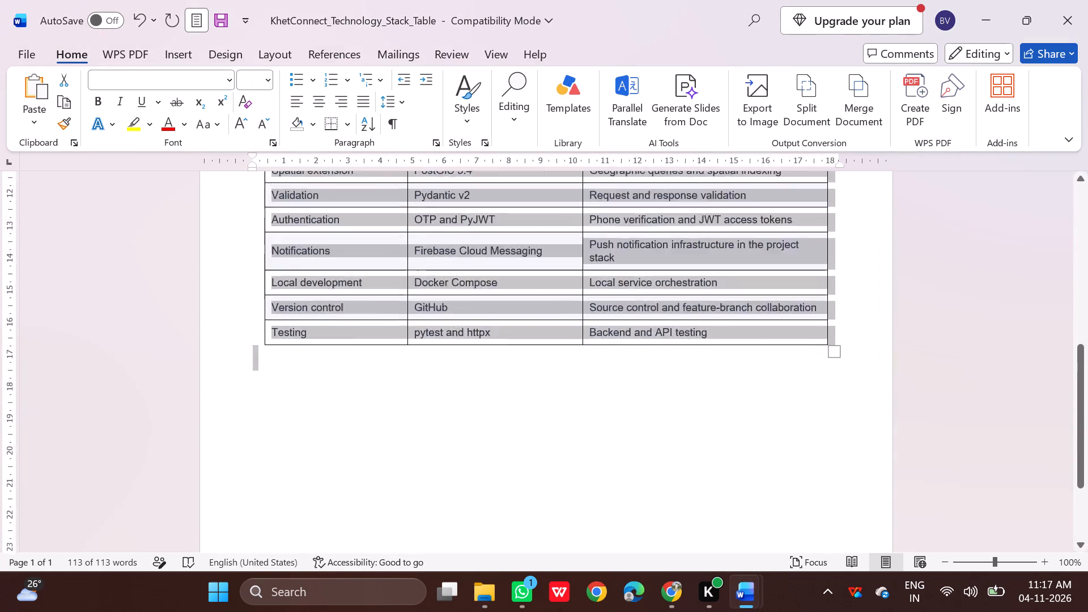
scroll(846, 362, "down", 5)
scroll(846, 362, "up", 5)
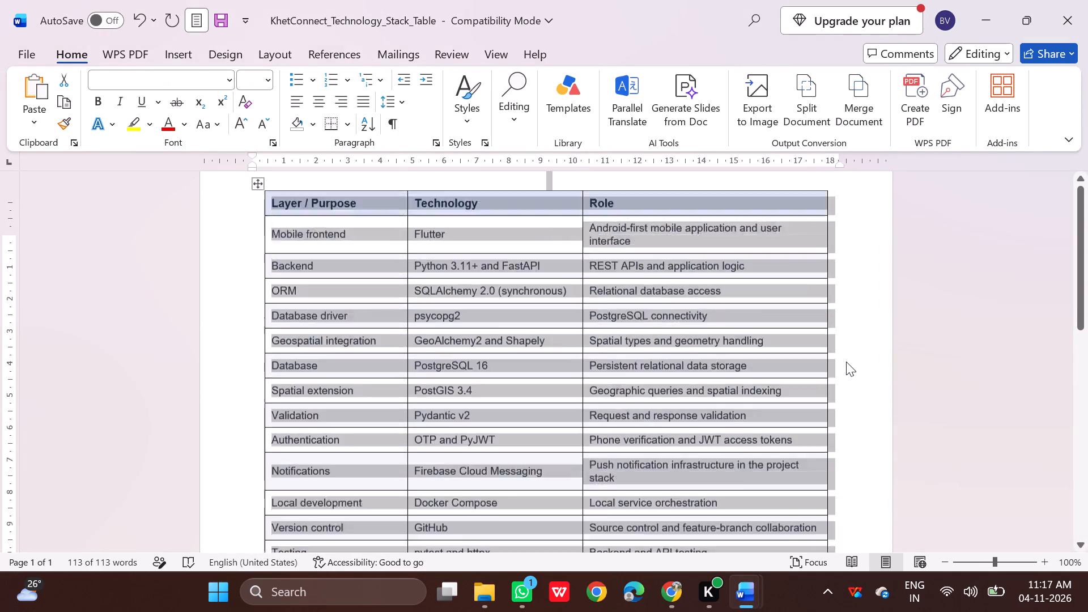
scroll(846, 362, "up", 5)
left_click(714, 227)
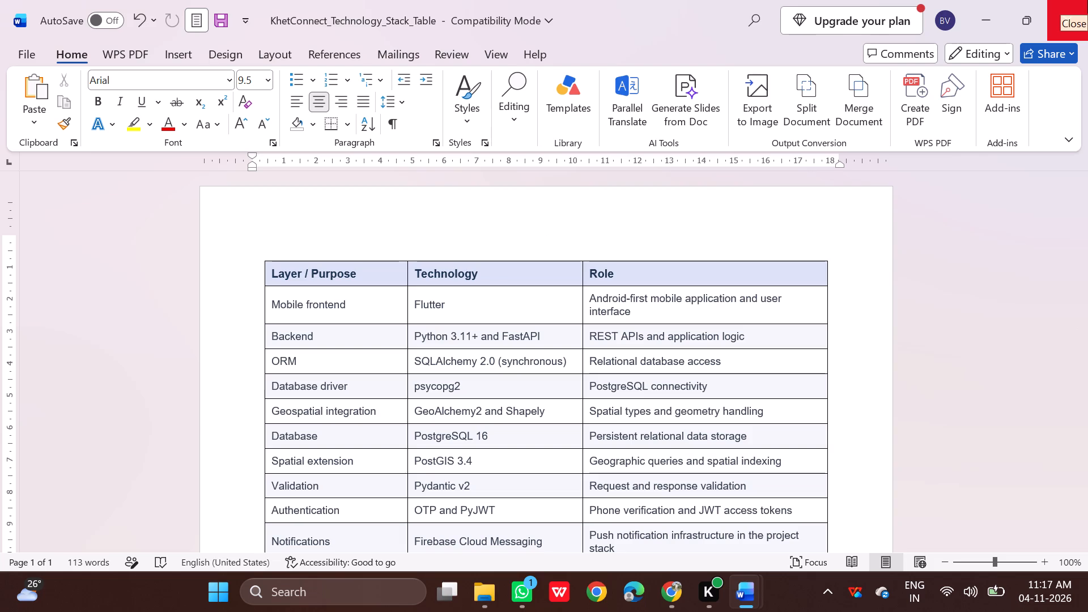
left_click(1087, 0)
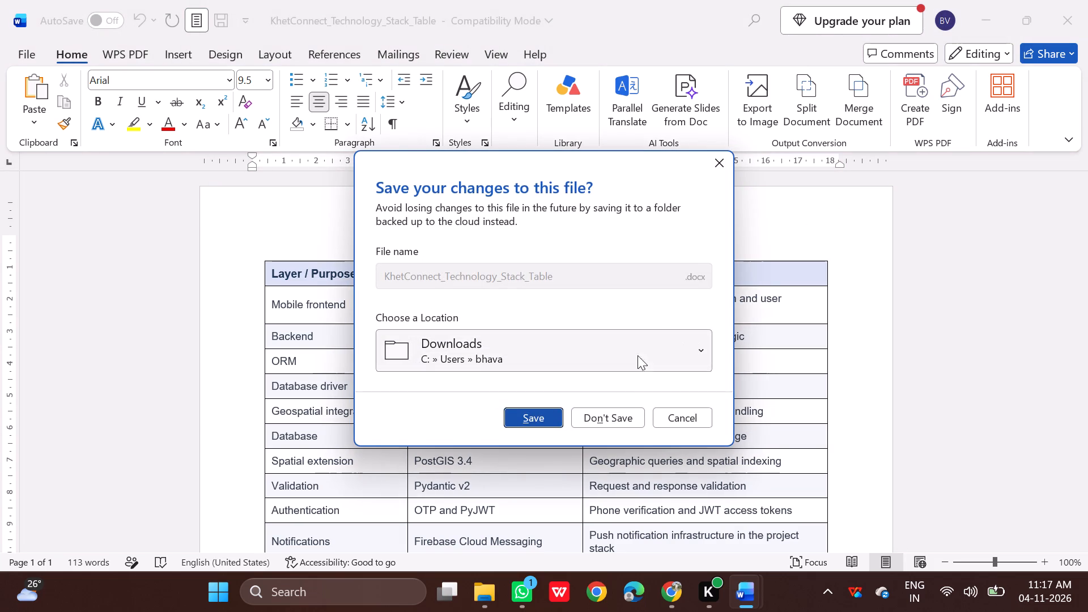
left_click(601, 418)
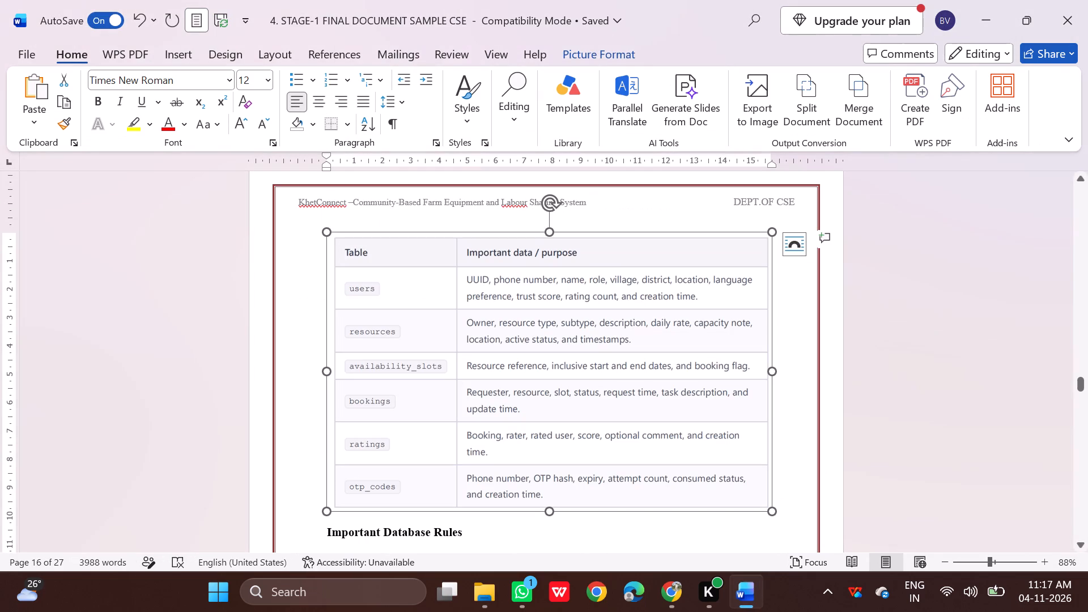
Examine the report from the Technology Stack table to the database tables picture under 5.4 Database Design.
scroll(601, 418, "up", 3)
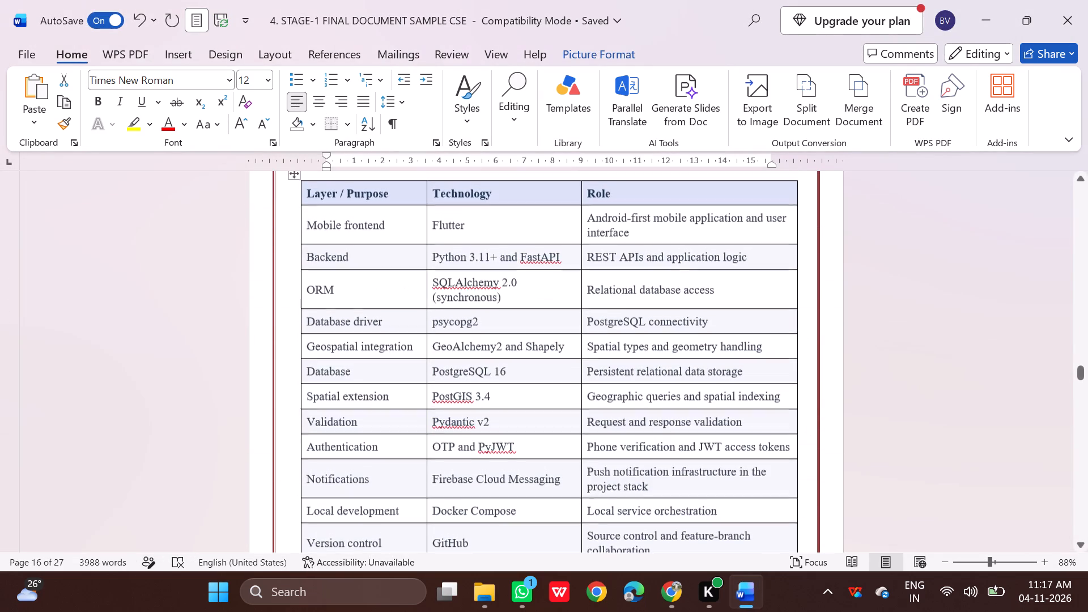
scroll(601, 418, "up", 1)
scroll(601, 418, "down", 3)
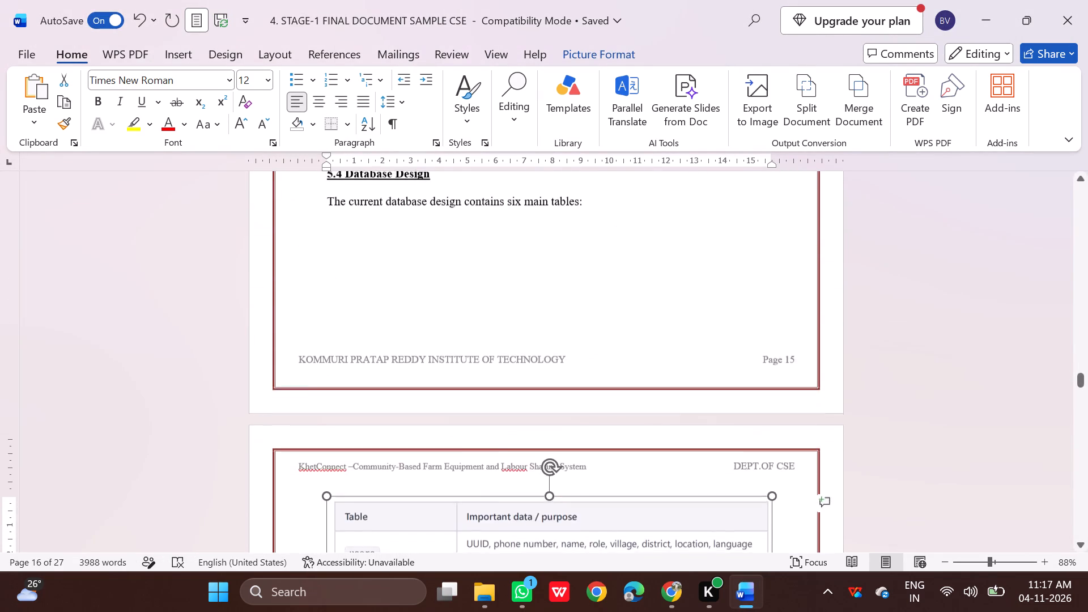
scroll(601, 418, "down", 1)
scroll(601, 418, "up", 1)
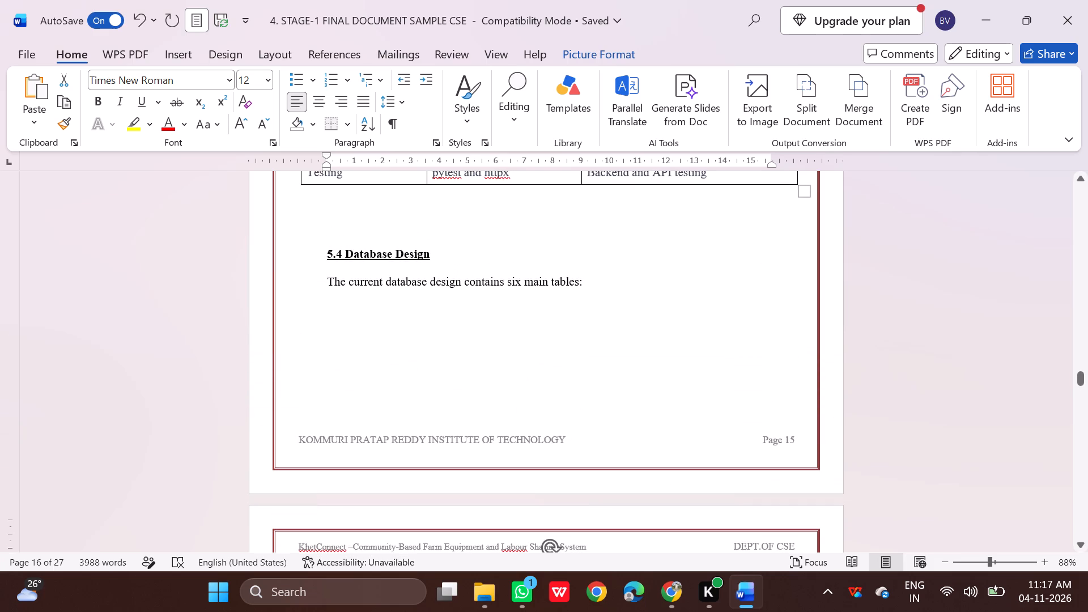
scroll(601, 418, "down", 1)
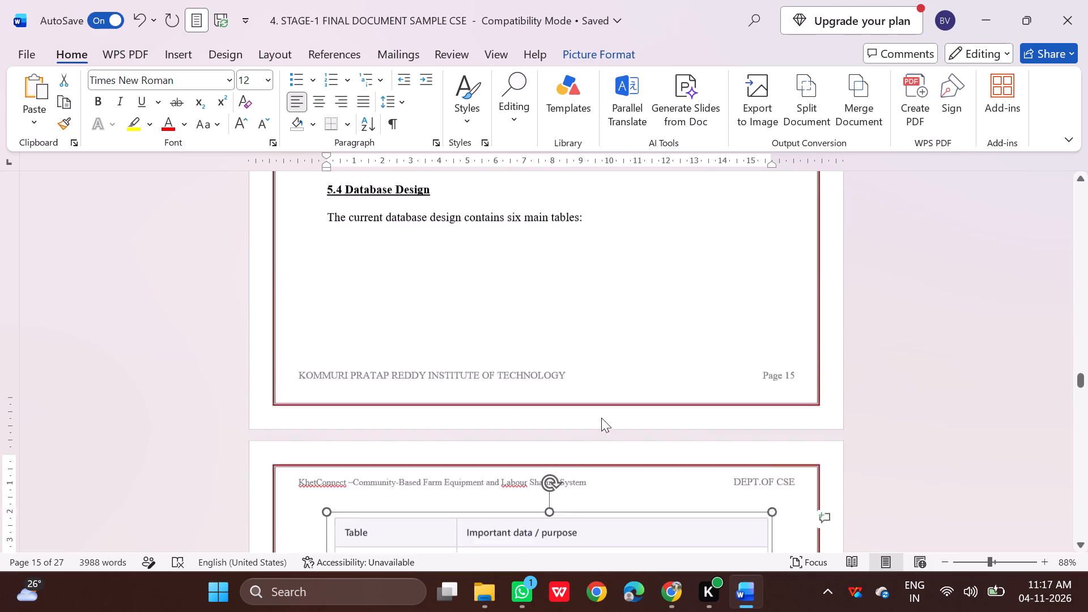
Open the KhetConnect_Database_Tables document from the Downloads folder in File Explorer and enable it for editing in Word.
scroll(601, 418, "down", 2)
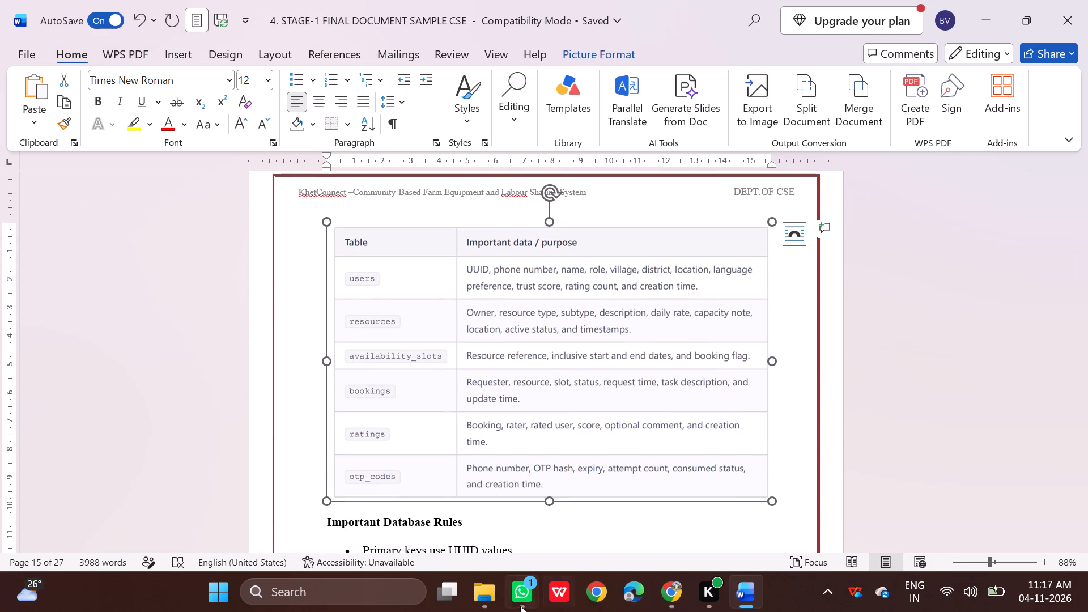
left_click(485, 602)
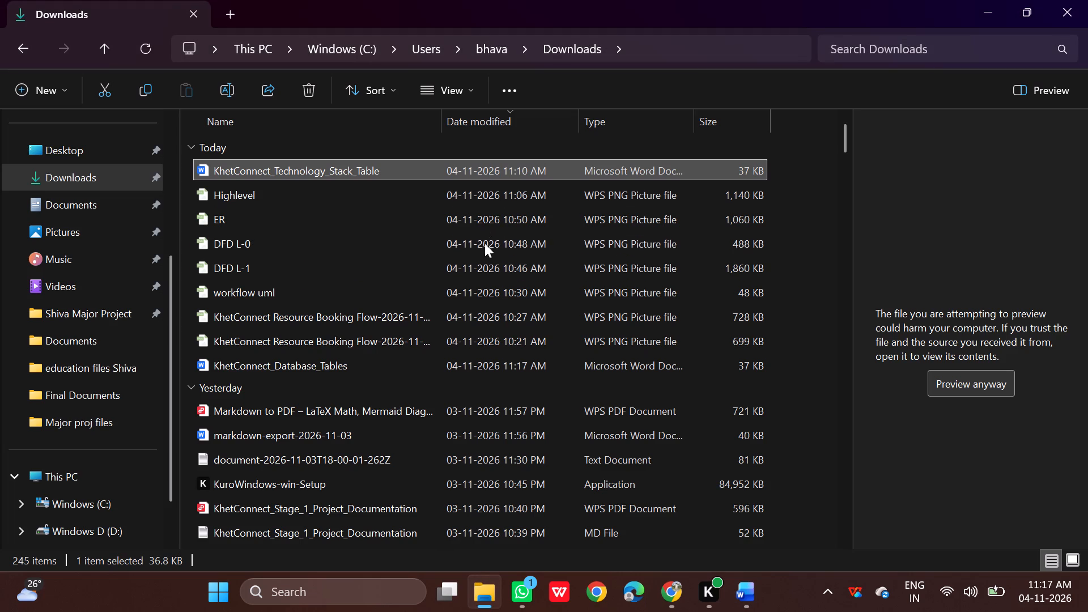
double_click(491, 362)
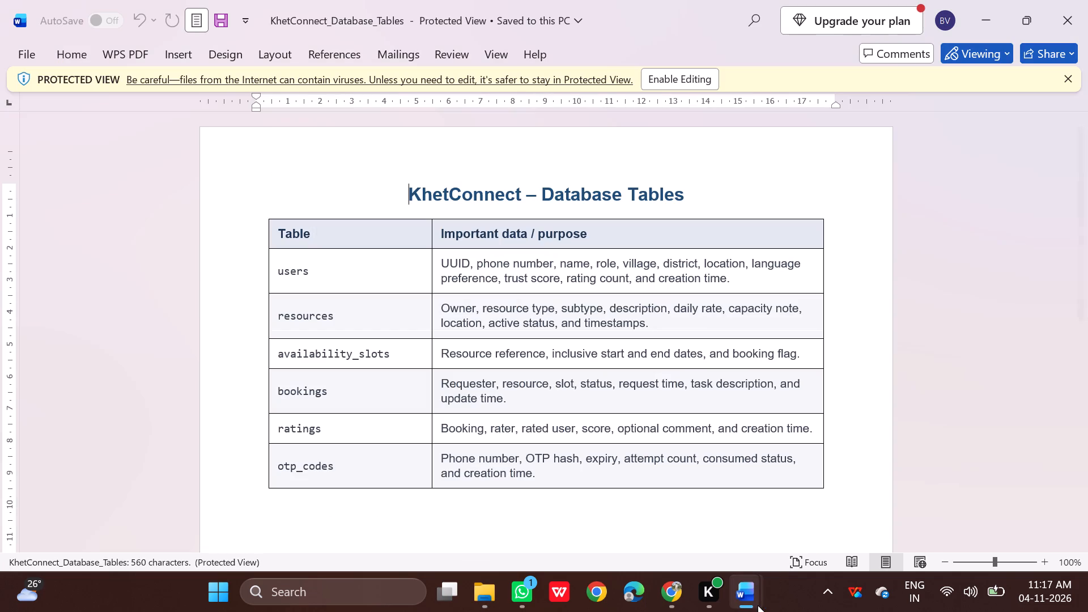
left_click(875, 342)
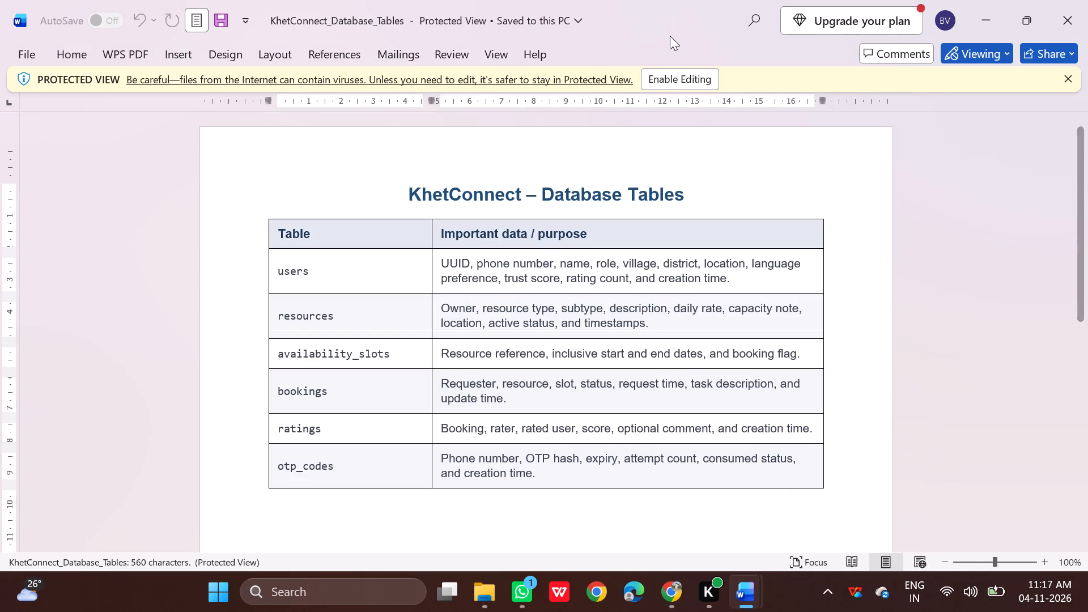
left_click(682, 67)
left_click(679, 74)
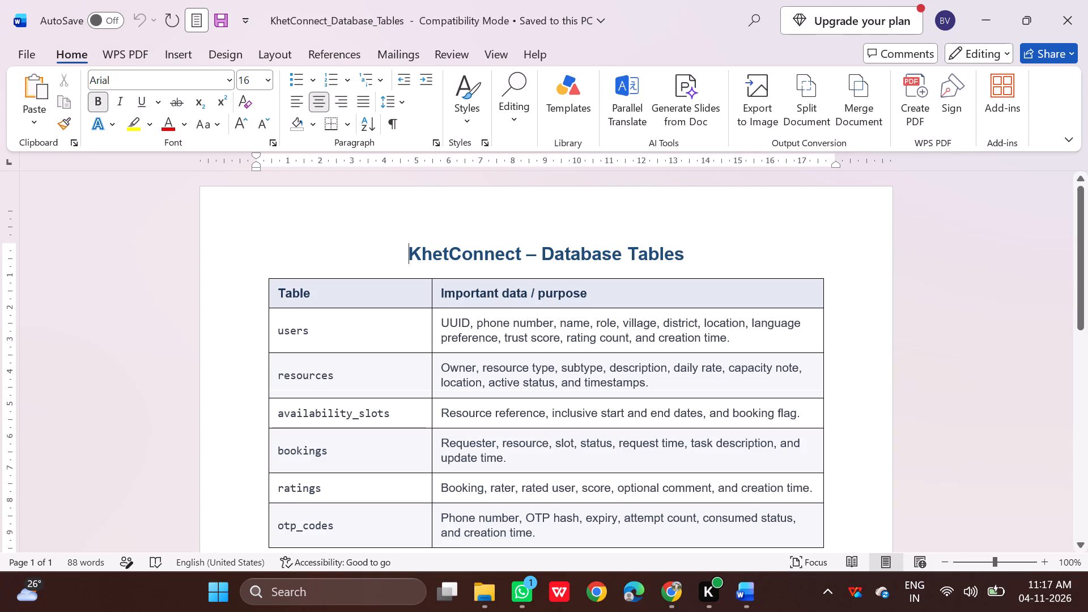
scroll(814, 275, "down", 1)
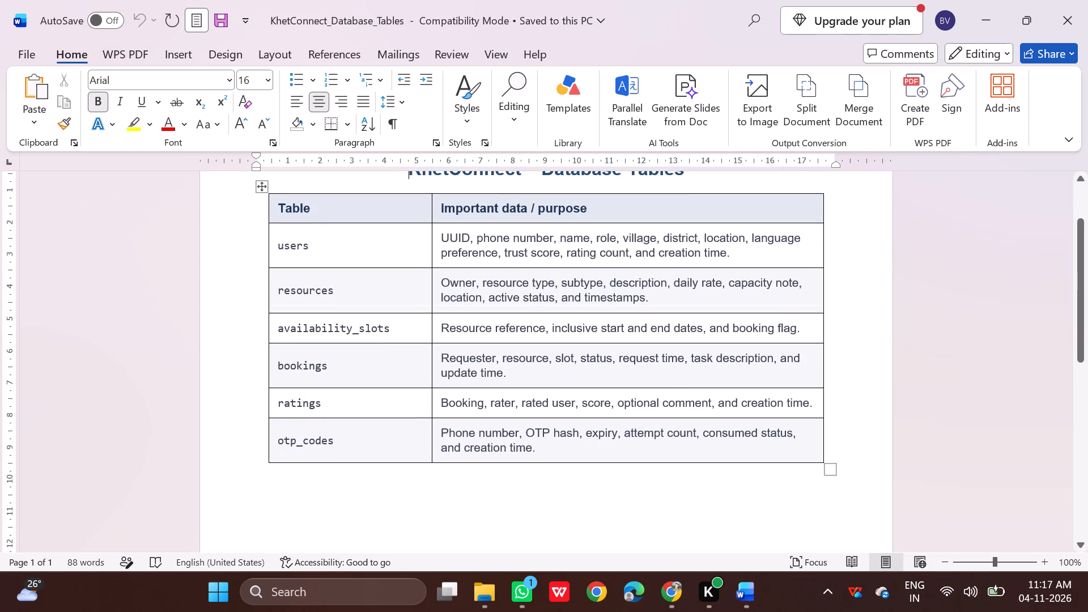
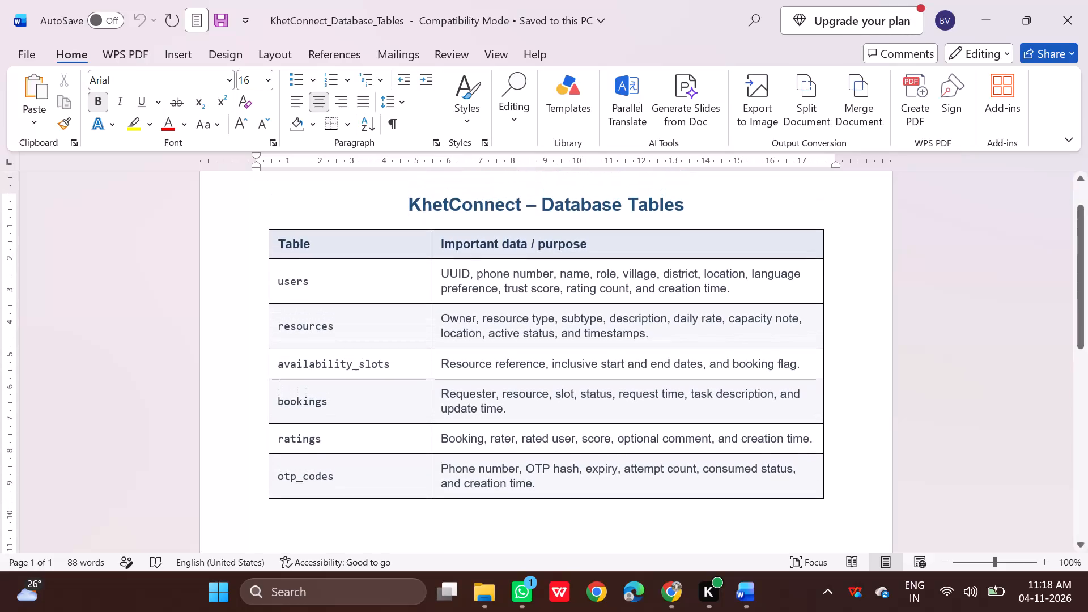
Set all text in the KhetConnect database table, header row included, to Times New Roman at size 12.
scroll(877, 394, "up", 1)
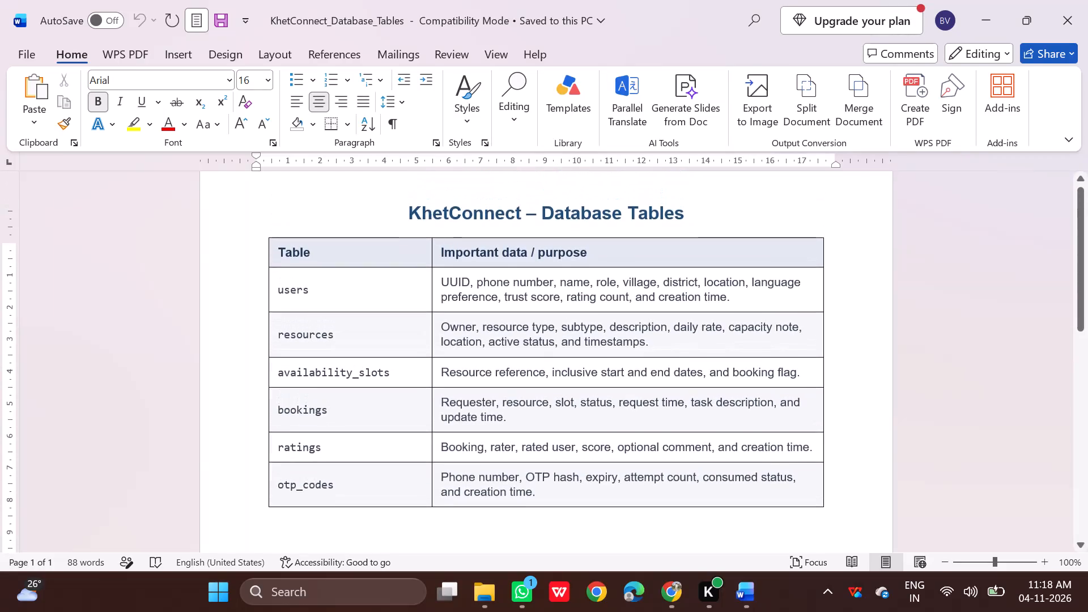
scroll(877, 394, "up", 4)
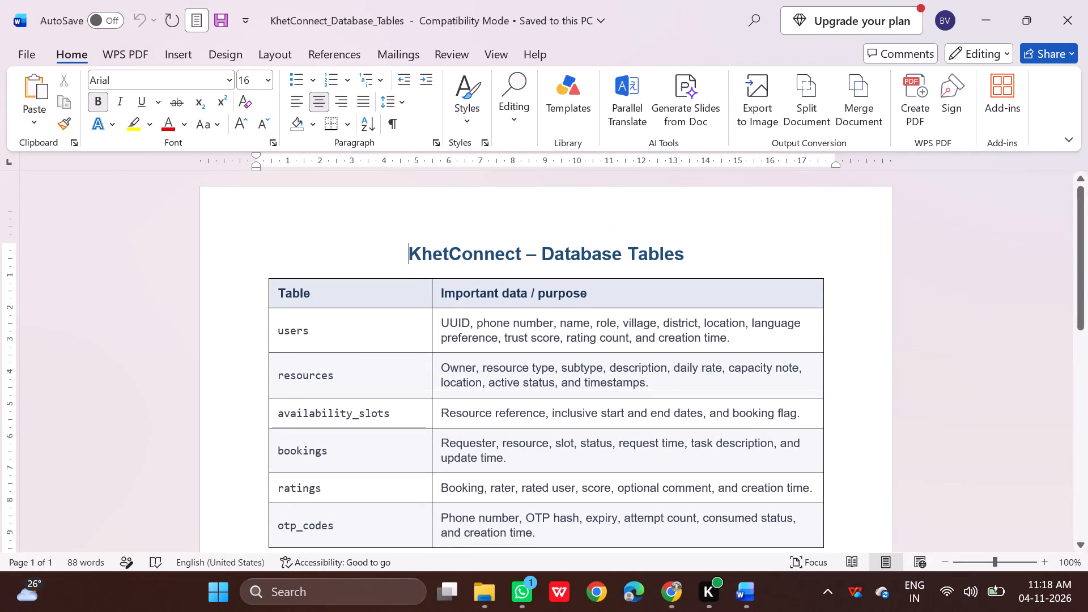
scroll(877, 394, "down", 1)
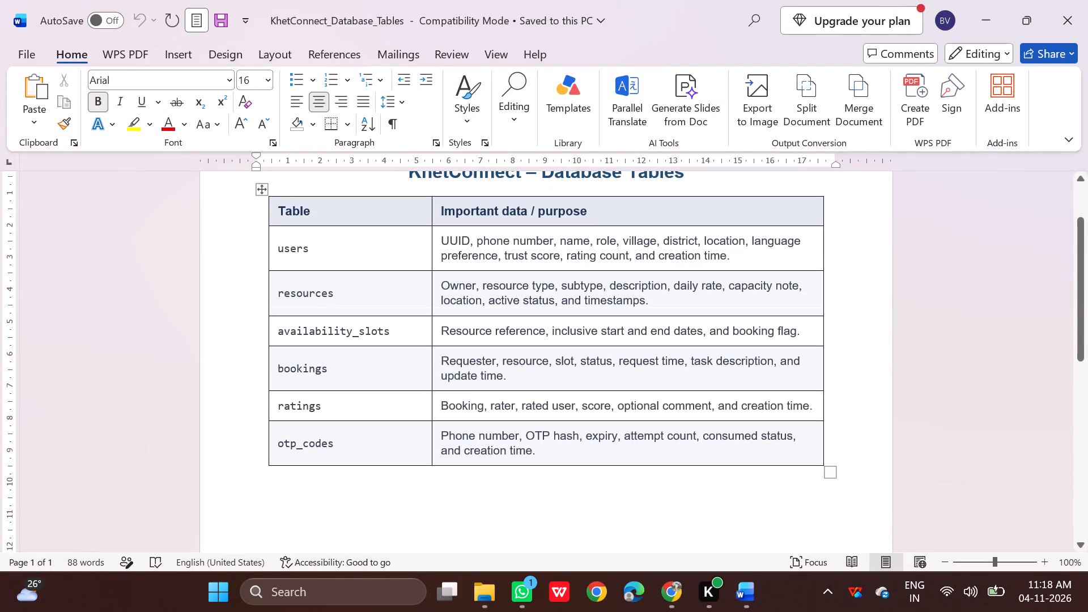
right_click_drag(803, 481, 416, 264)
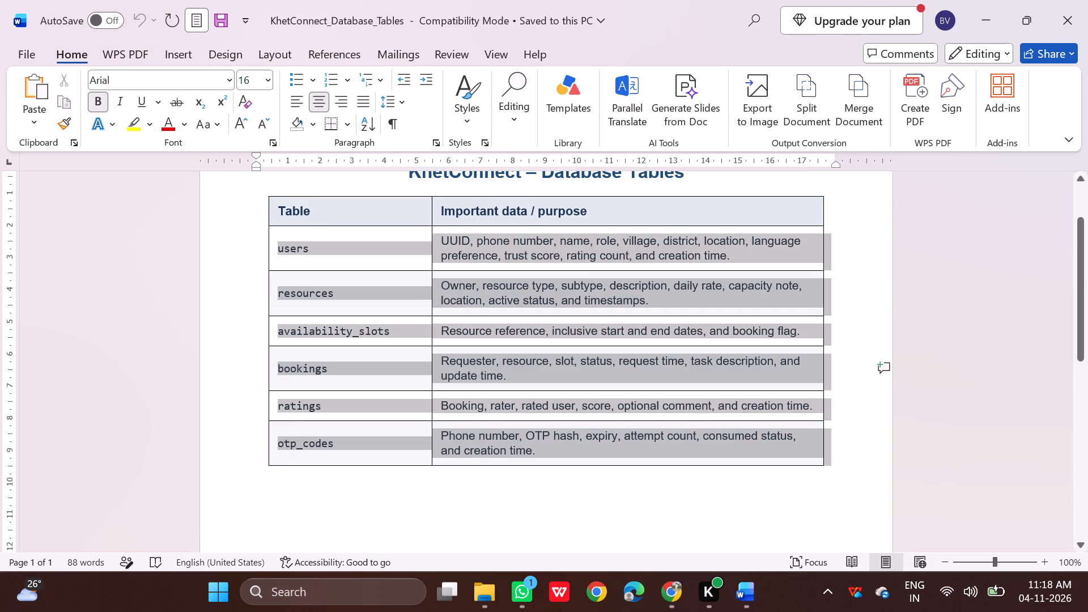
right_click_drag(416, 264, 284, 219)
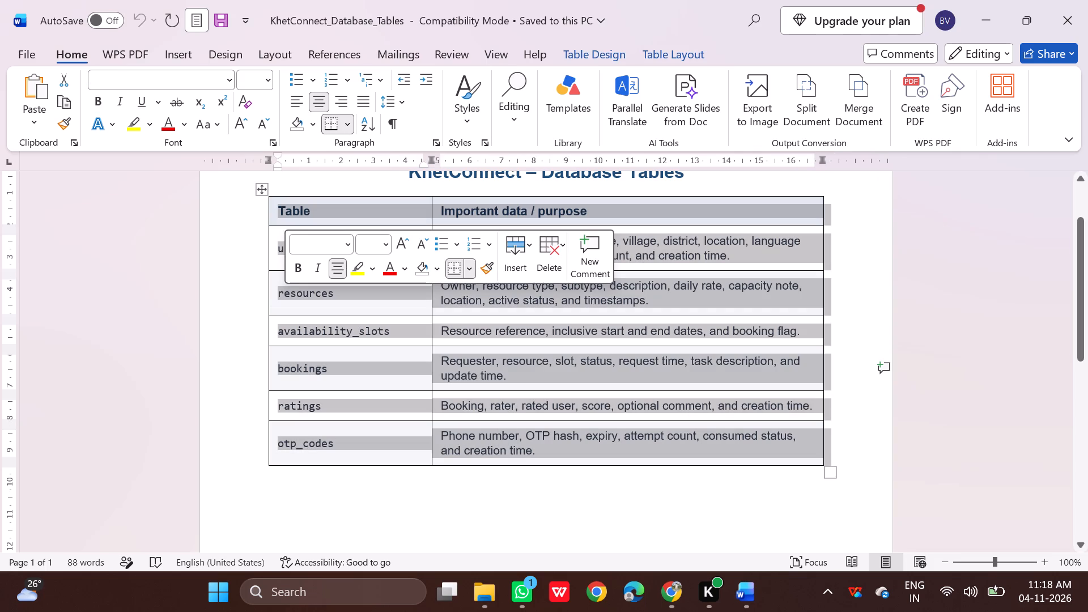
left_click(347, 245)
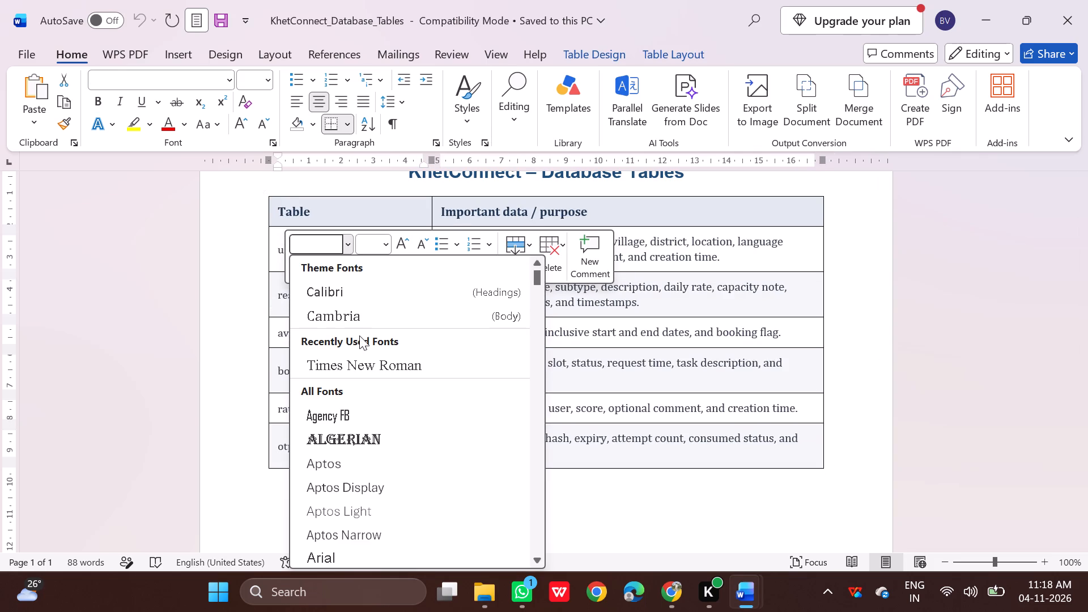
left_click(366, 359)
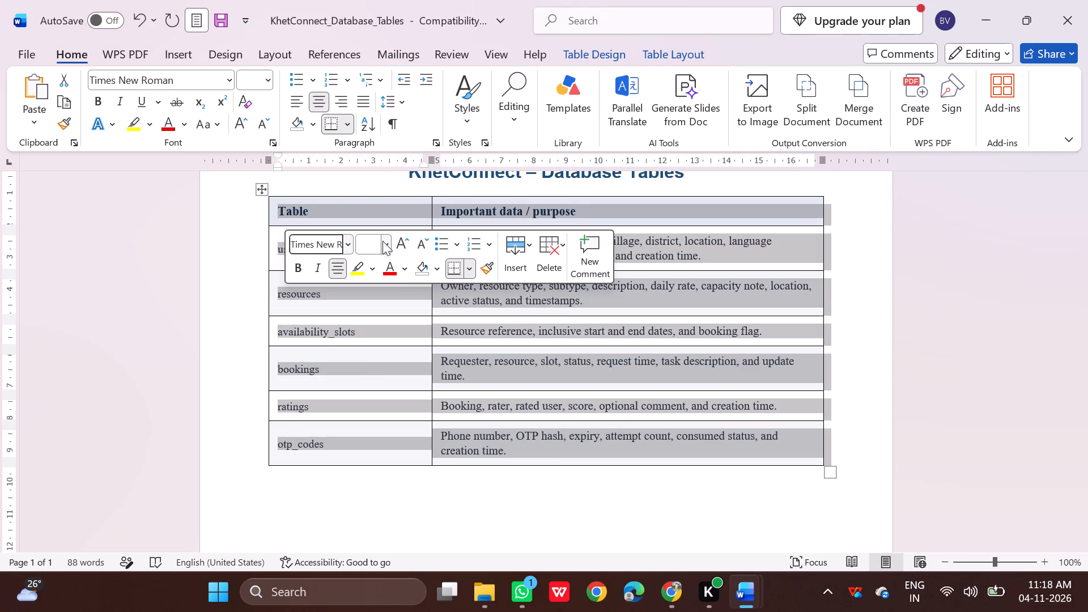
left_click(385, 241)
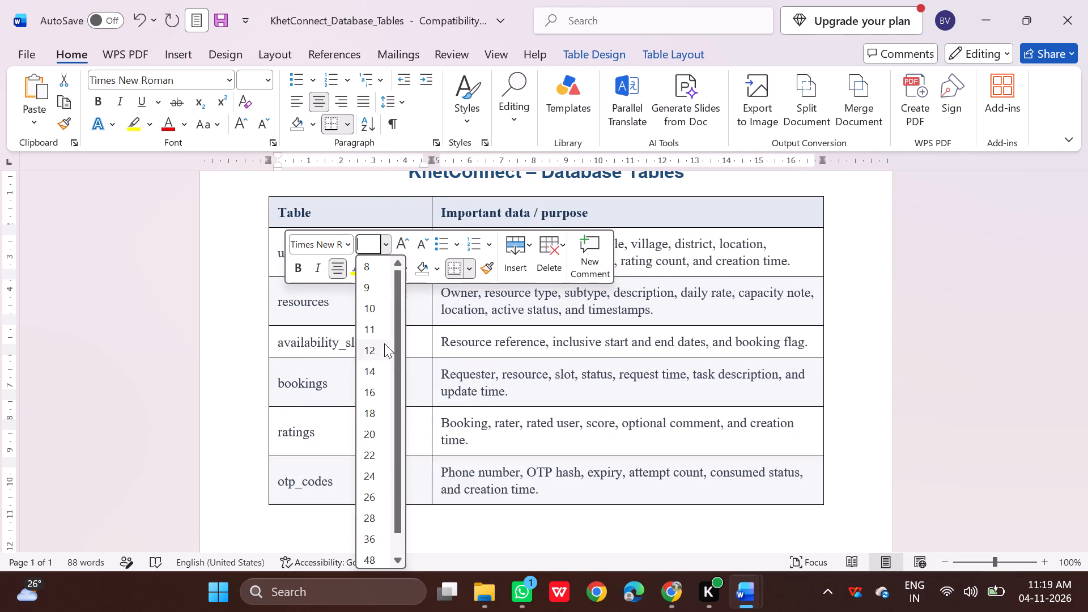
left_click(384, 343)
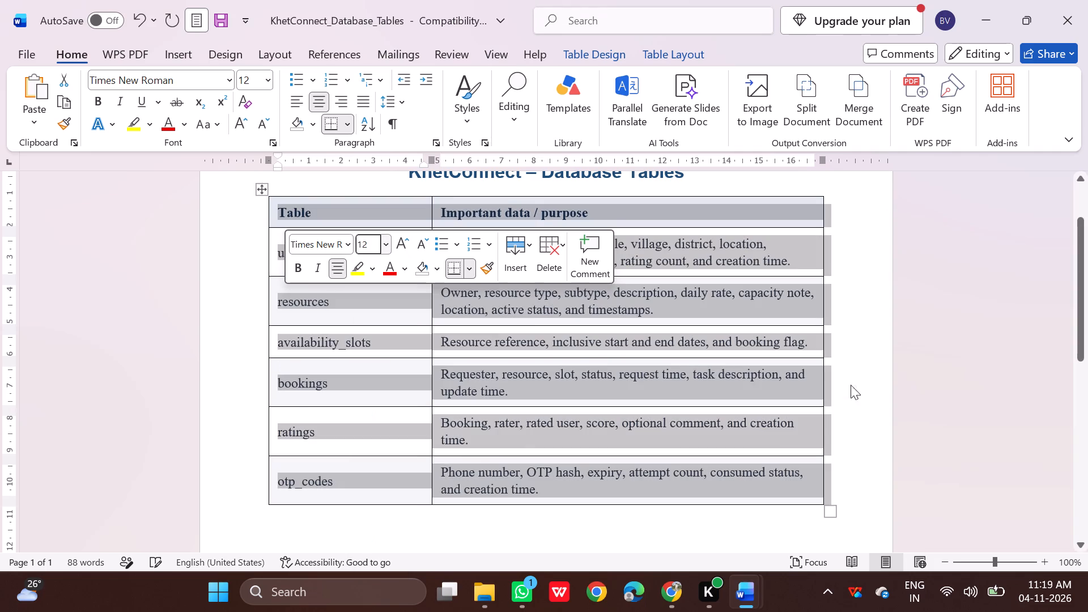
left_click(948, 415)
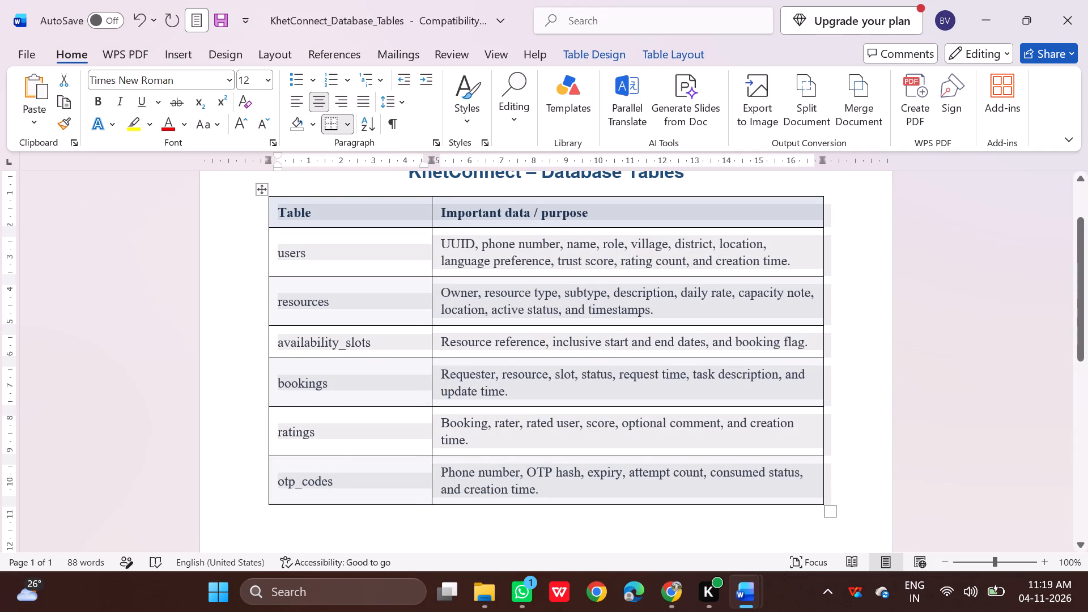
Copy the whole database table and use it to replace the tables picture under 5.4 Database Design in the STAGE-1 report.
right_click_drag(807, 527, 526, 355)
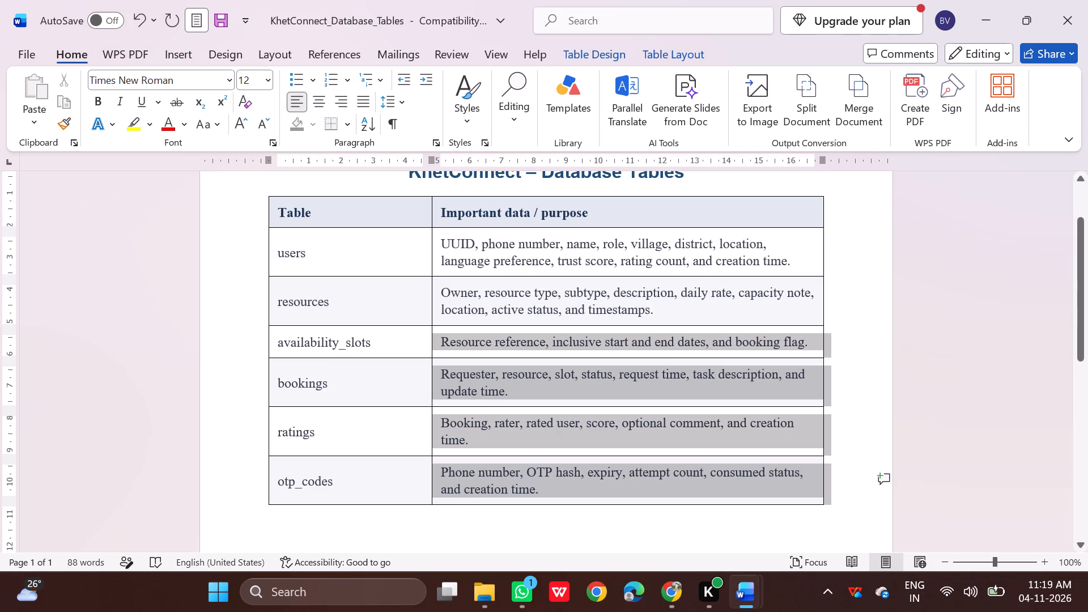
right_click_drag(526, 355, 358, 222)
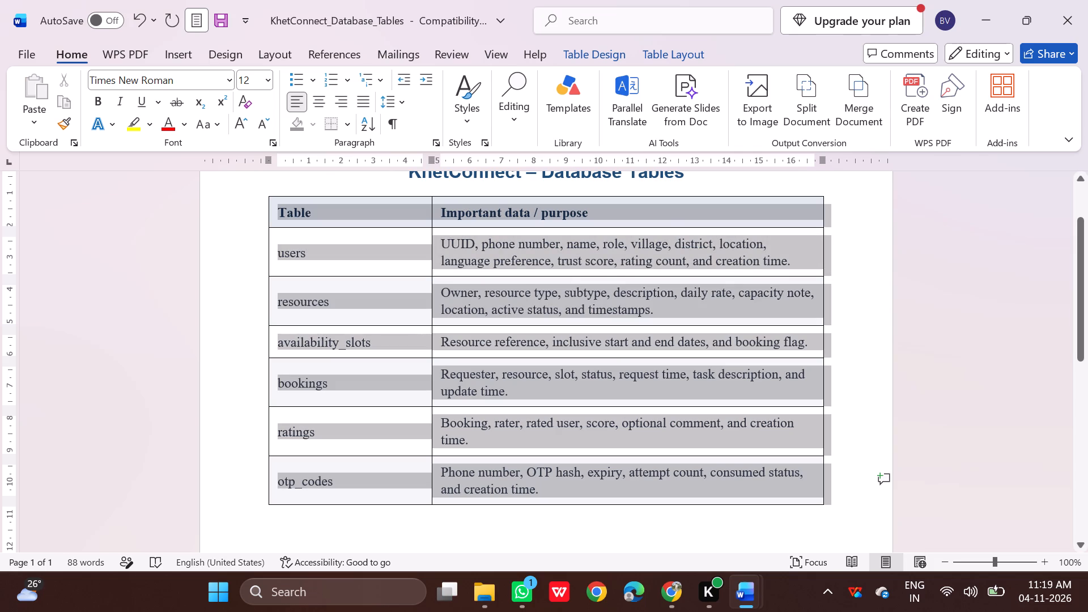
right_click_drag(358, 222, 345, 211)
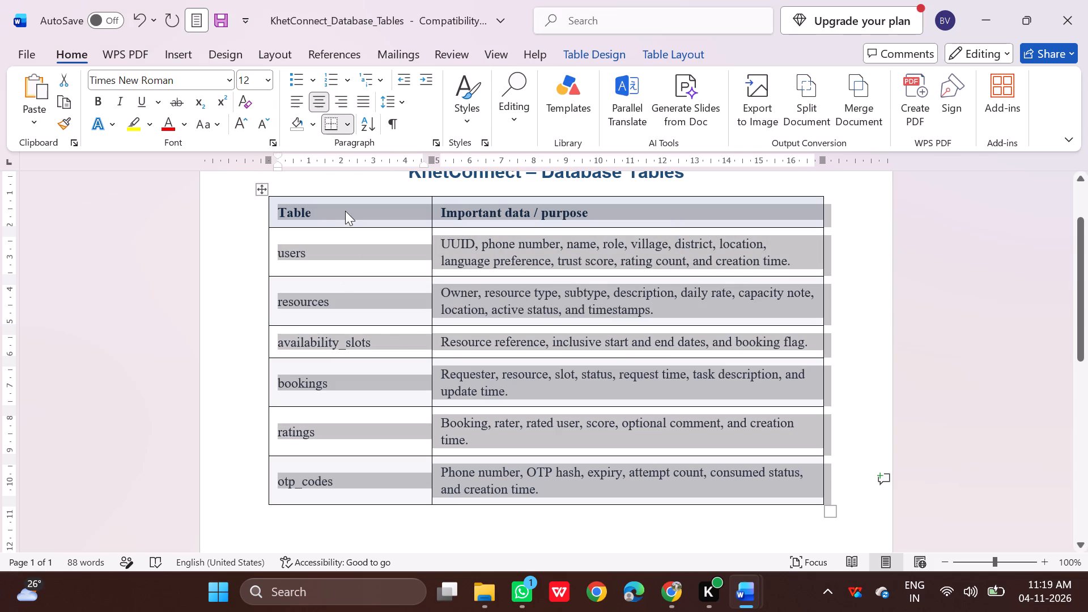
key("ctrl+c")
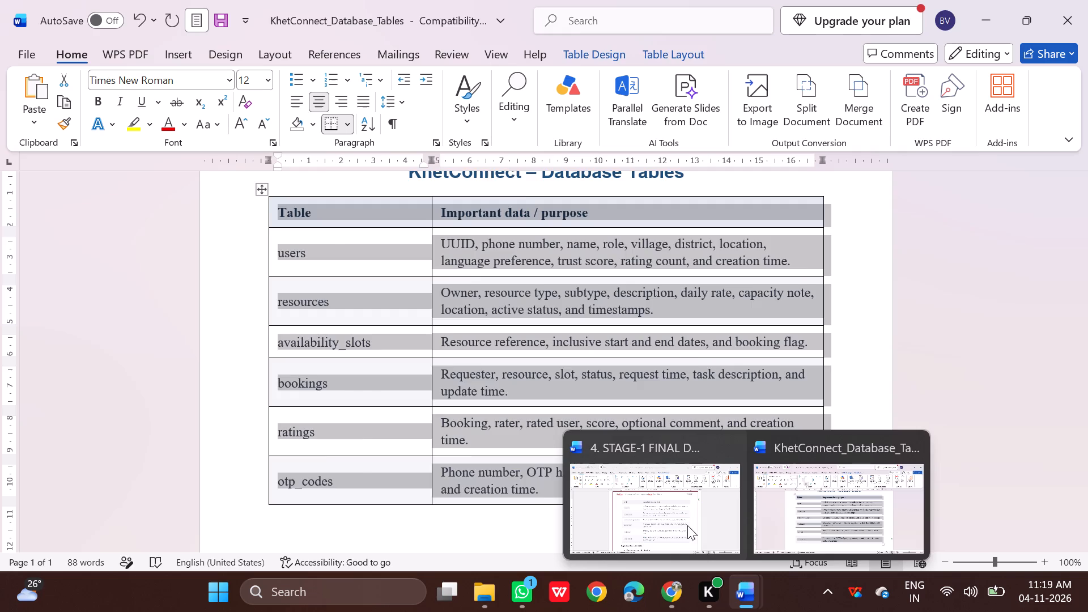
left_click(679, 511)
key("Delete")
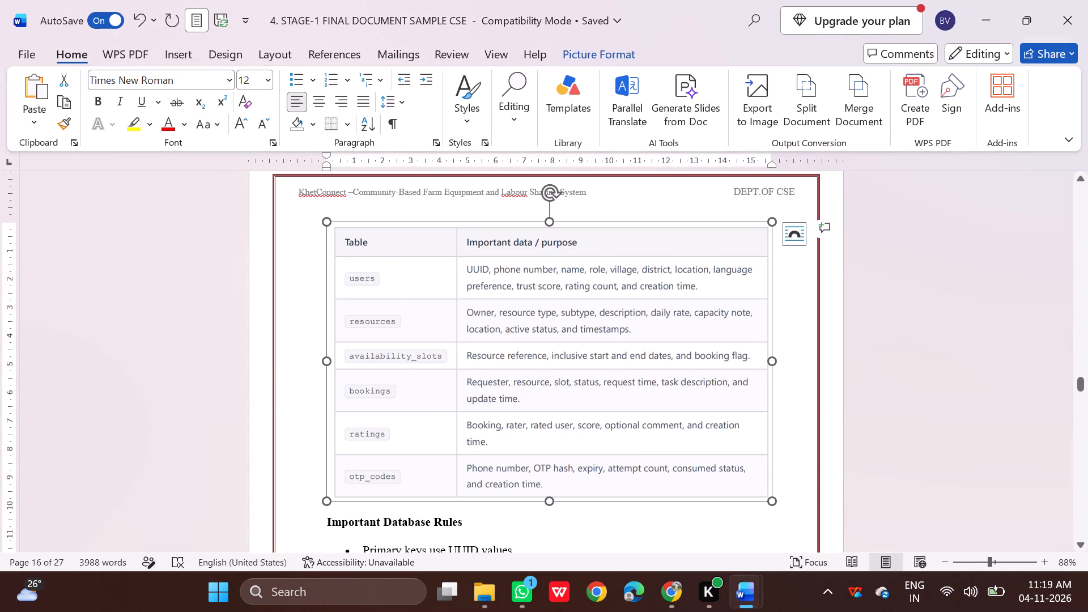
scroll(687, 424, "up", 2)
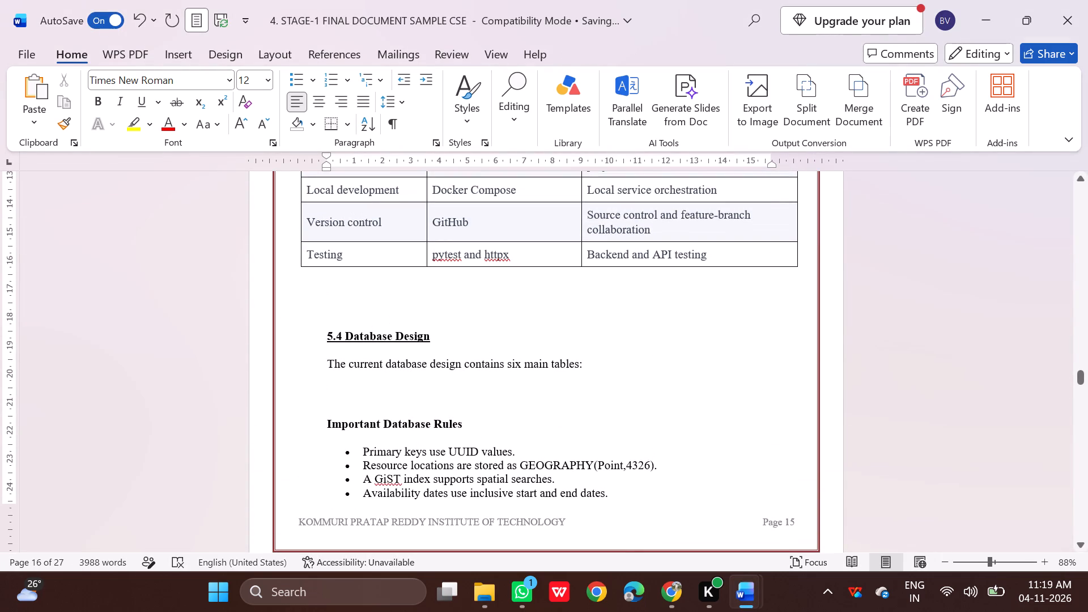
key("ctrl+v")
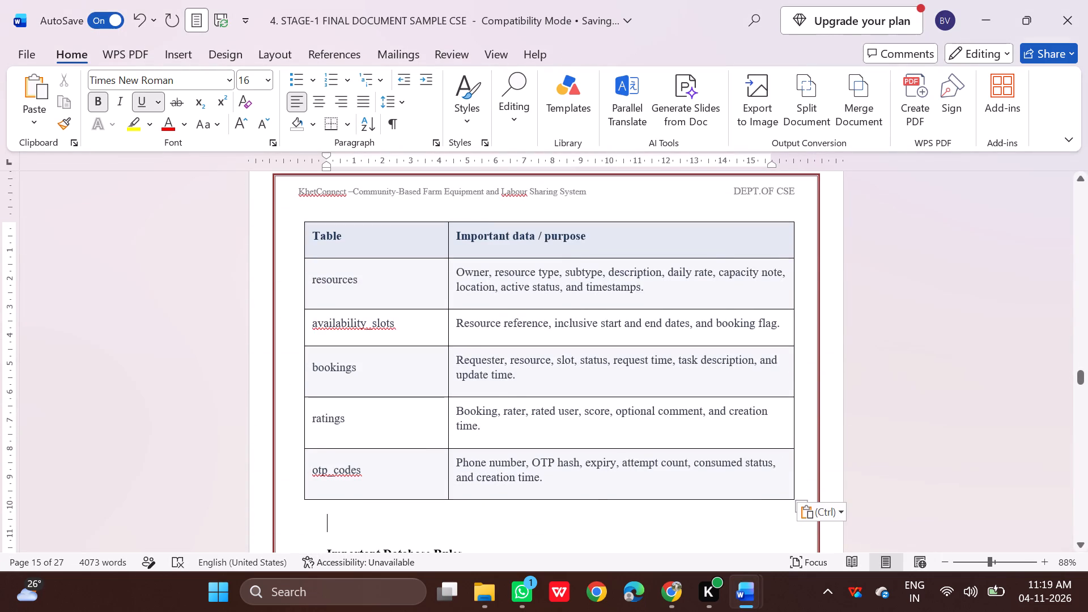
Insert four empty lines after "The current database design contains six main tables:" to push the table onto the following page.
scroll(687, 424, "up", 1)
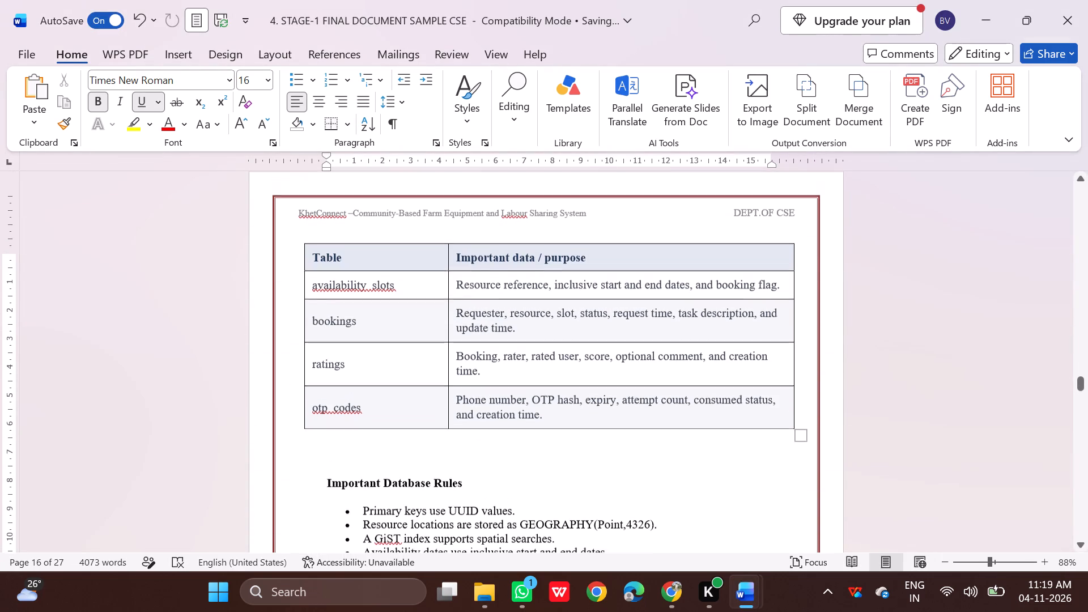
scroll(687, 424, "up", 3)
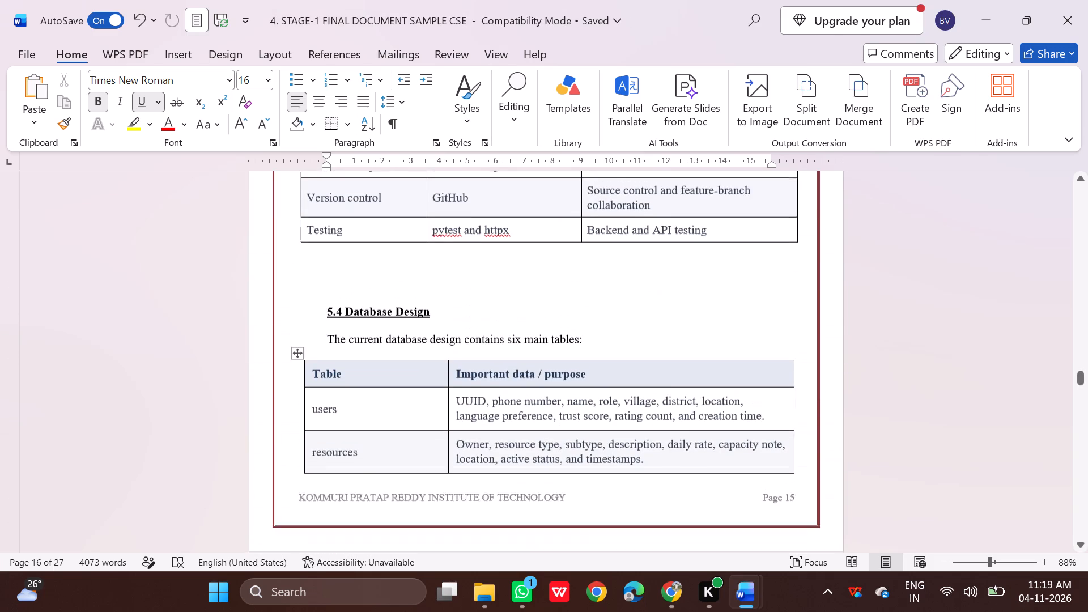
left_click(644, 341)
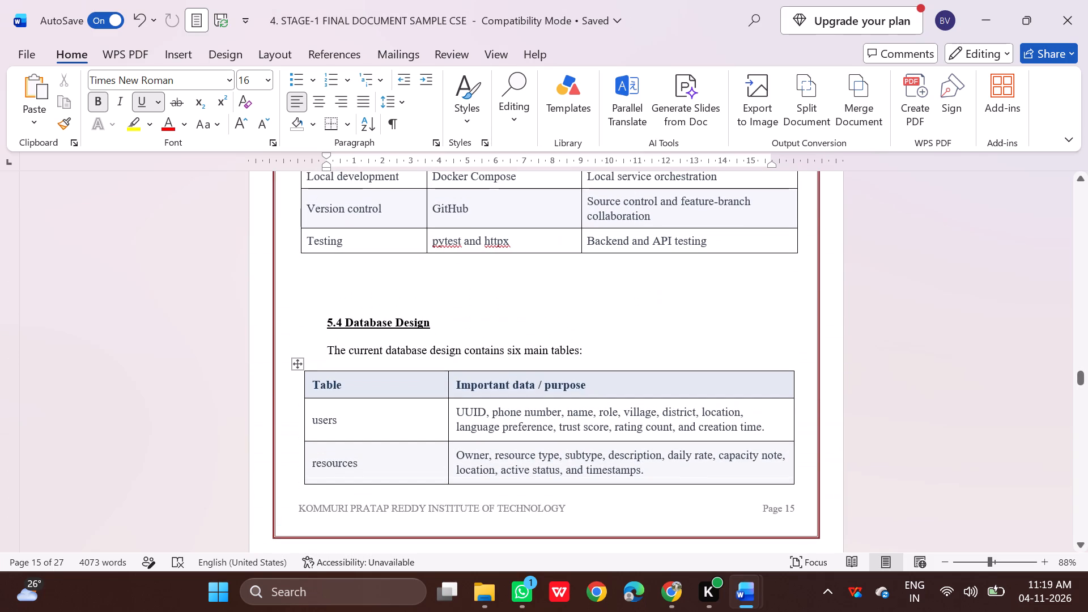
left_click(628, 351)
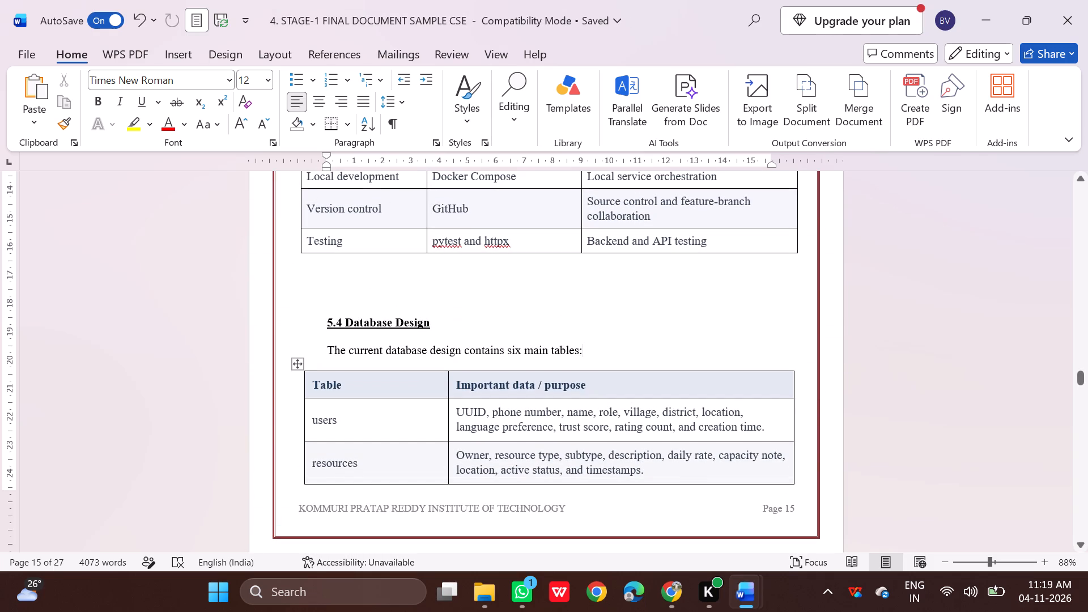
key("Return")
key("Return")
key("Return")
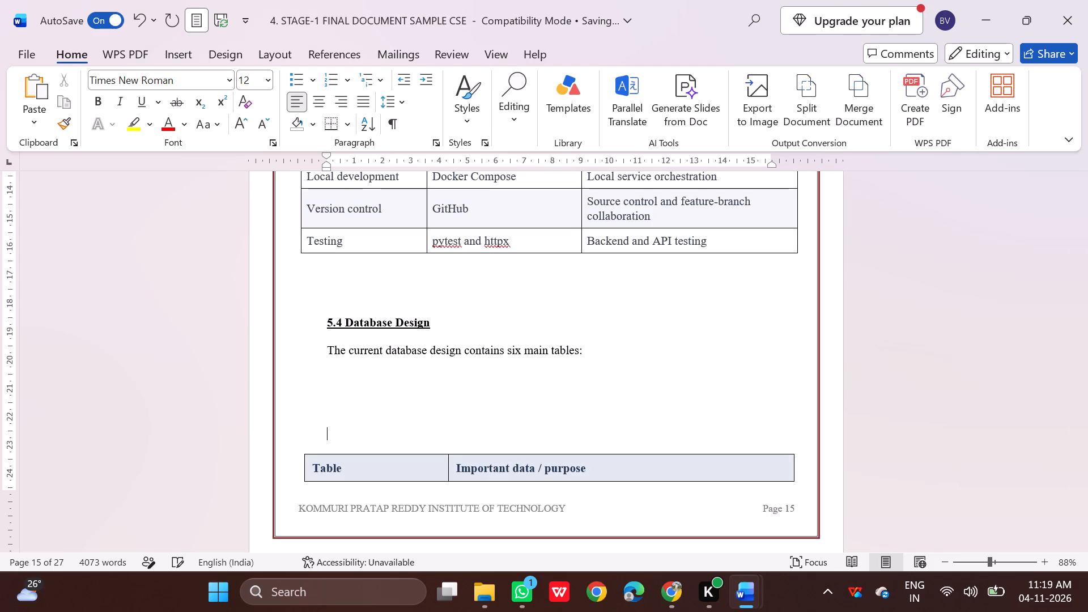
key("Return")
Remove the empty line above the 6. MODULES heading.
scroll(654, 373, "down", 4)
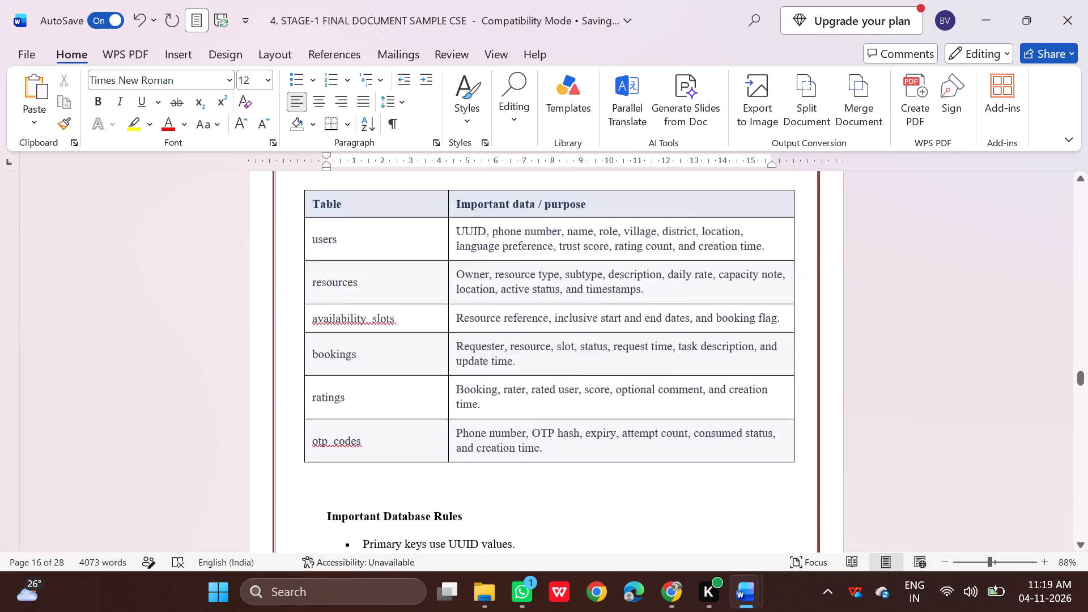
scroll(654, 373, "down", 4)
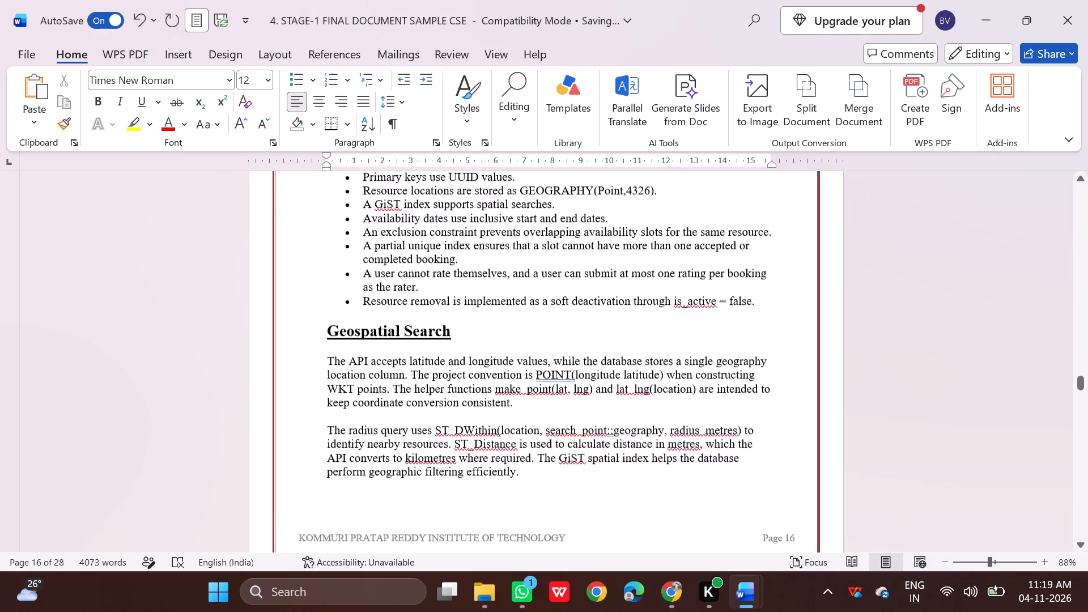
scroll(654, 373, "down", 5)
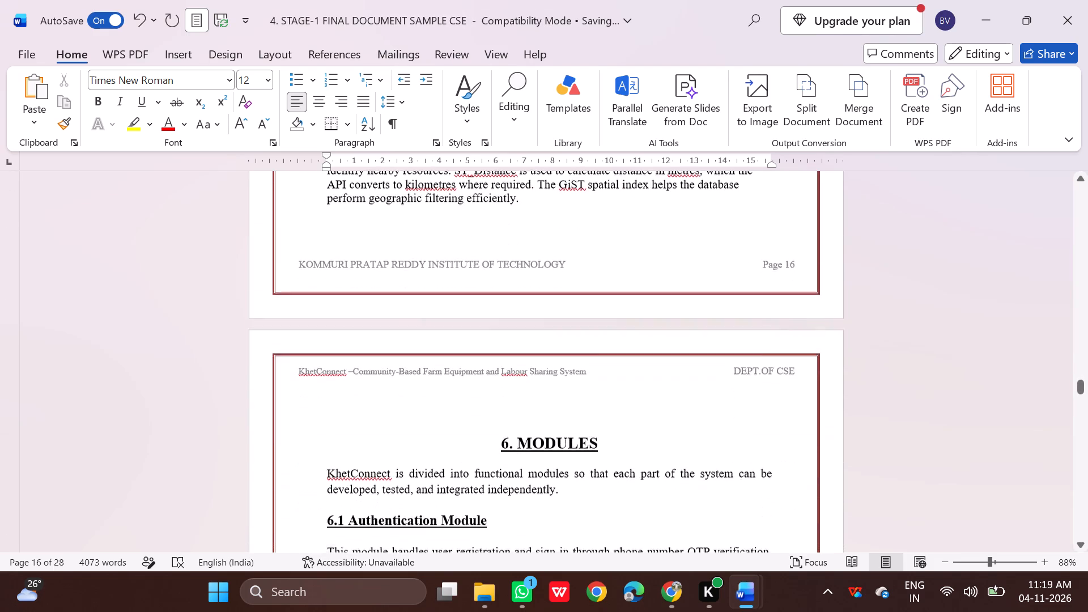
scroll(654, 373, "down", 3)
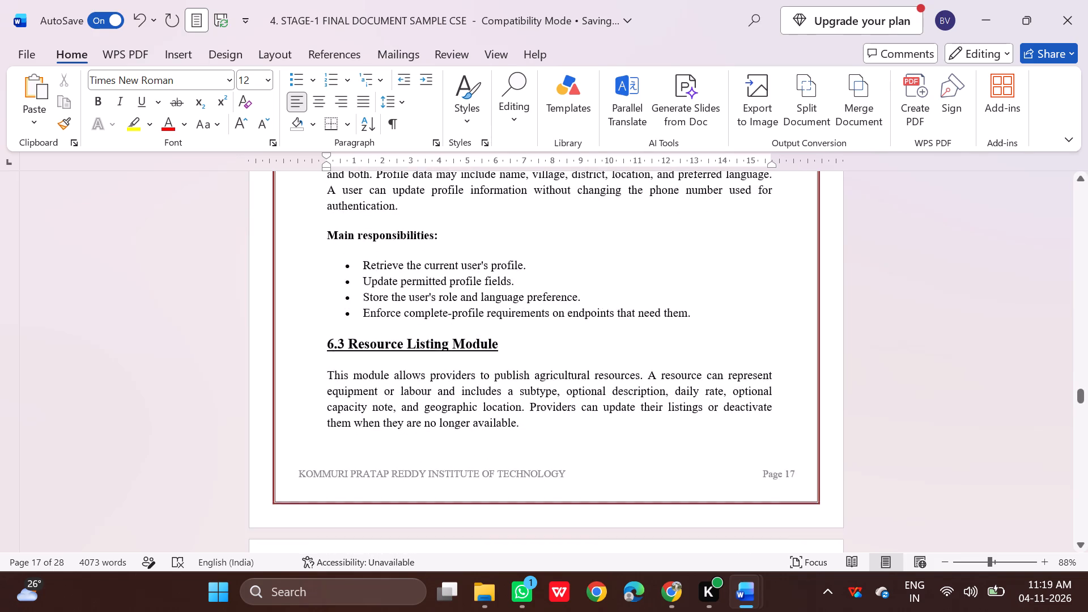
scroll(654, 373, "down", 1)
scroll(654, 373, "up", 1)
scroll(654, 373, "down", 1)
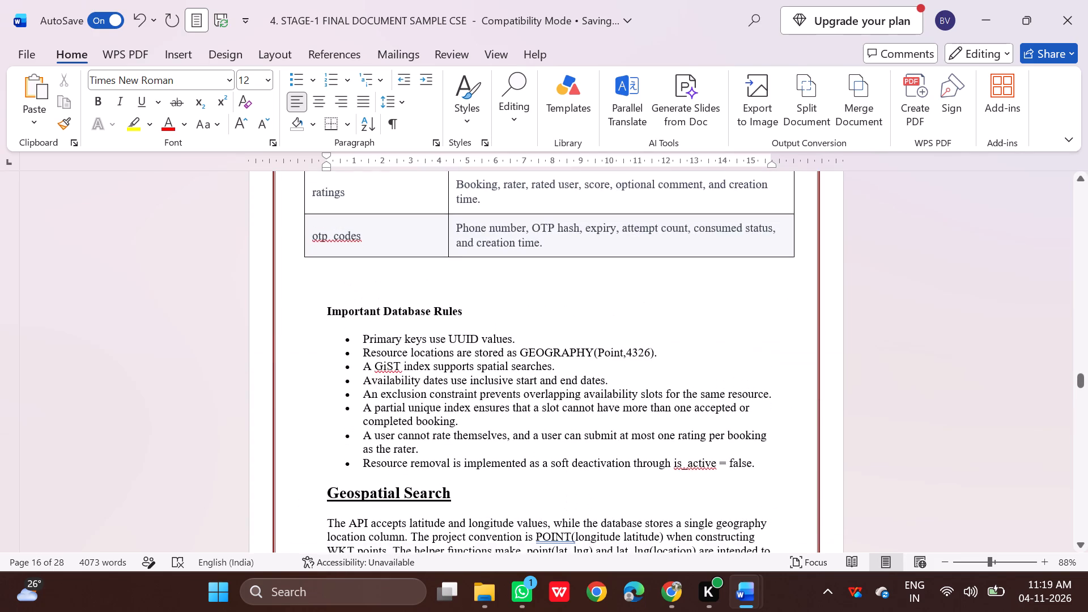
scroll(654, 373, "down", 3)
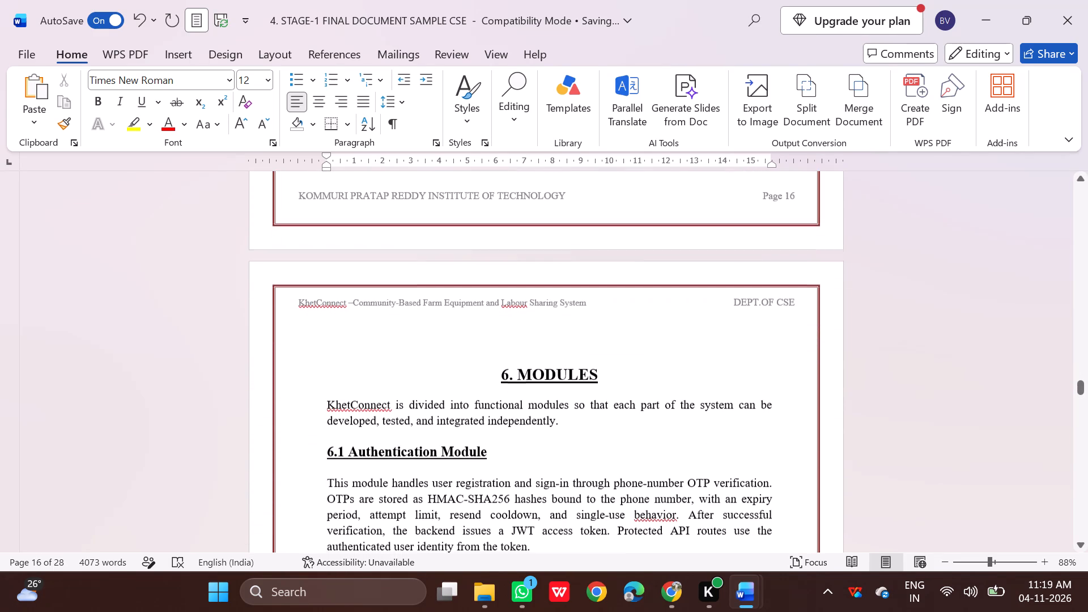
left_click(609, 349)
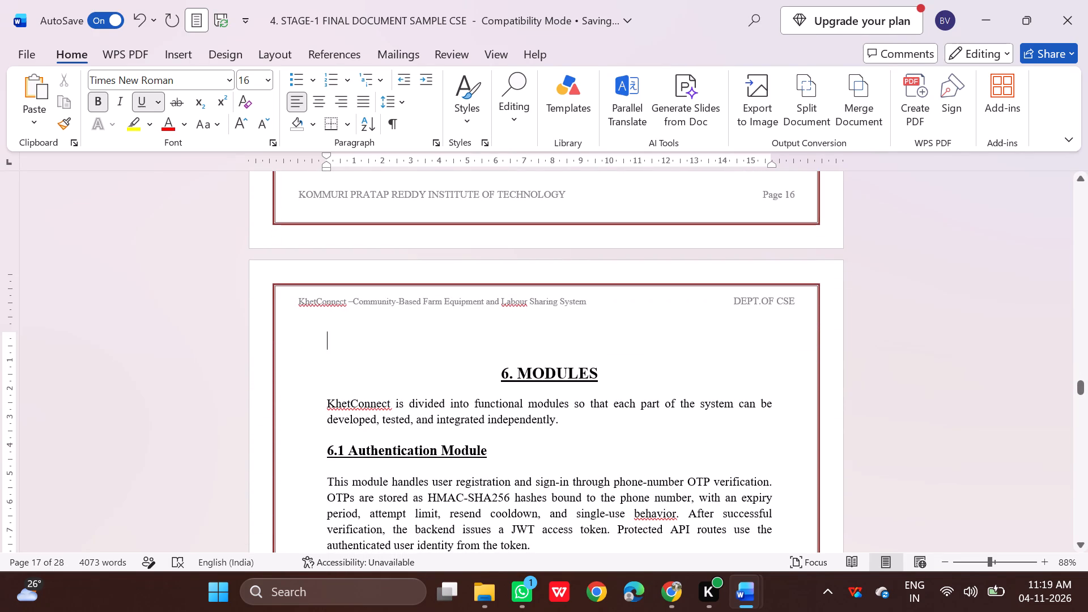
key("BackSpace")
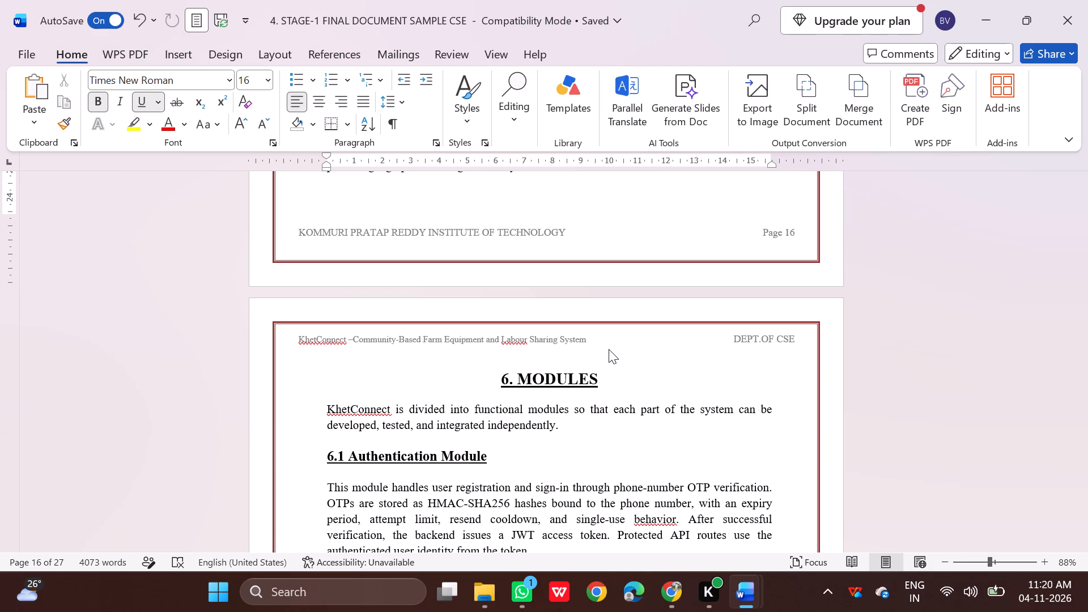
Examine the report's modules chapter from 6.1 Authentication Module to the Booking statuses table picture.
scroll(609, 349, "down", 4)
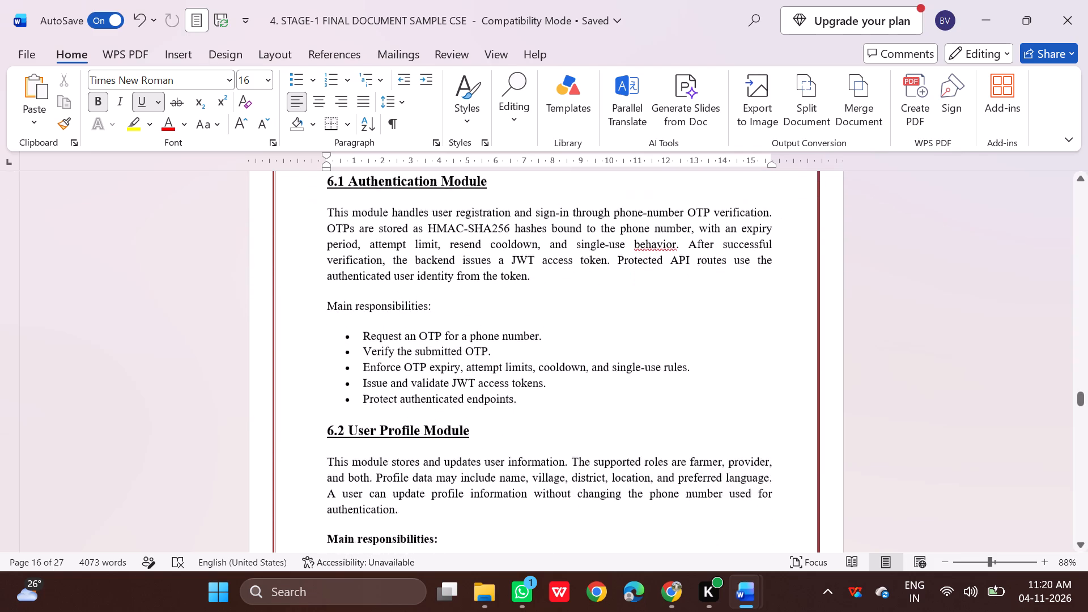
scroll(609, 349, "down", 4)
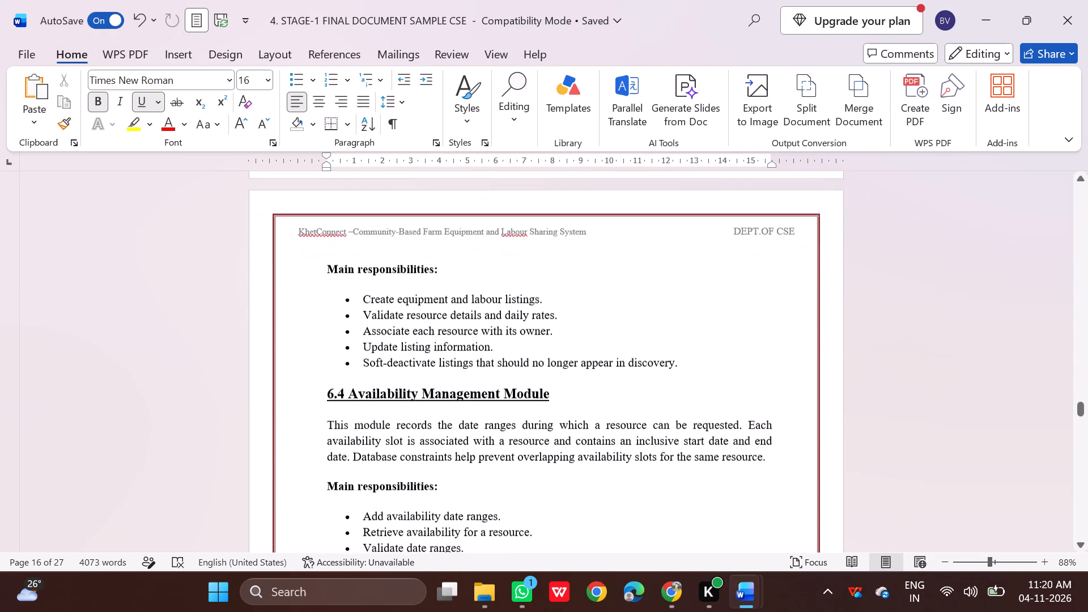
scroll(609, 349, "down", 3)
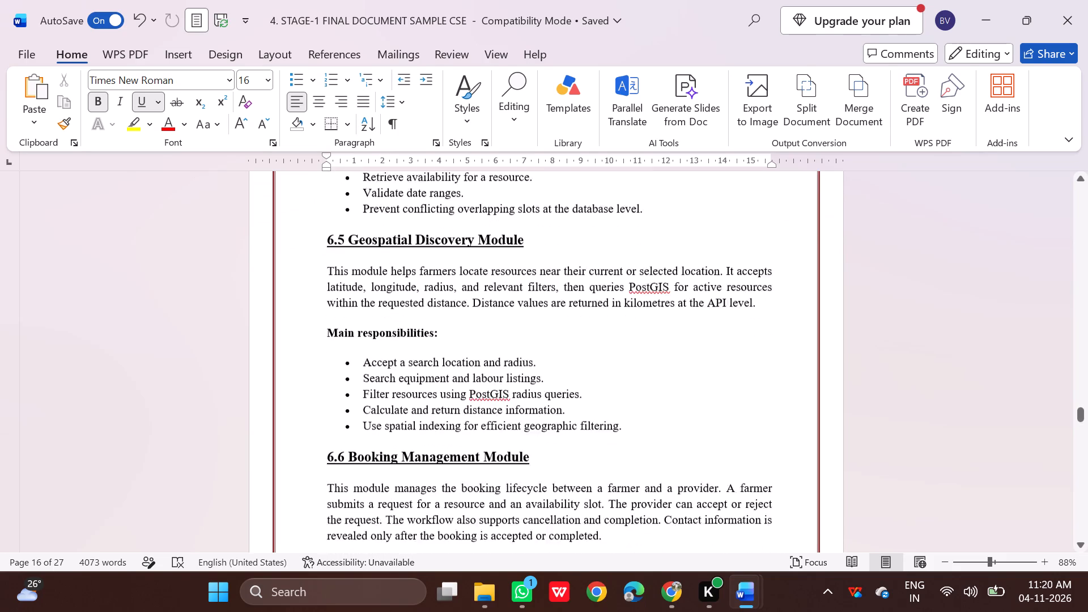
scroll(609, 349, "down", 4)
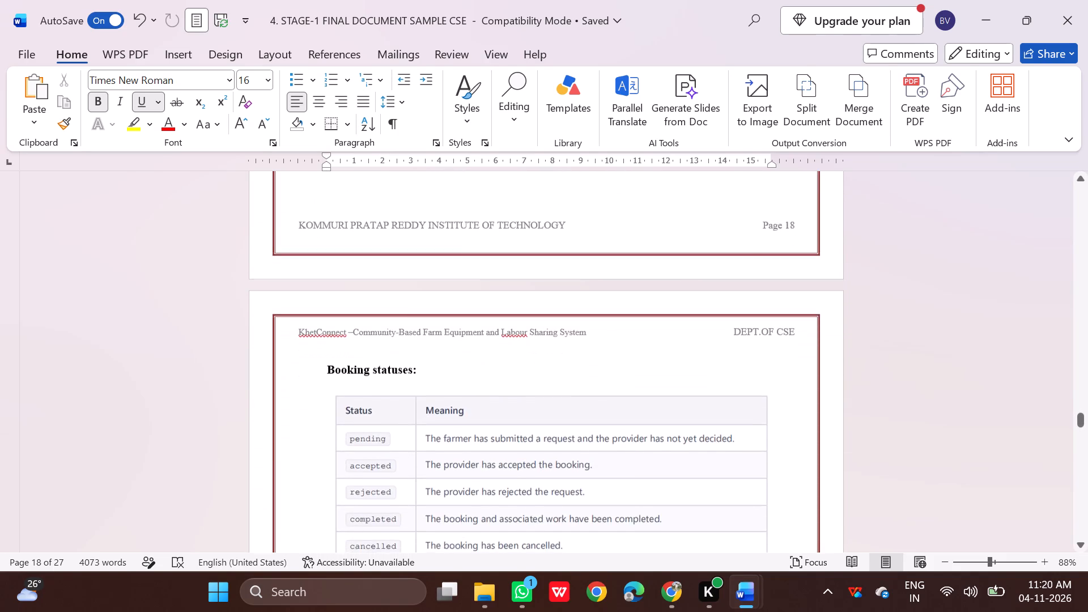
scroll(609, 349, "down", 1)
left_click(716, 416)
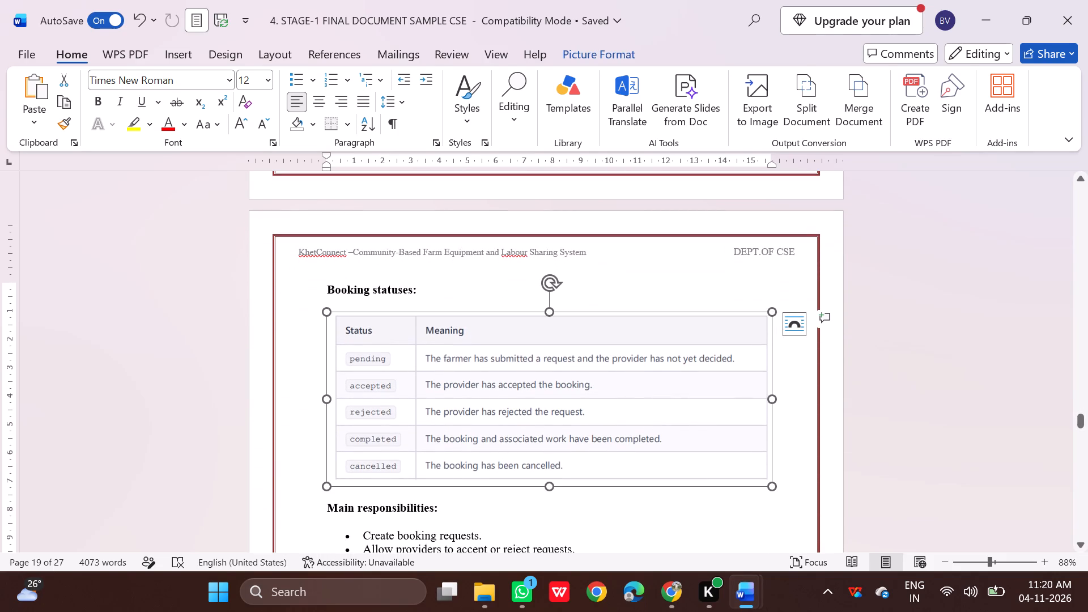
key("ctrl+c")
key("alt+Tab")
key("alt+Tab")
key("alt+Tab")
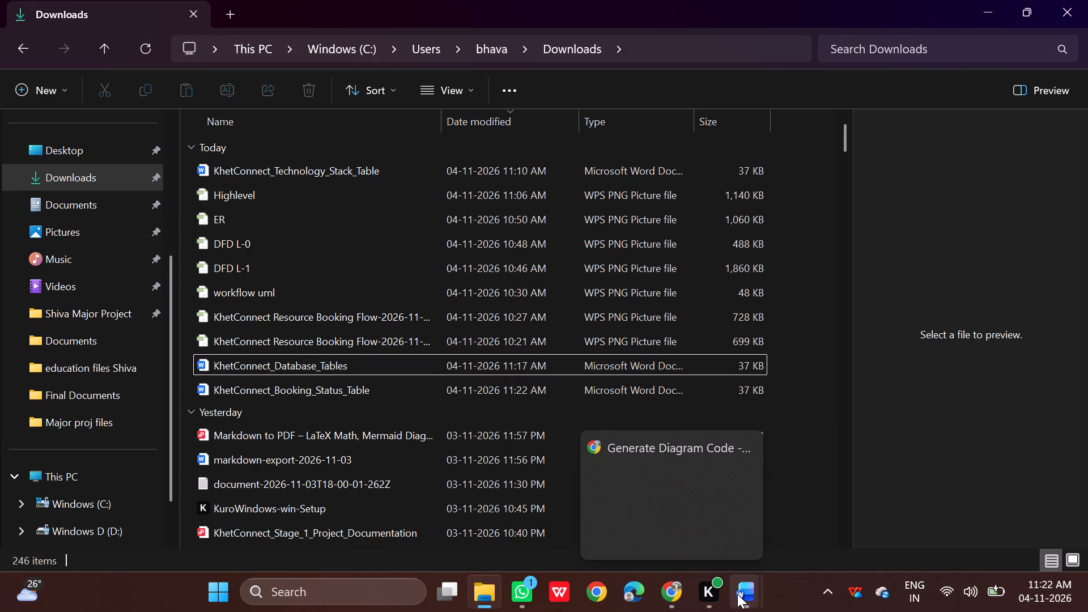
left_click(703, 528)
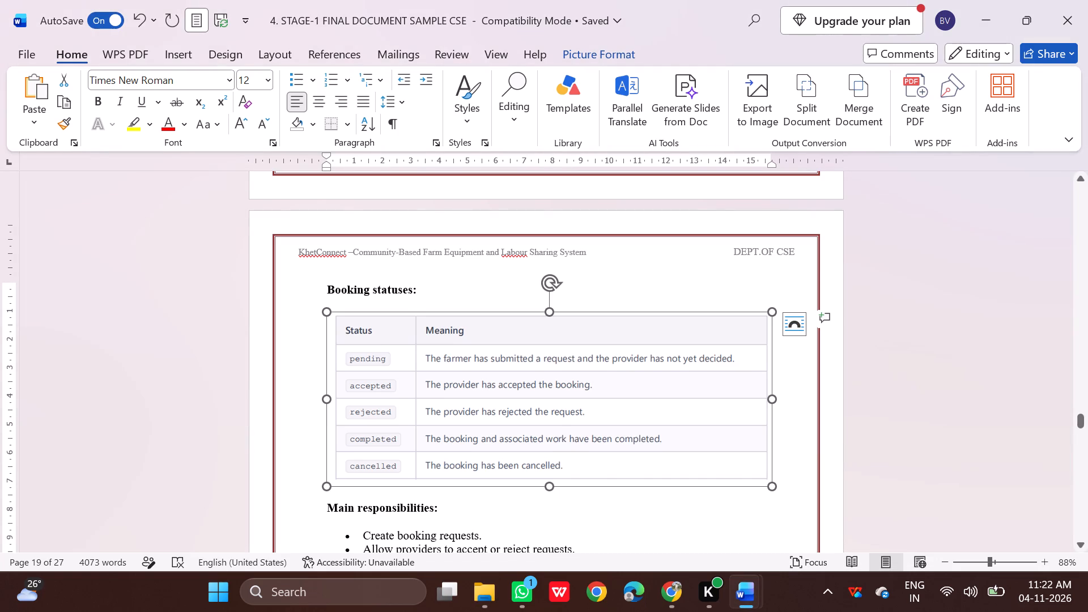
left_click(492, 586)
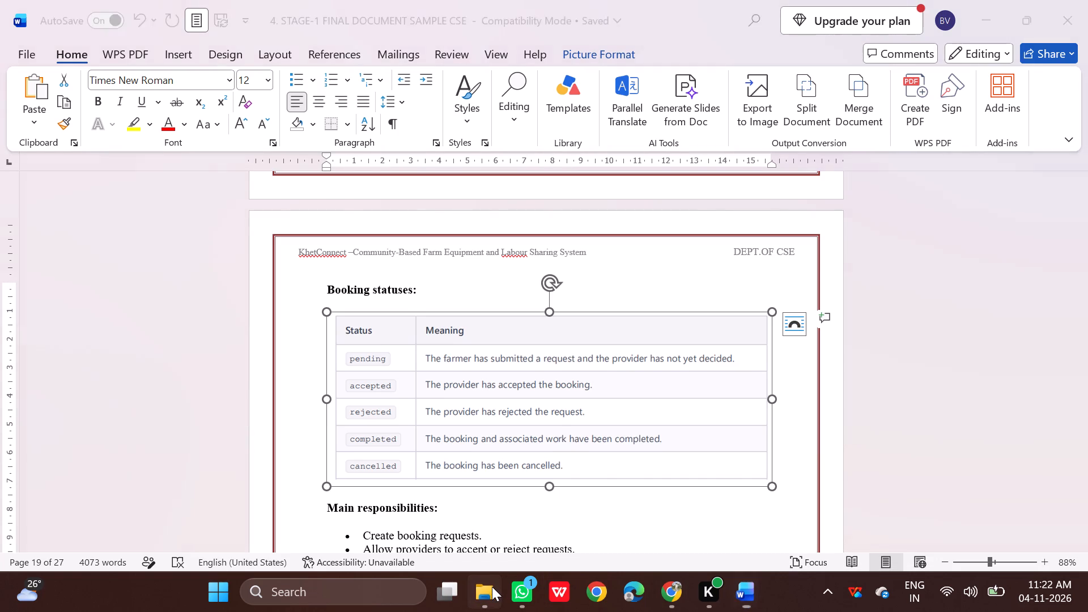
double_click(421, 390)
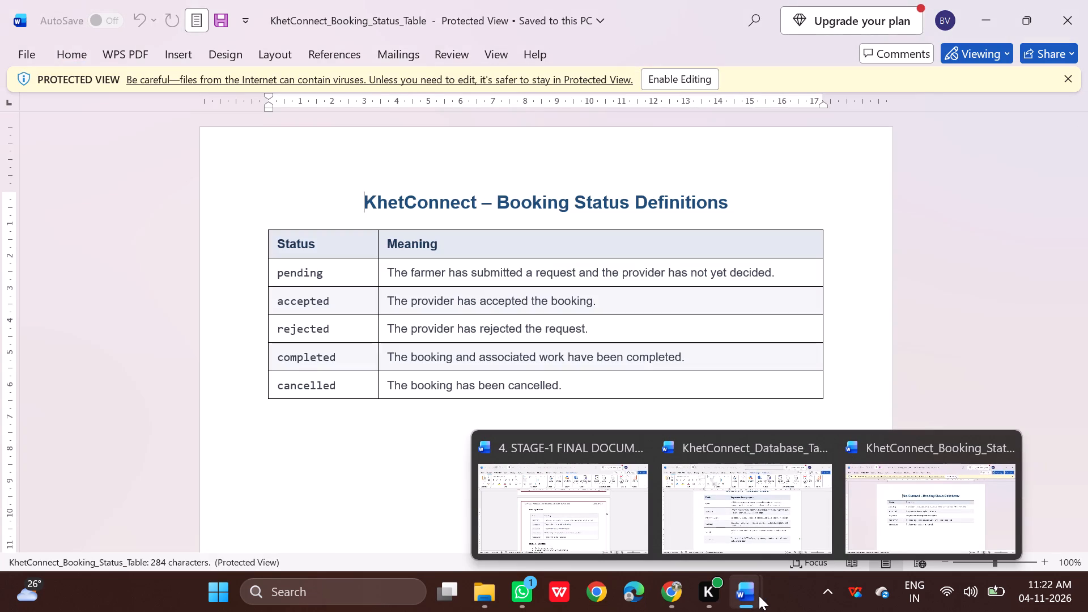
Close the KhetConnect_Database_Tables document without saving its changes.
left_click(804, 519)
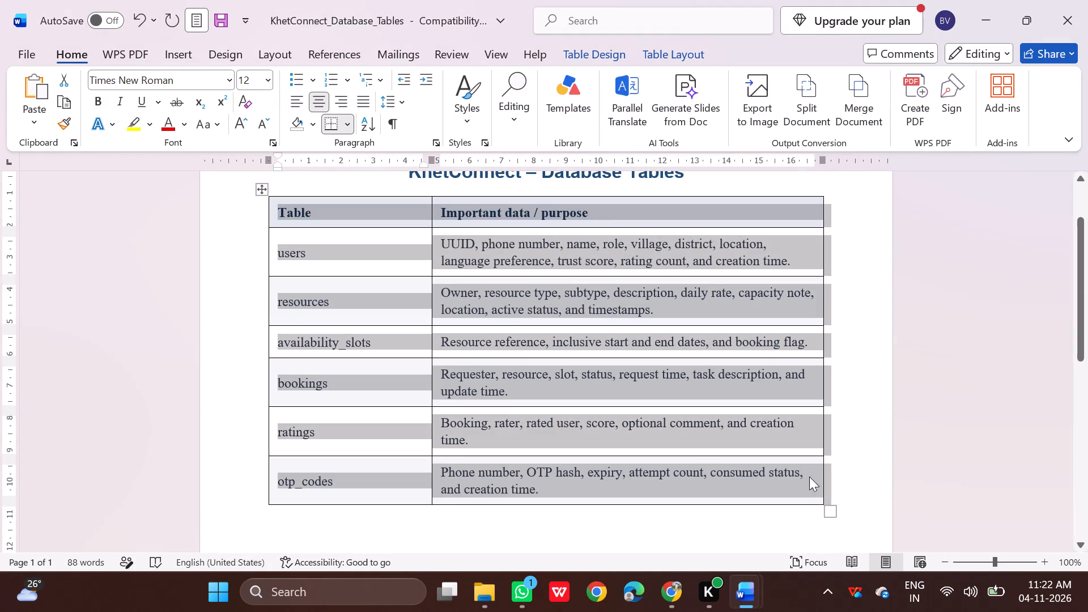
left_click(1087, 0)
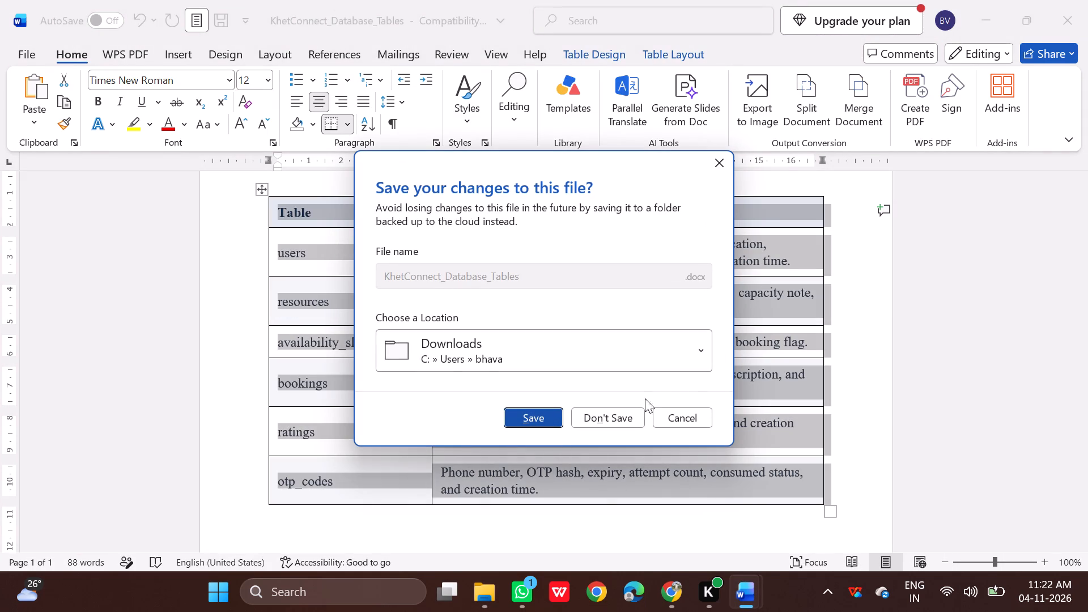
left_click(626, 422)
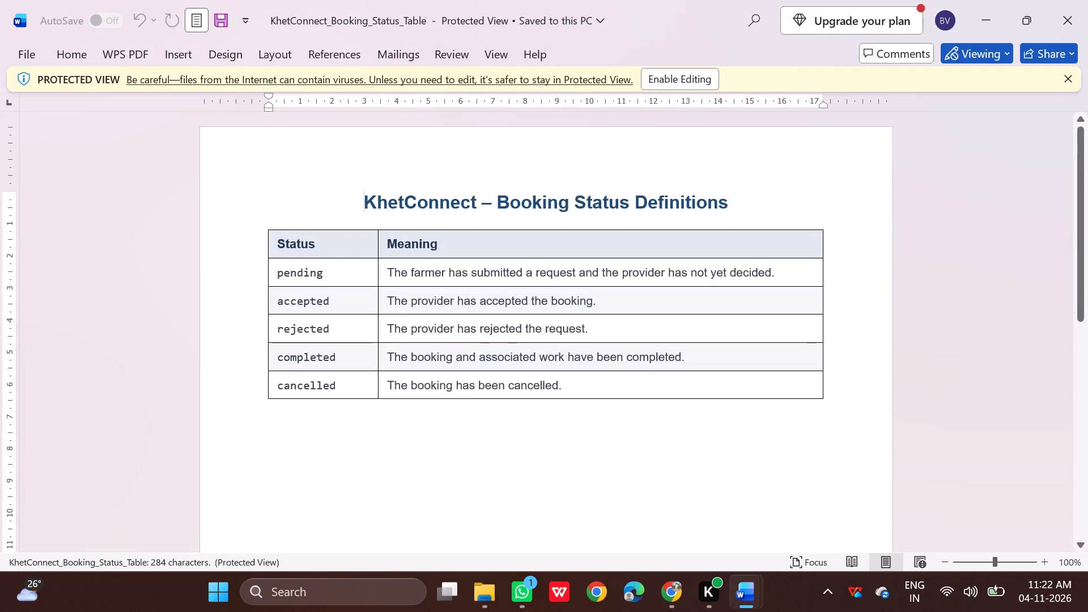
Enable editing in the booking status document and set the whole table's text to Times New Roman, size 12.
left_click_drag(261, 238, 309, 237)
left_click_drag(309, 237, 577, 389)
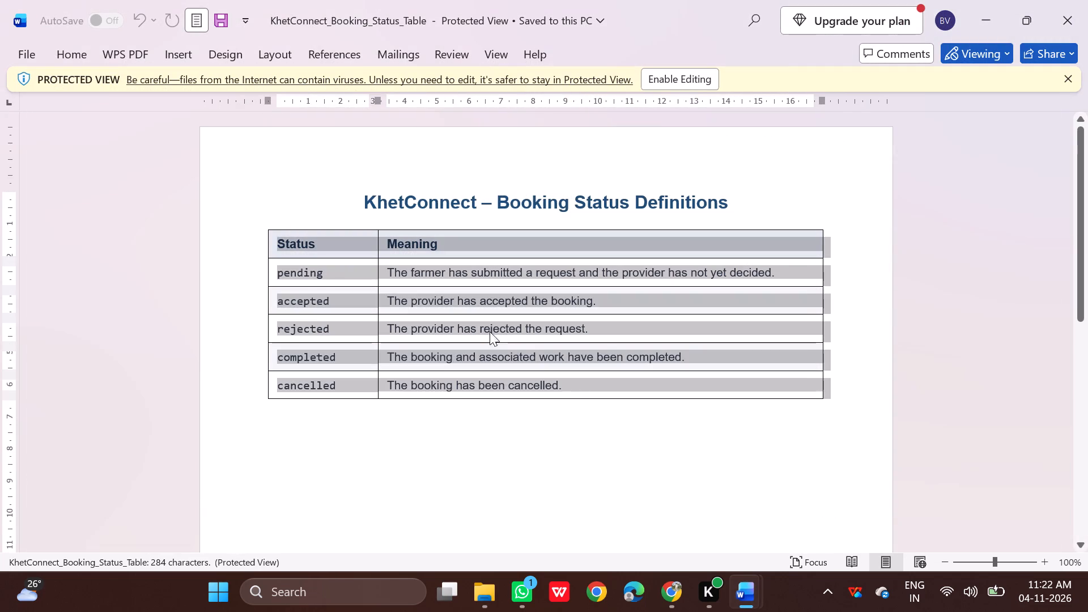
left_click(691, 82)
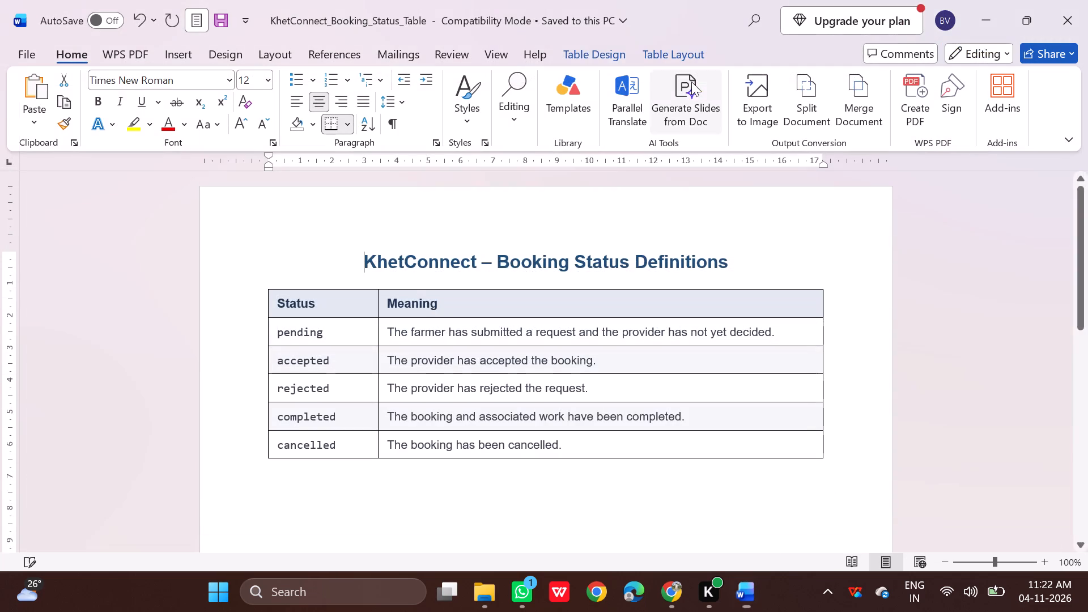
left_click_drag(254, 298, 317, 329)
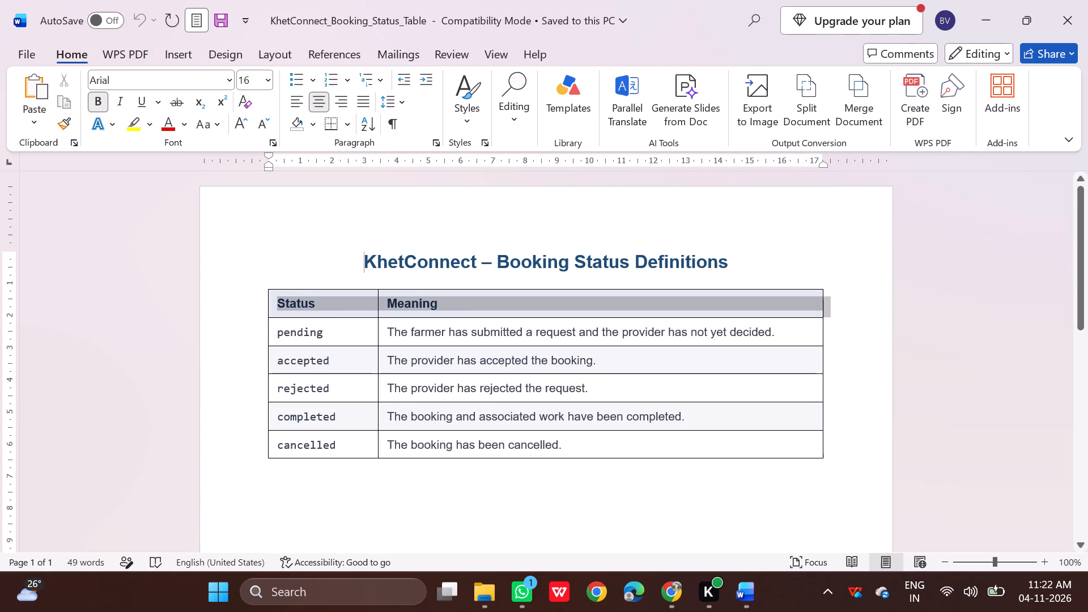
left_click_drag(317, 329, 505, 459)
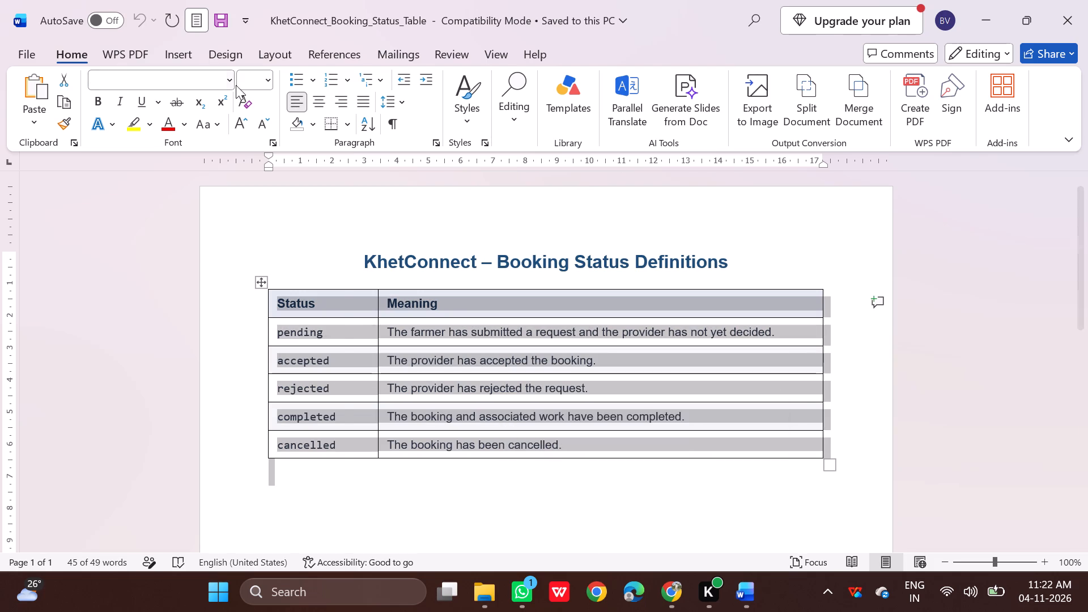
left_click(228, 79)
left_click(207, 207)
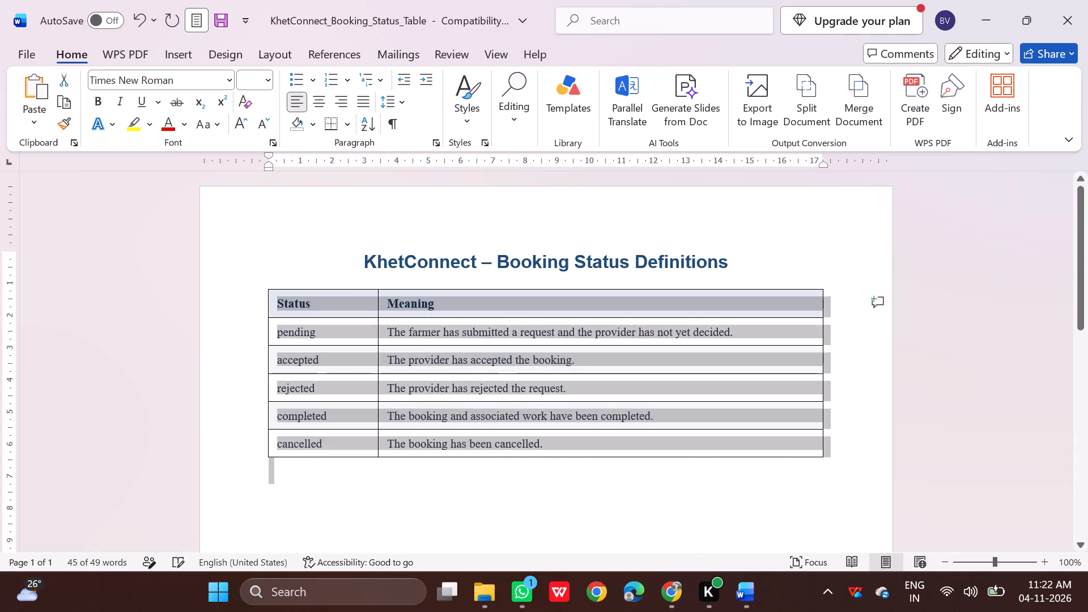
left_click(267, 83)
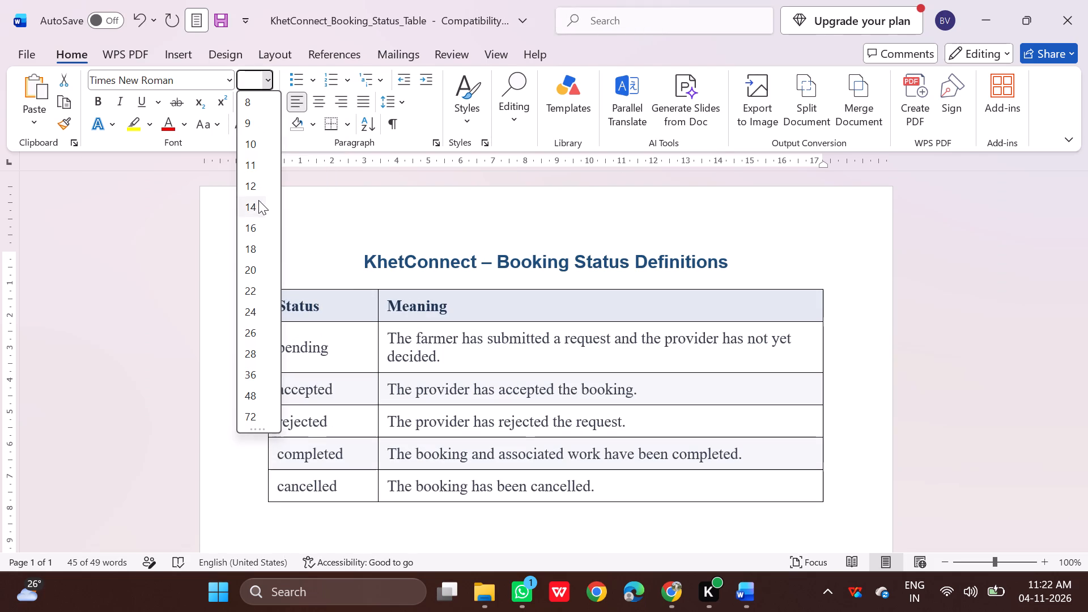
left_click(260, 193)
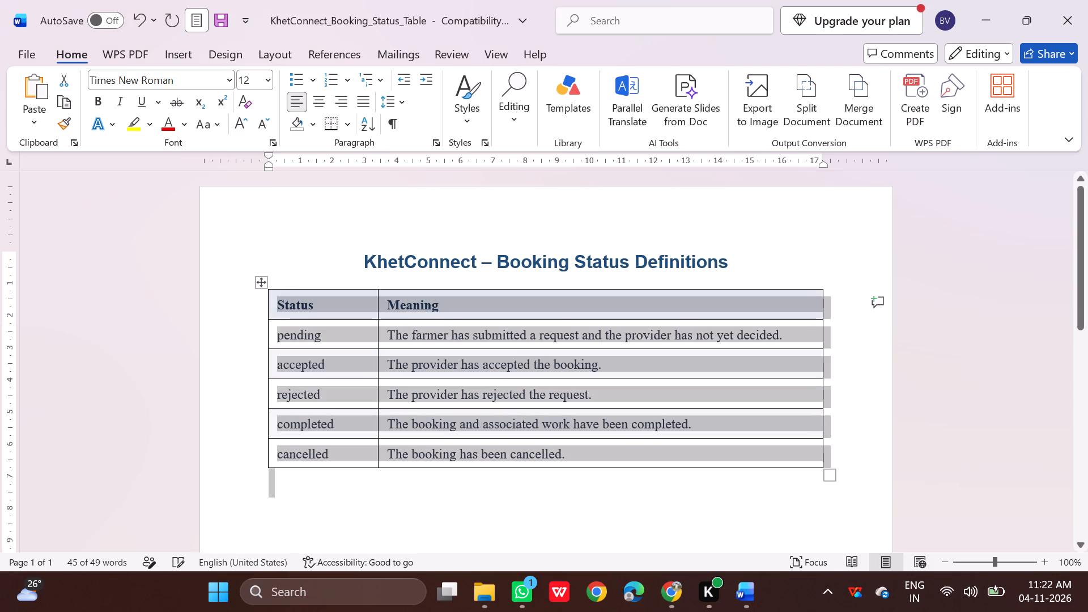
Copy the whole booking status table and use it to replace the picture under "Booking statuses:" in the STAGE-1 report.
left_click(651, 500)
left_click_drag(636, 484, 278, 308)
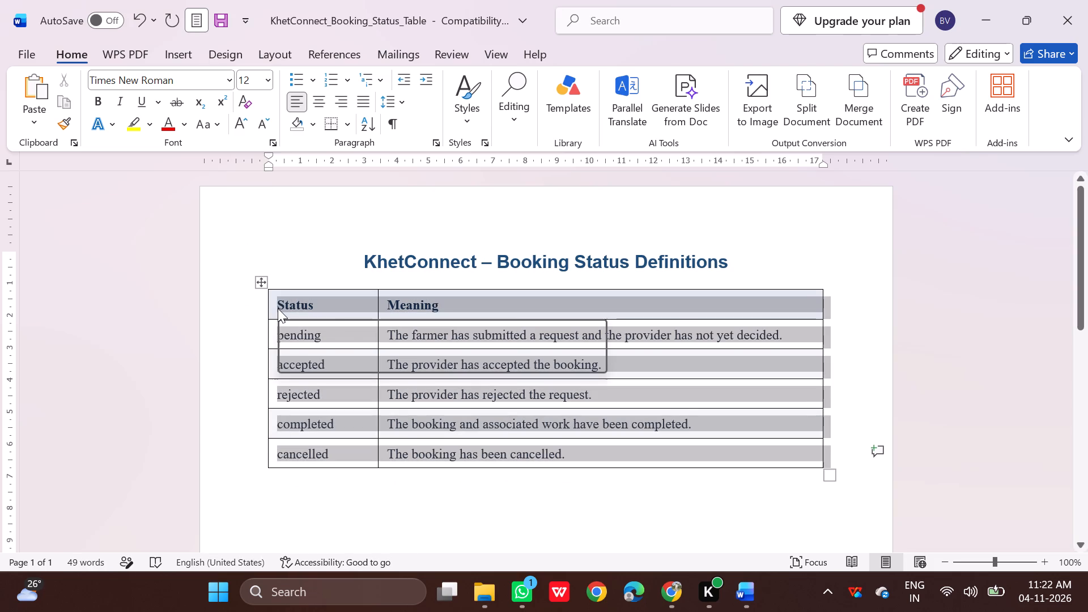
key("ctrl+c")
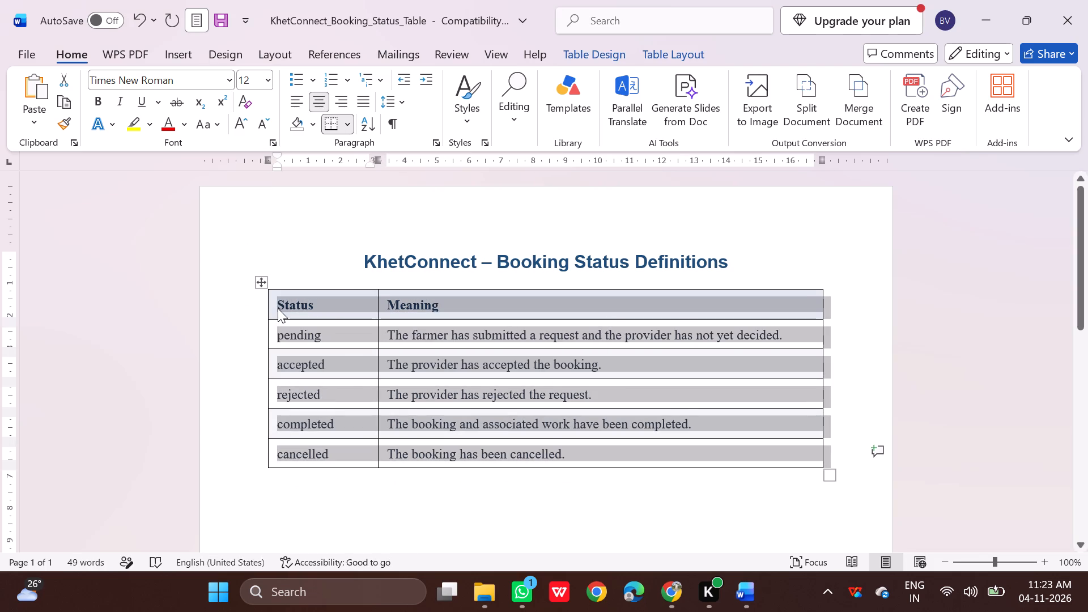
key("alt+Tab")
key("Delete")
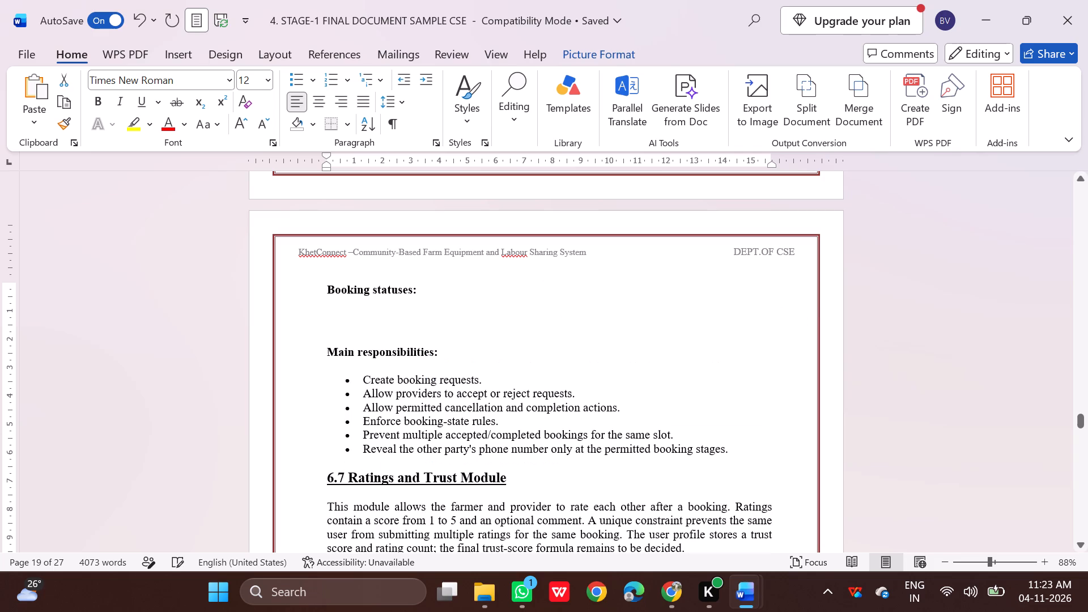
key("ctrl+v")
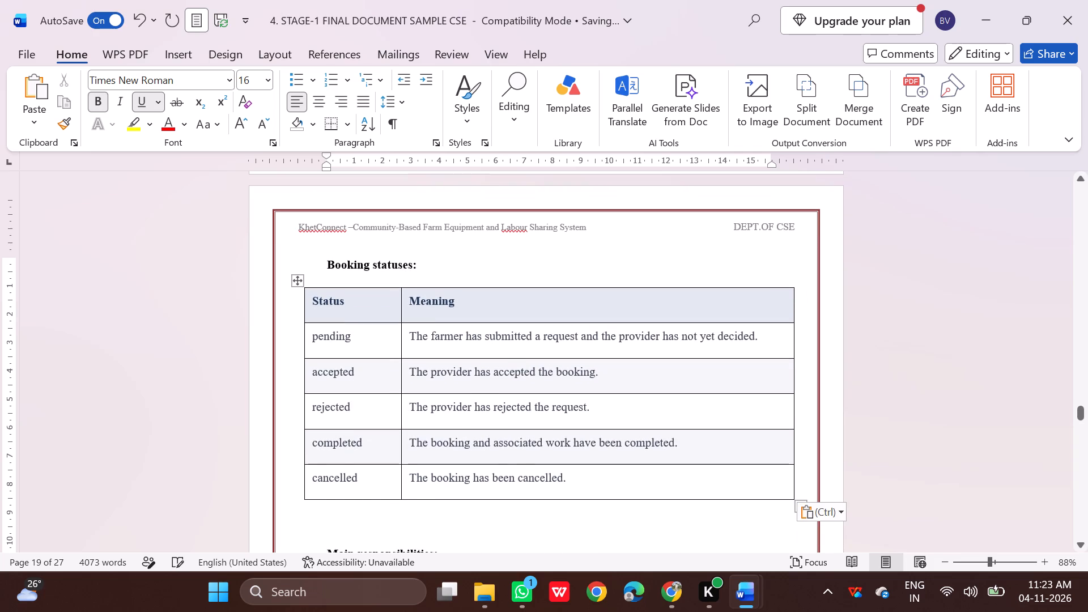
scroll(565, 420, "down", 1)
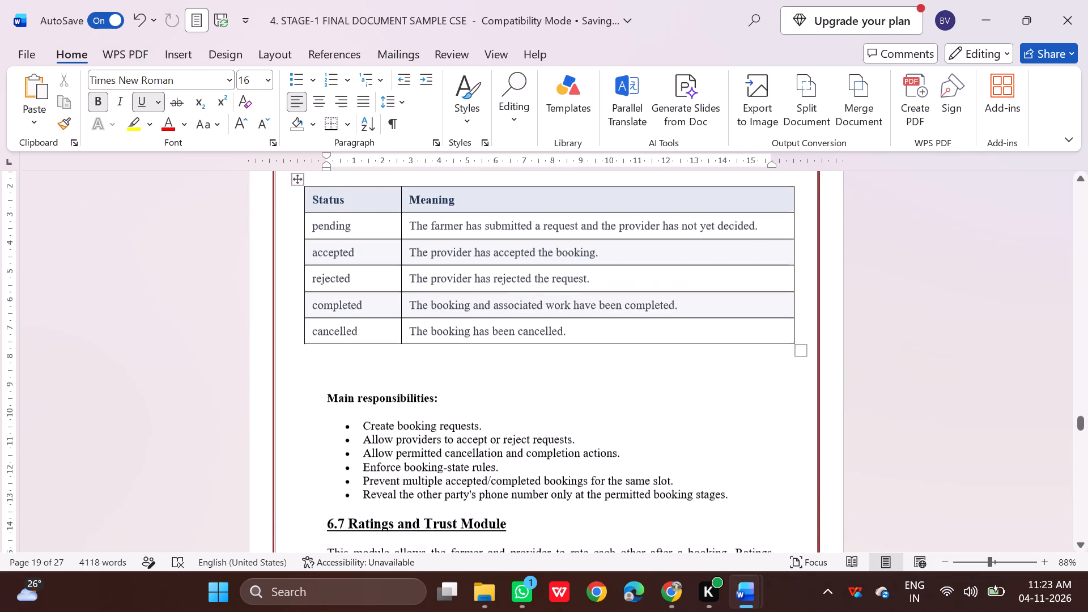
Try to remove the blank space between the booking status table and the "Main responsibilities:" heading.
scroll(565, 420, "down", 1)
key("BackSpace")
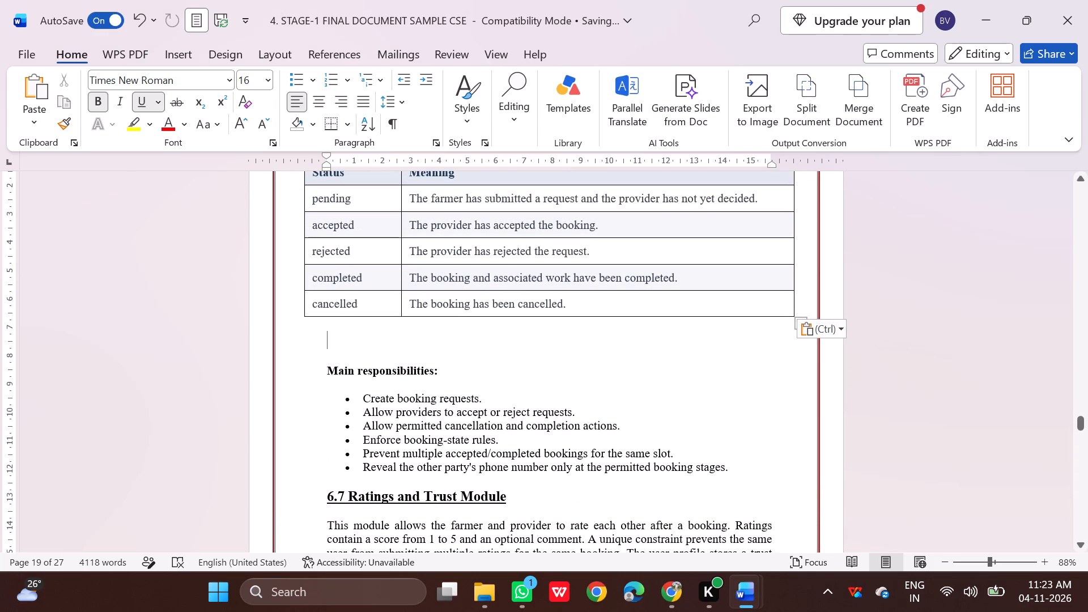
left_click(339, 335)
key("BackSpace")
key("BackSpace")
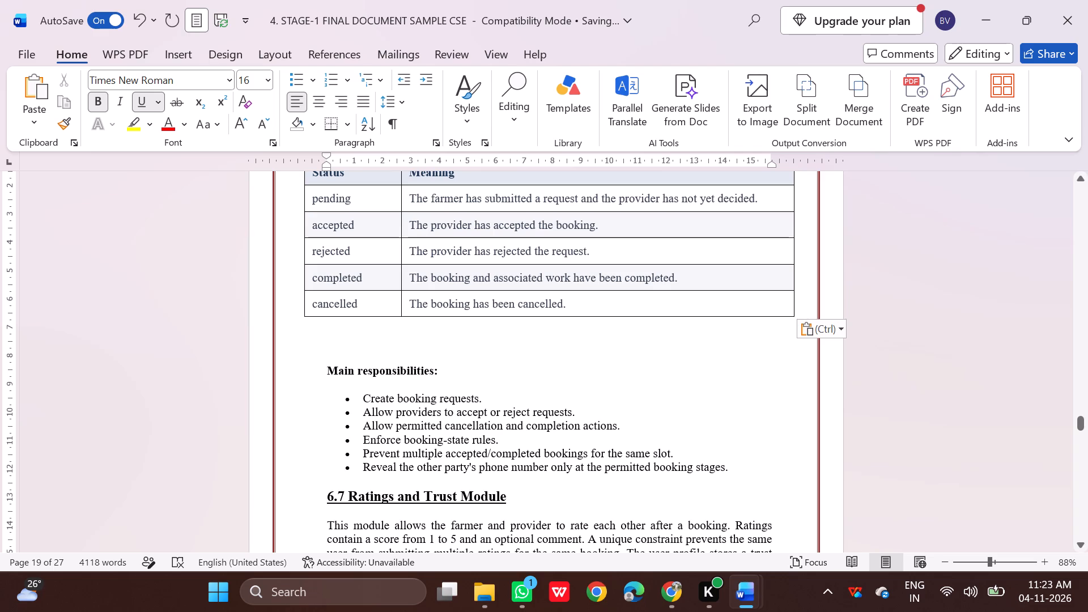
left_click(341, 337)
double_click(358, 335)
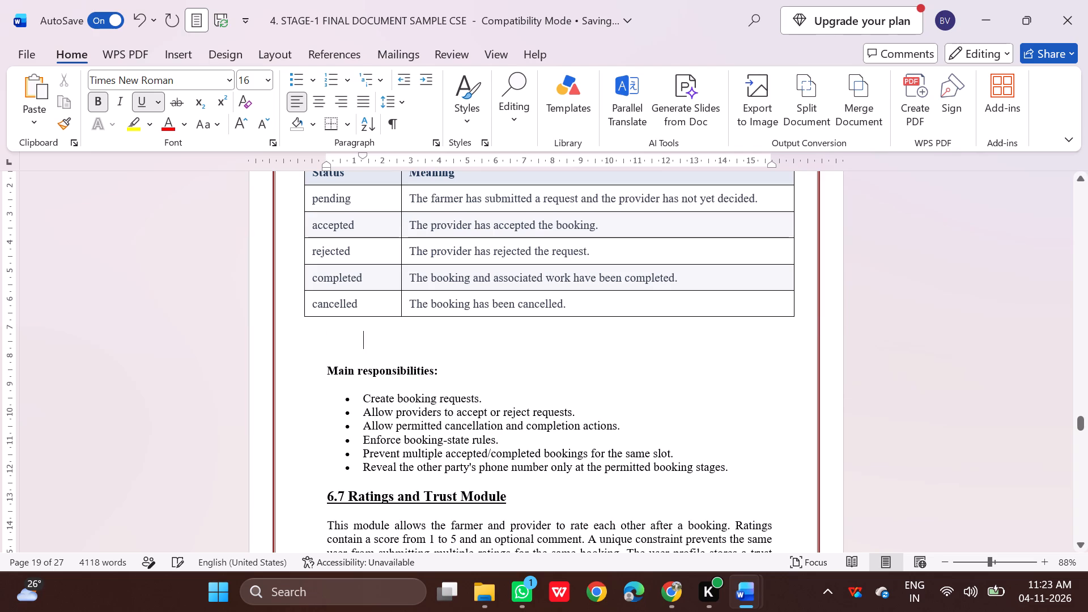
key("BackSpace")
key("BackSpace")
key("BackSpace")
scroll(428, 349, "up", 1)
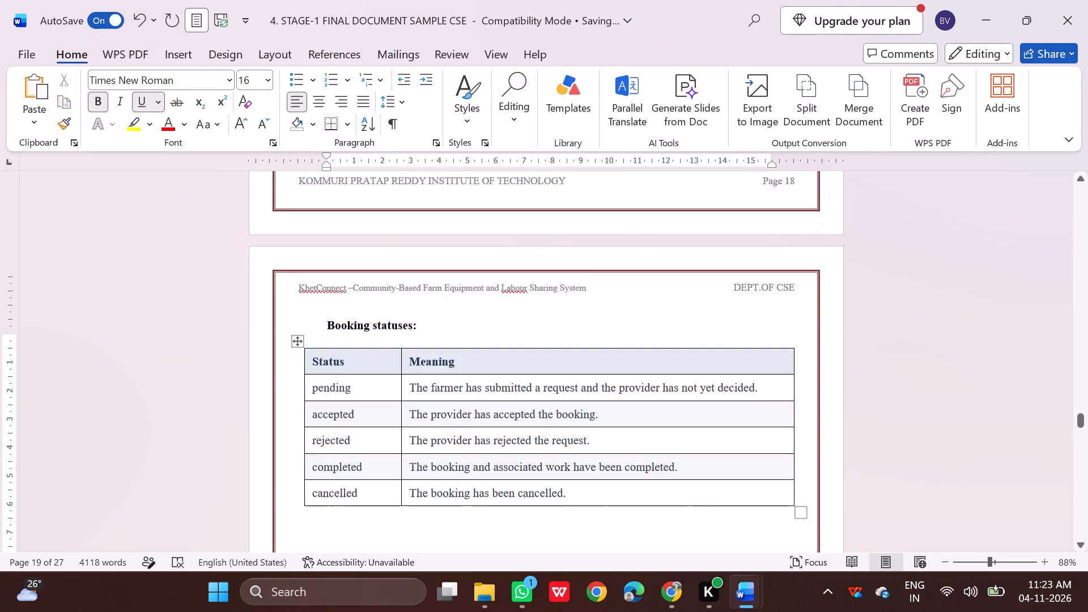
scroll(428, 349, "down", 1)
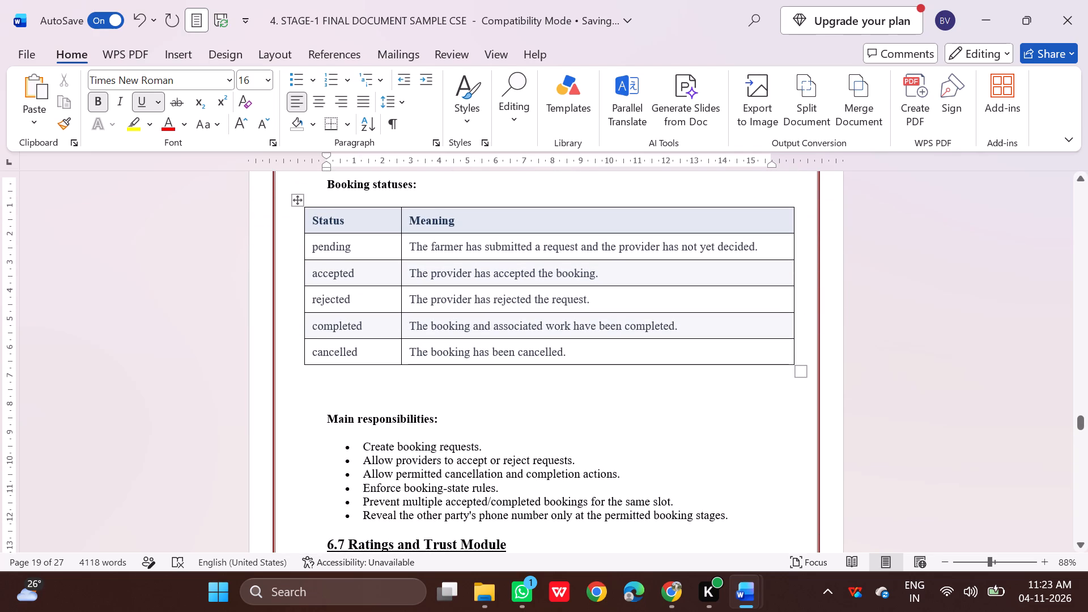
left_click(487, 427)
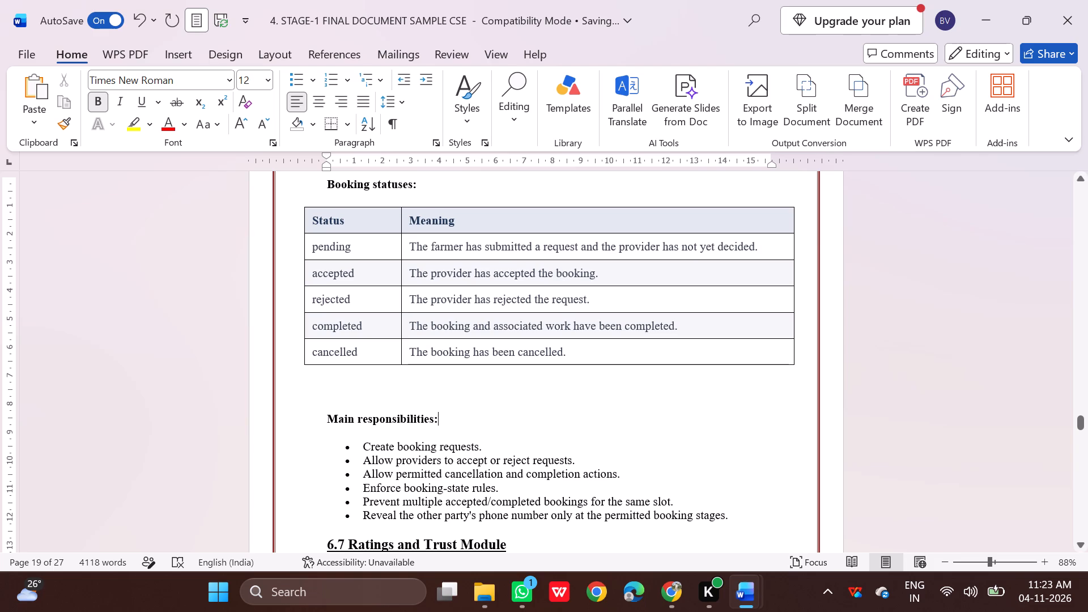
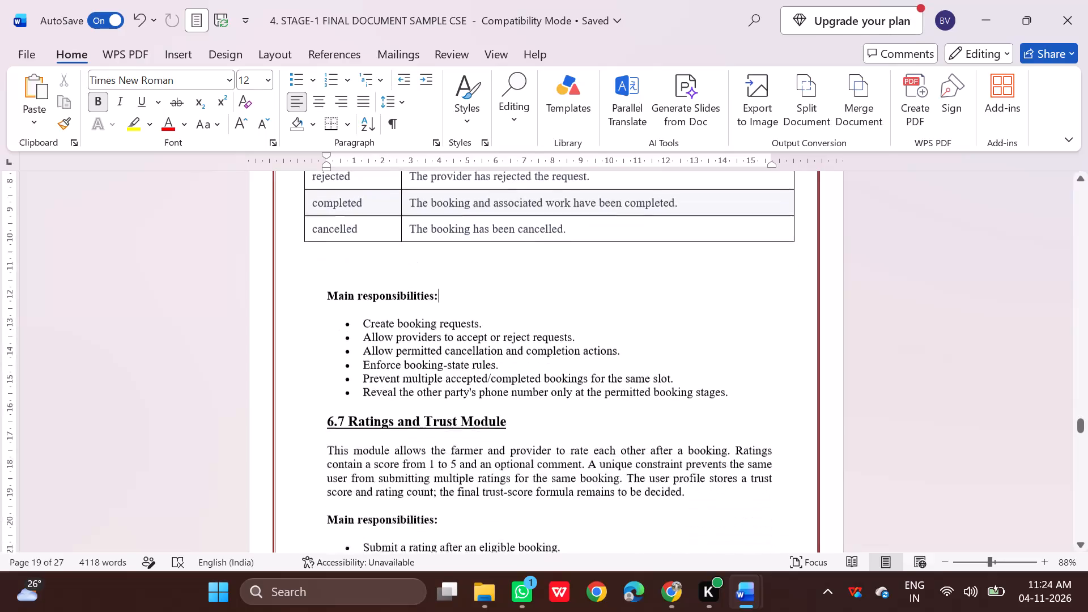
Underline the "7.1 Use Case Diagram" heading.
scroll(487, 427, "down", 1)
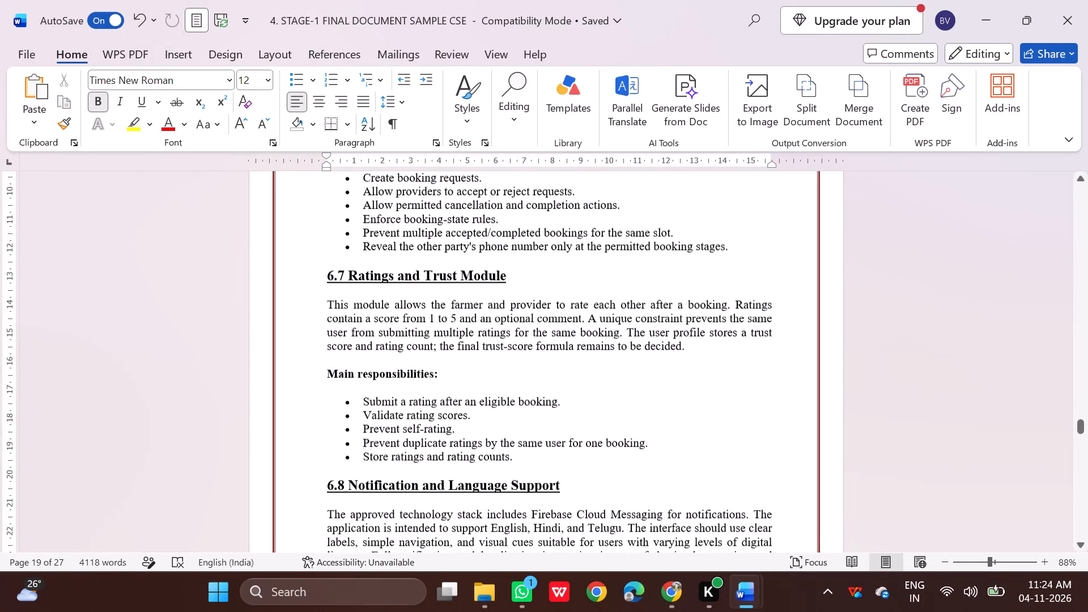
scroll(487, 427, "down", 3)
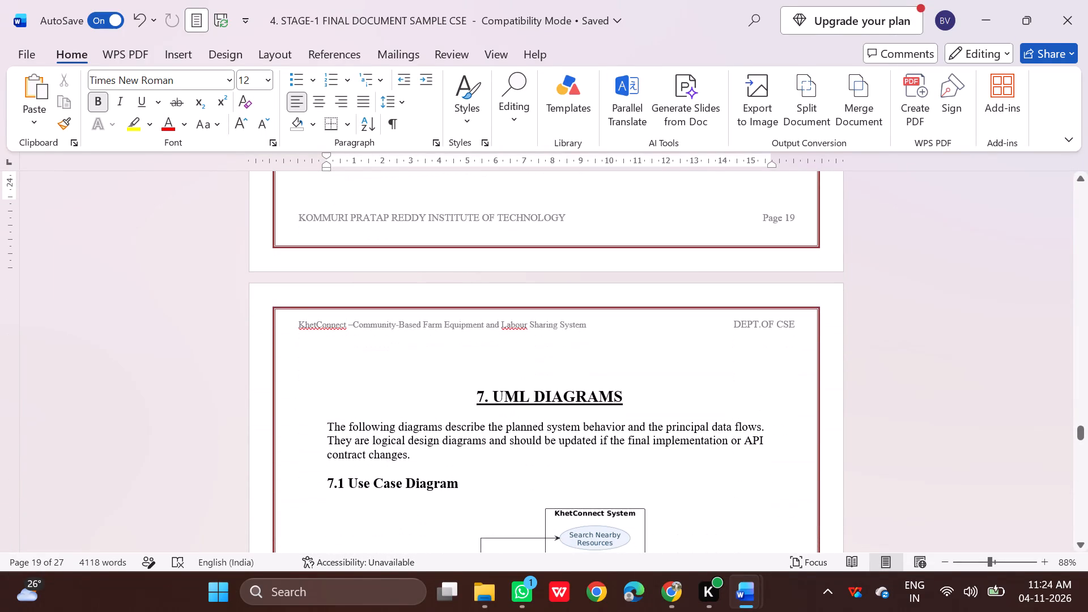
scroll(487, 427, "up", 1)
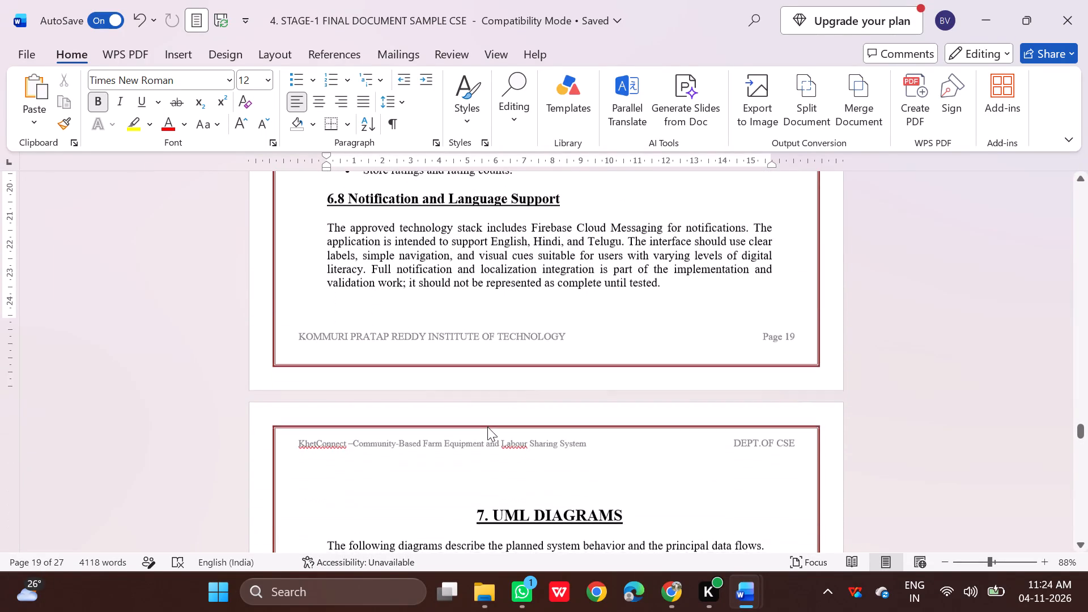
scroll(487, 427, "down", 4)
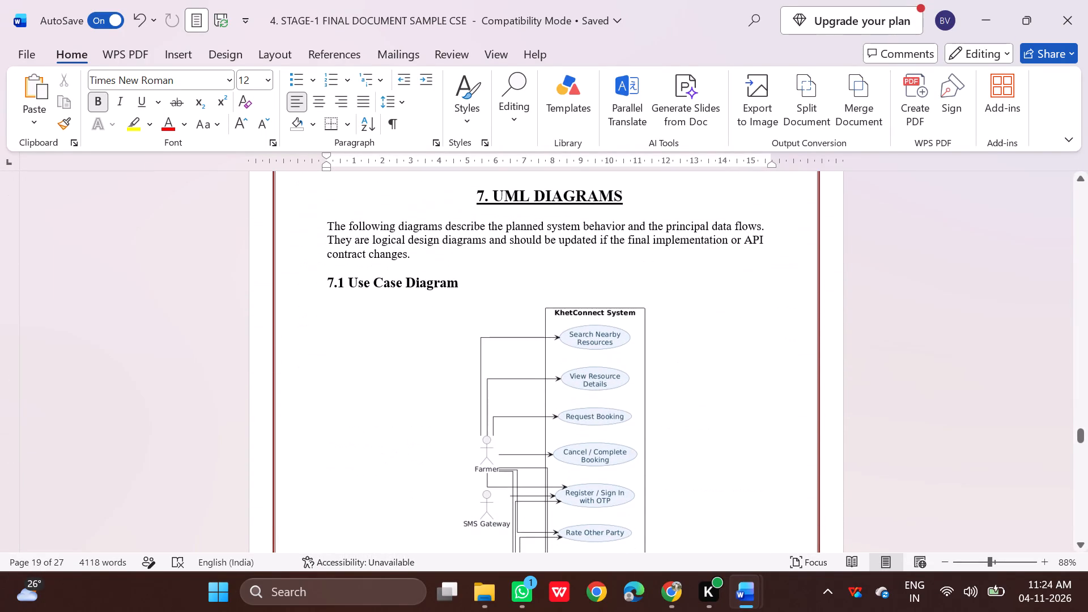
scroll(487, 427, "down", 2)
scroll(487, 427, "up", 2)
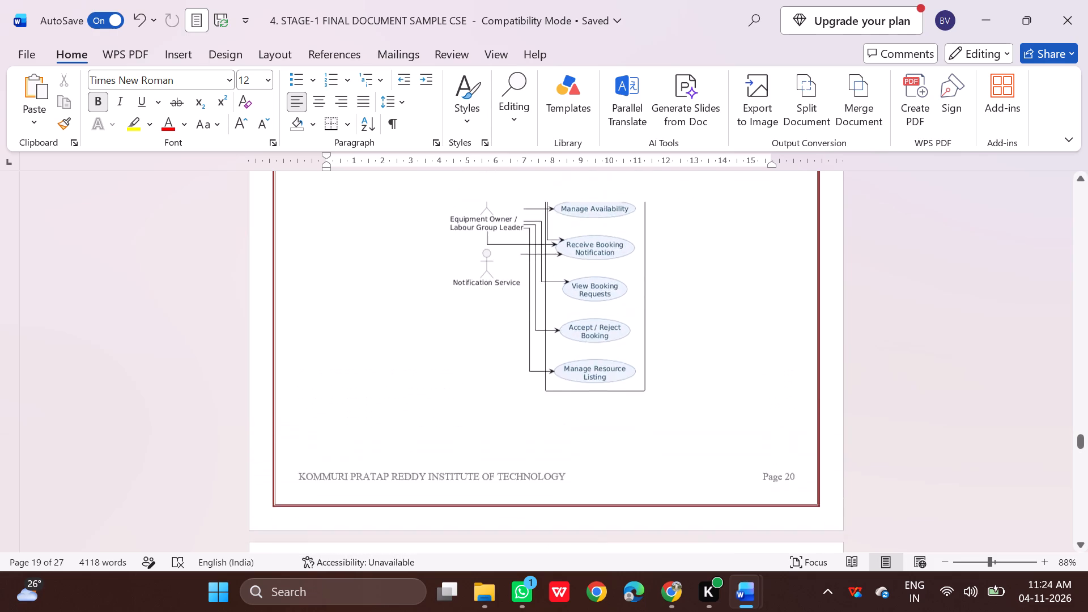
scroll(487, 427, "up", 1)
left_click(462, 409)
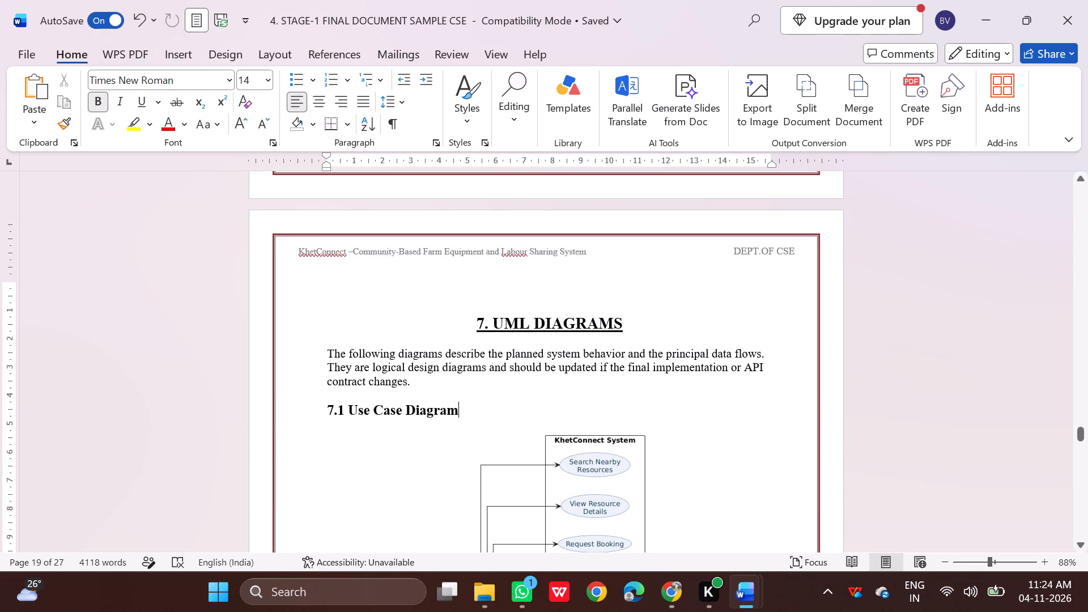
left_click_drag(462, 409, 328, 402)
left_click(381, 372)
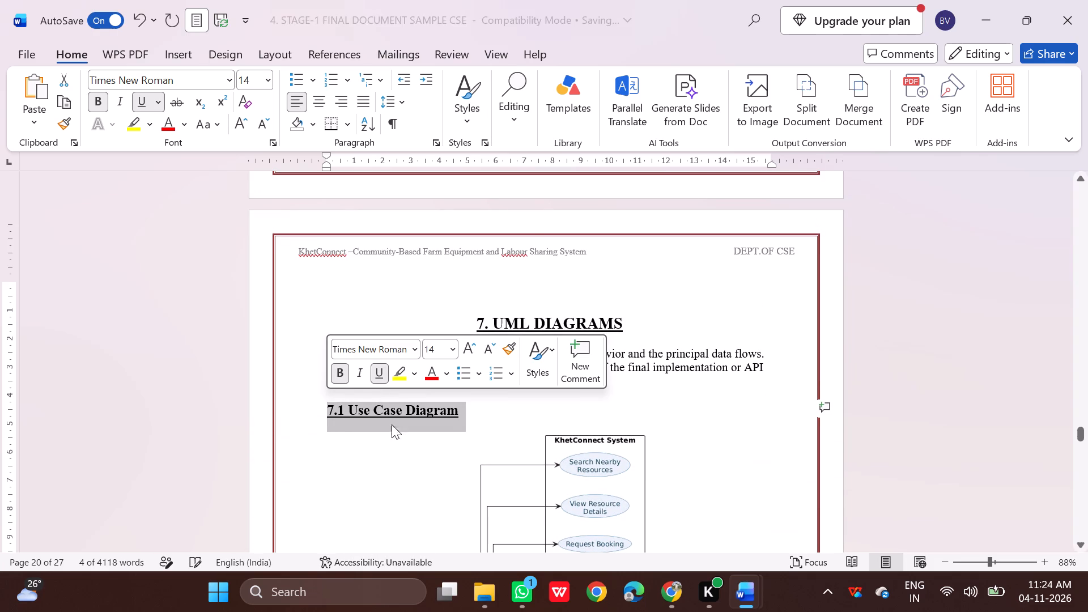
left_click(396, 449)
left_click(508, 444)
Review the page layout of the diagrams from section 7.1 through the start of section 7.5.
scroll(508, 444, "down", 1)
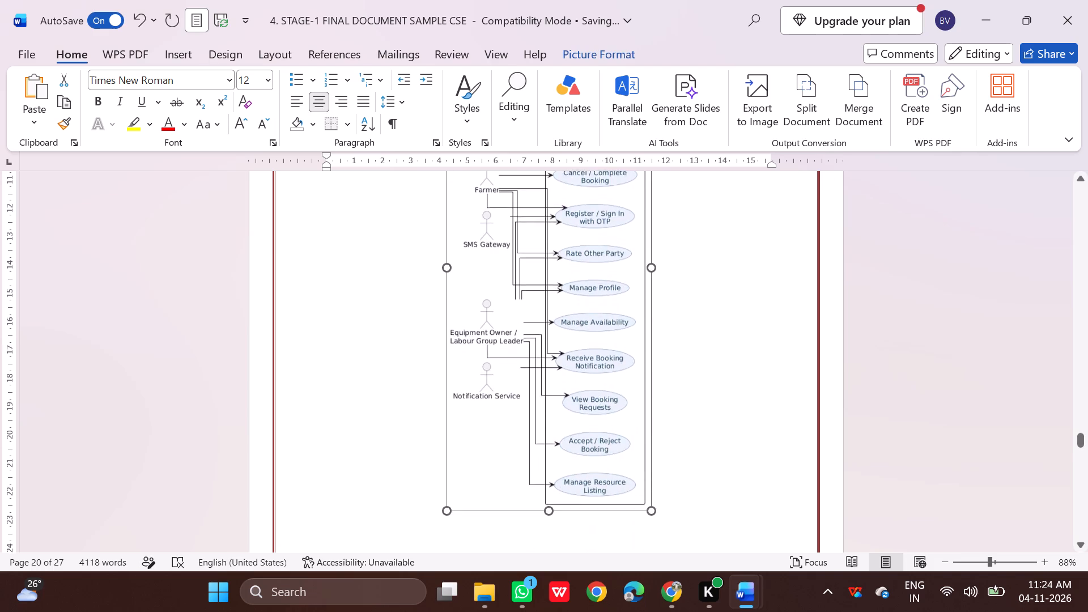
scroll(508, 444, "down", 5)
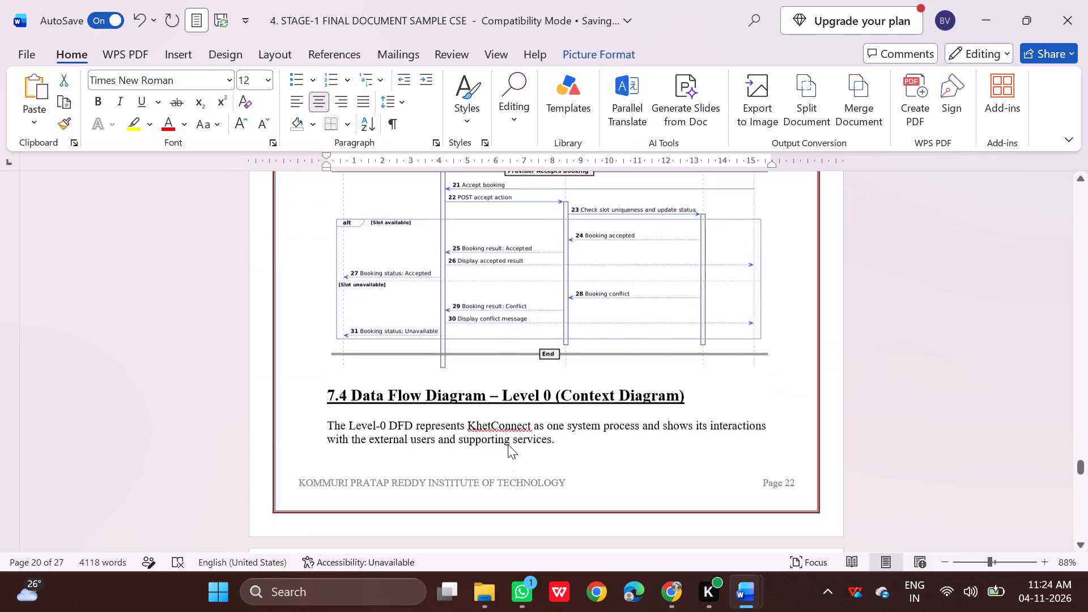
scroll(508, 444, "down", 1)
scroll(508, 444, "up", 2)
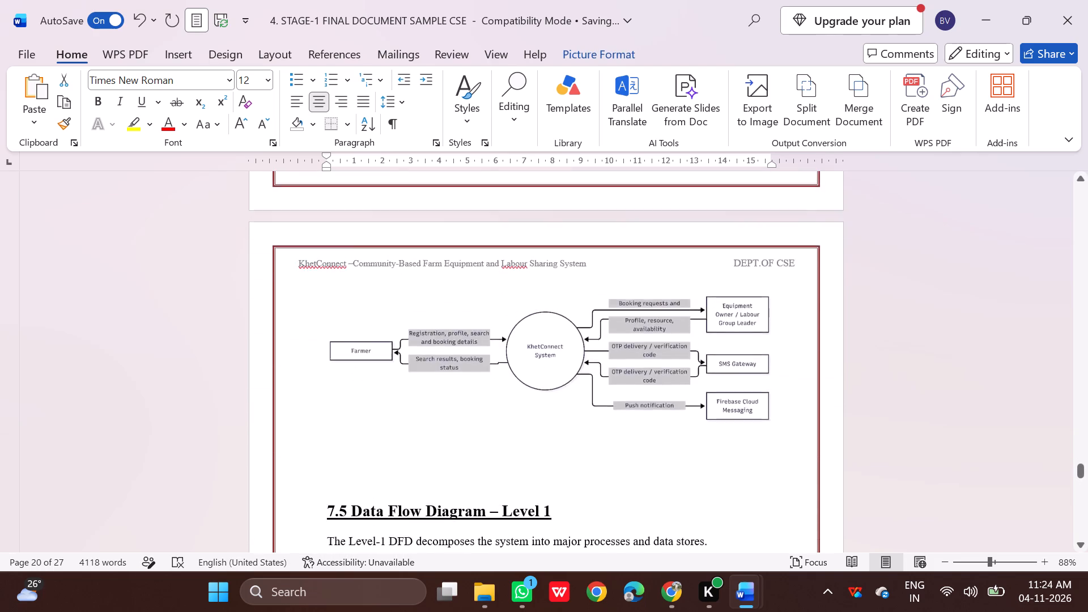
scroll(508, 444, "up", 5)
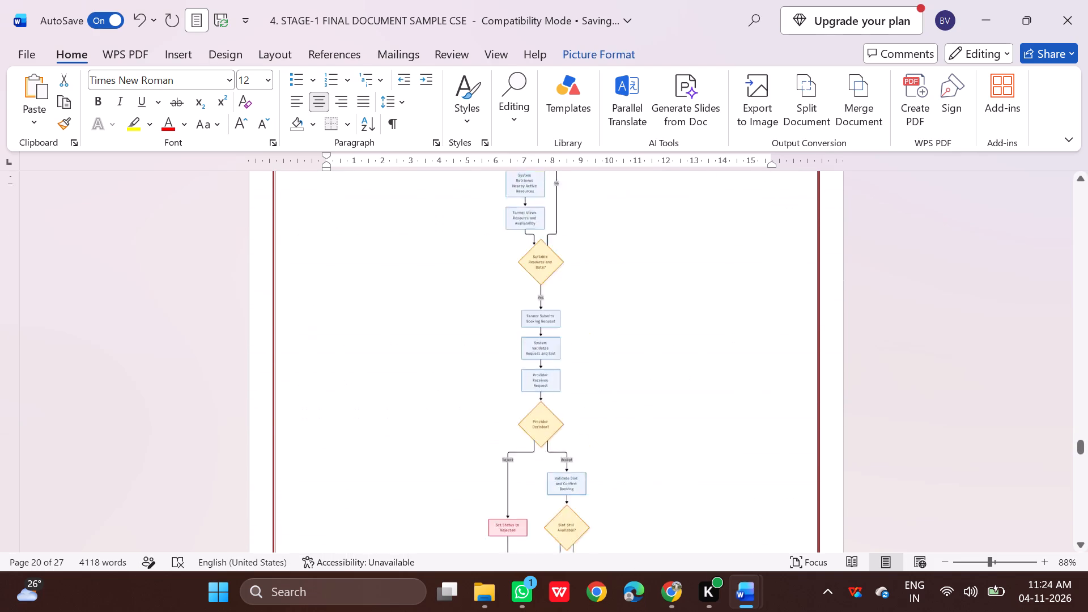
scroll(508, 444, "up", 1)
Insert blank lines below the 7.3 sequence diagram to push the "7.4 Data Flow Diagram – Level 0" section onto the next page.
scroll(508, 444, "down", 2)
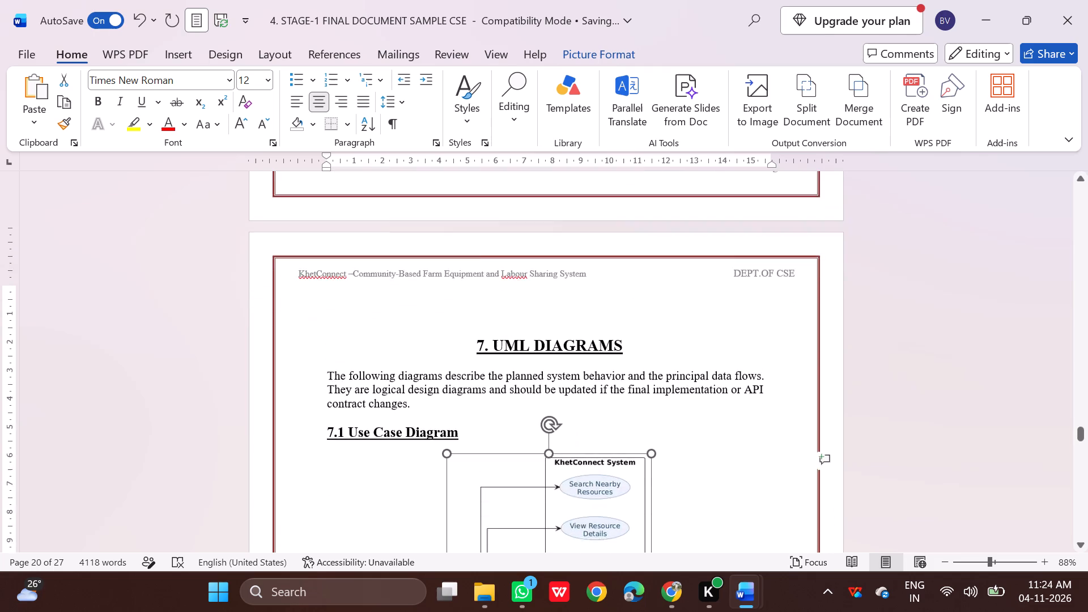
scroll(508, 444, "down", 3)
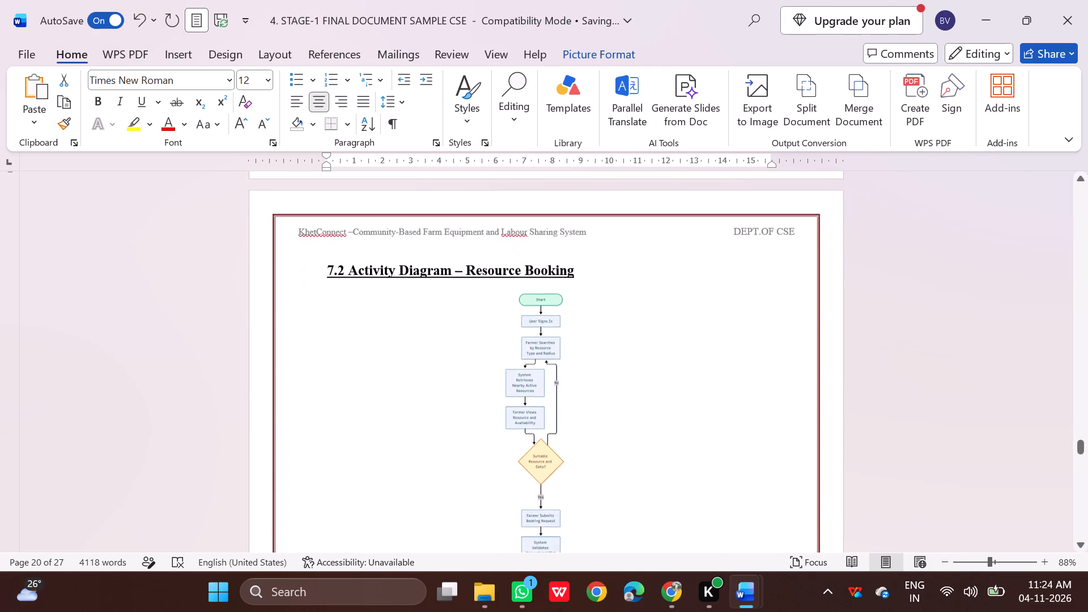
scroll(508, 444, "down", 2)
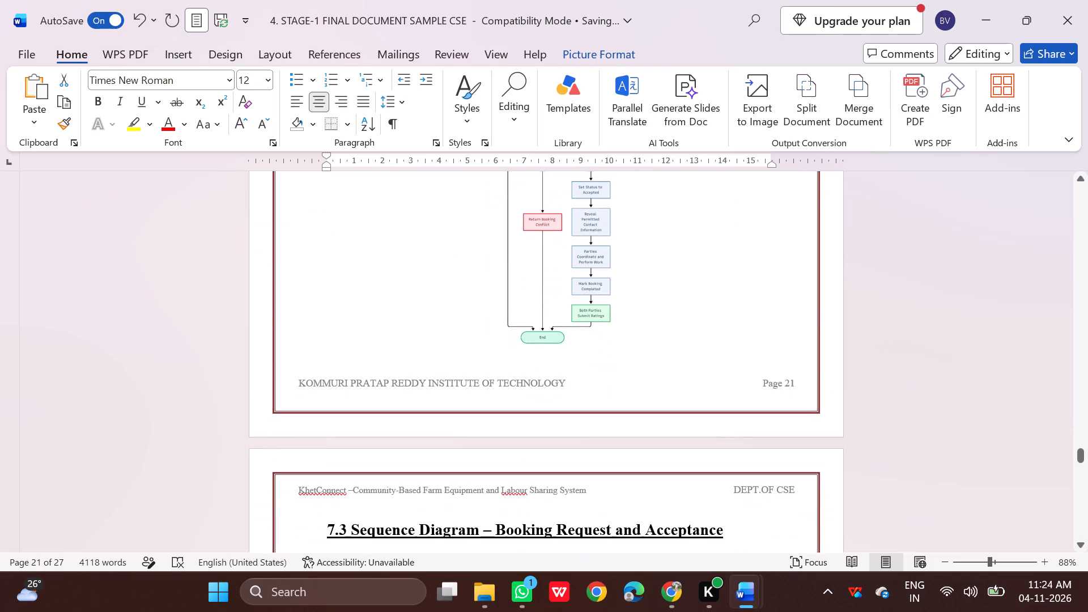
scroll(508, 444, "down", 3)
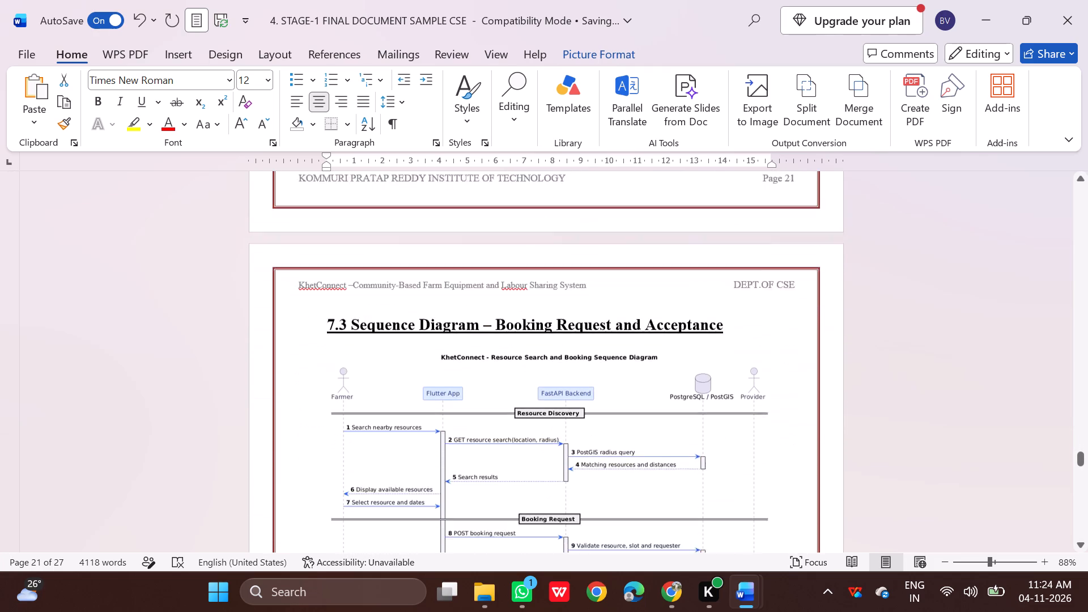
scroll(508, 444, "down", 3)
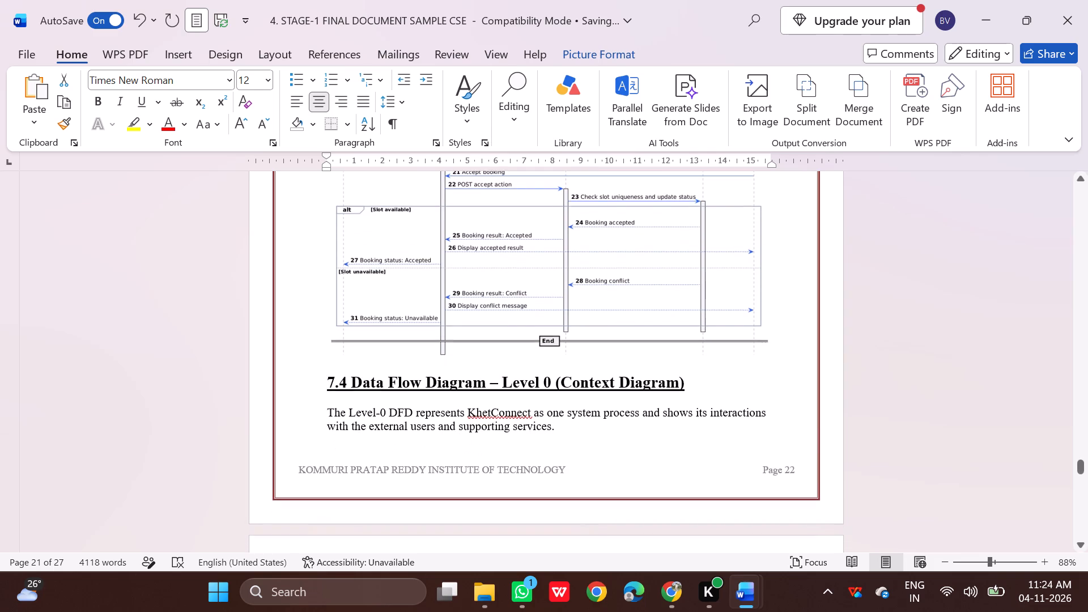
left_click(729, 368)
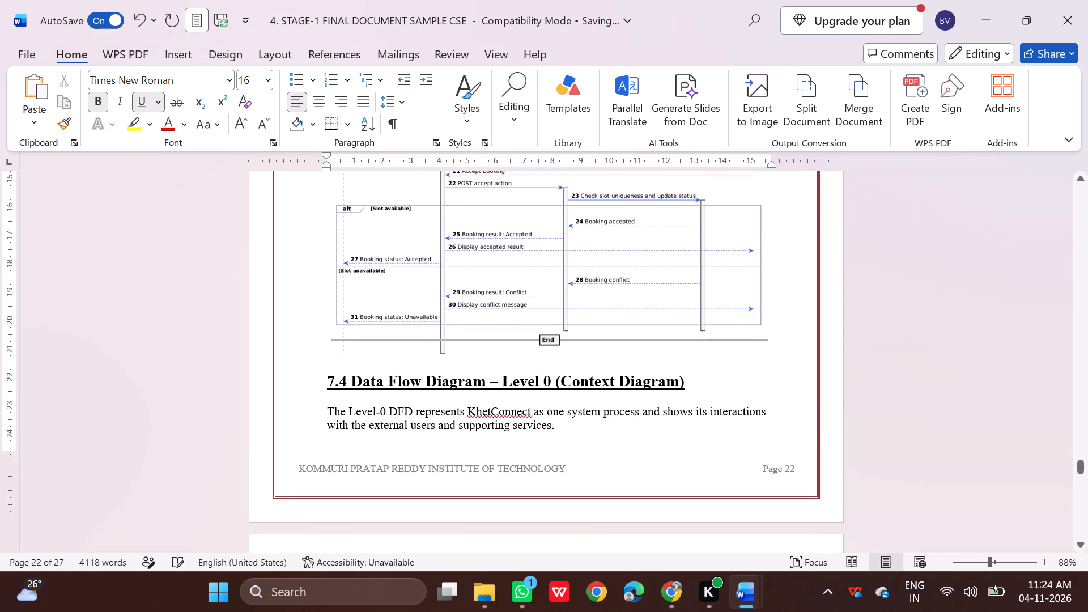
key("Return")
key("Return")
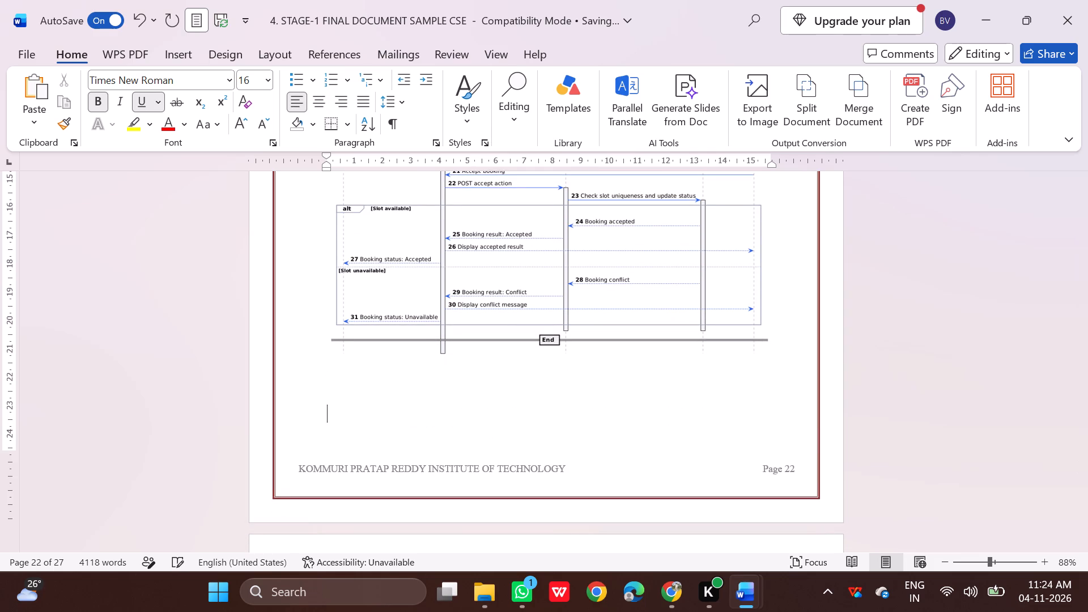
Insert blank lines below the Level 0 context diagram so the "7.5 Data Flow Diagram – Level 1" heading starts at the top of a new page.
scroll(729, 368, "down", 2)
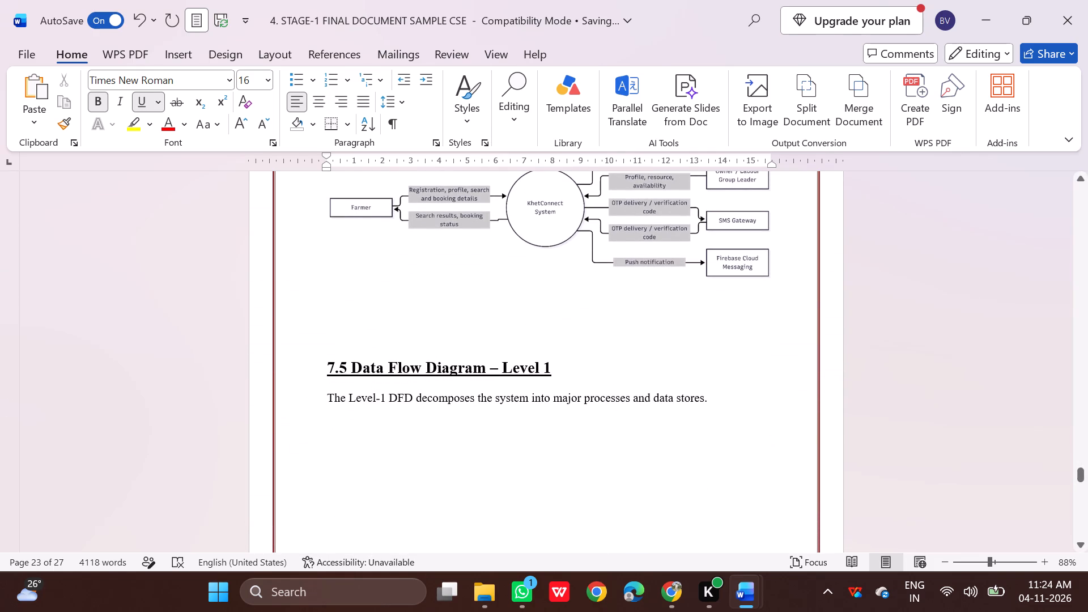
left_click(567, 330)
scroll(658, 377, "down", 1)
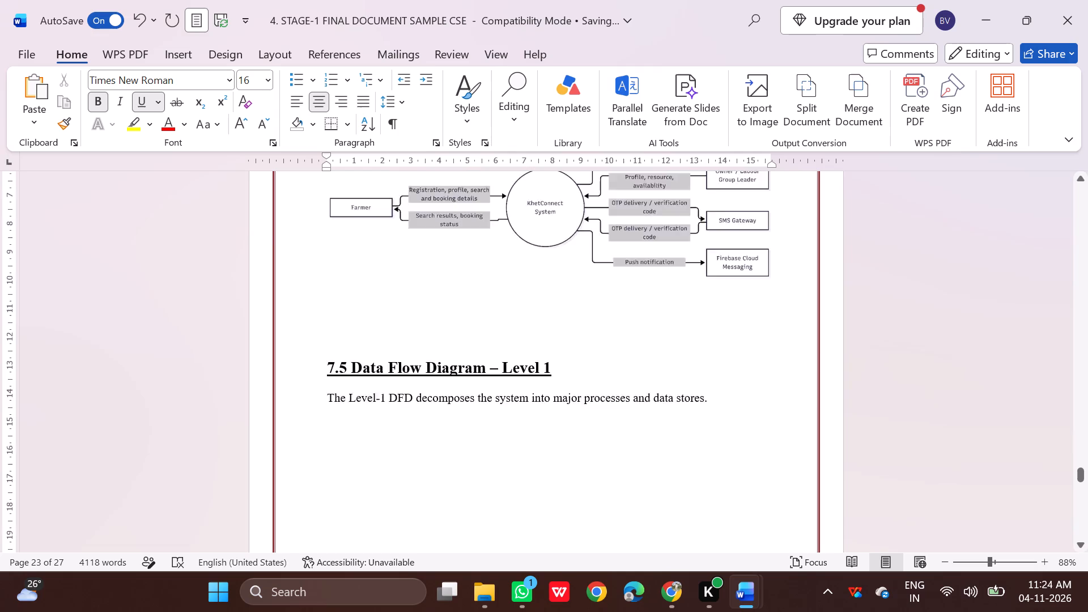
scroll(658, 377, "down", 2)
scroll(658, 377, "up", 1)
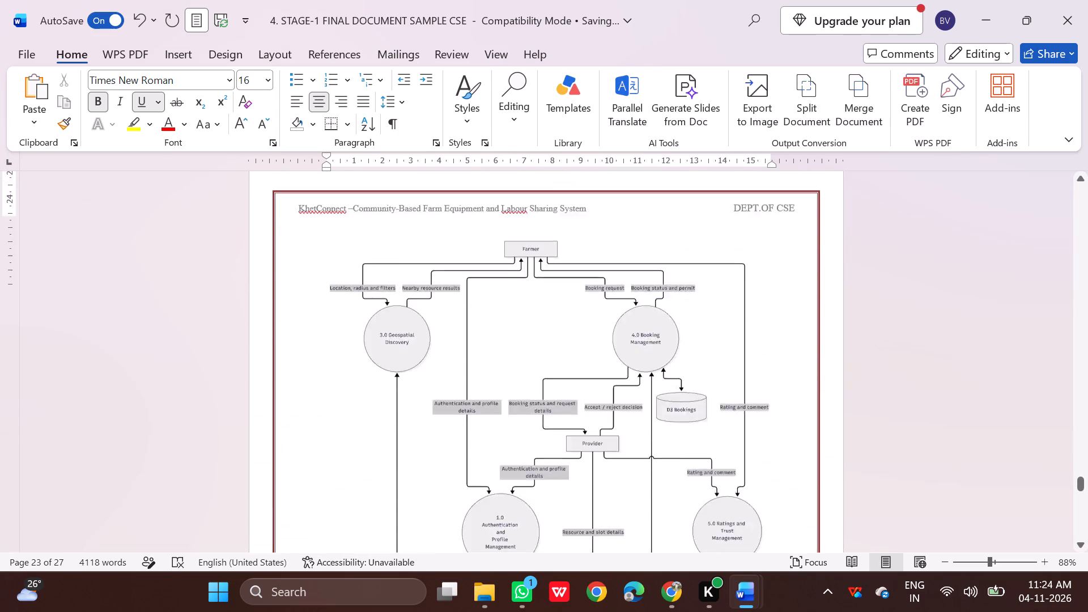
scroll(658, 377, "up", 2)
right_click(658, 377)
scroll(658, 377, "down", 1)
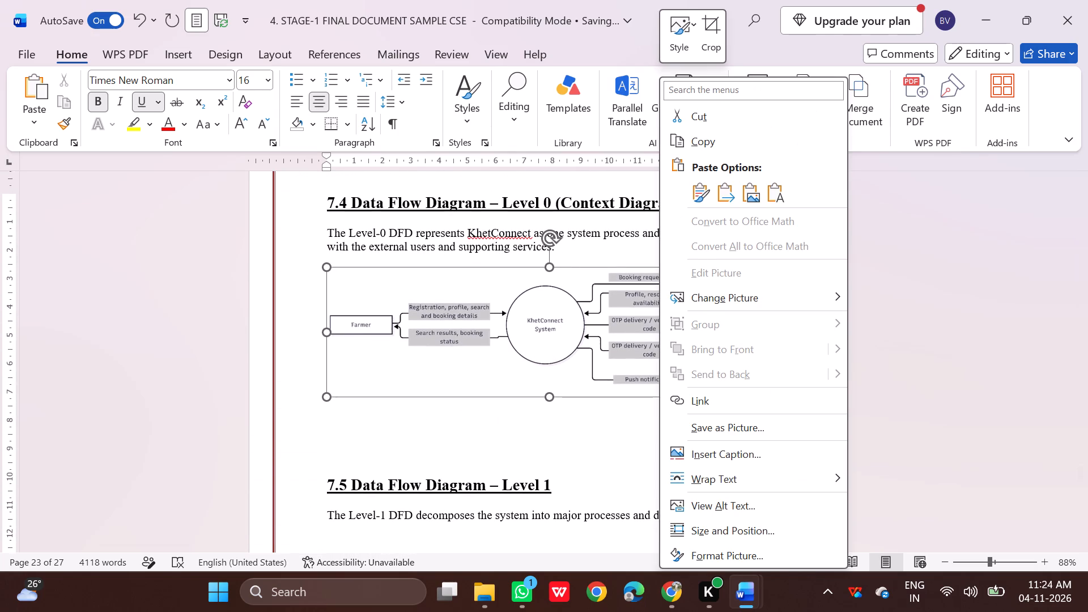
left_click(439, 430)
left_click(403, 460)
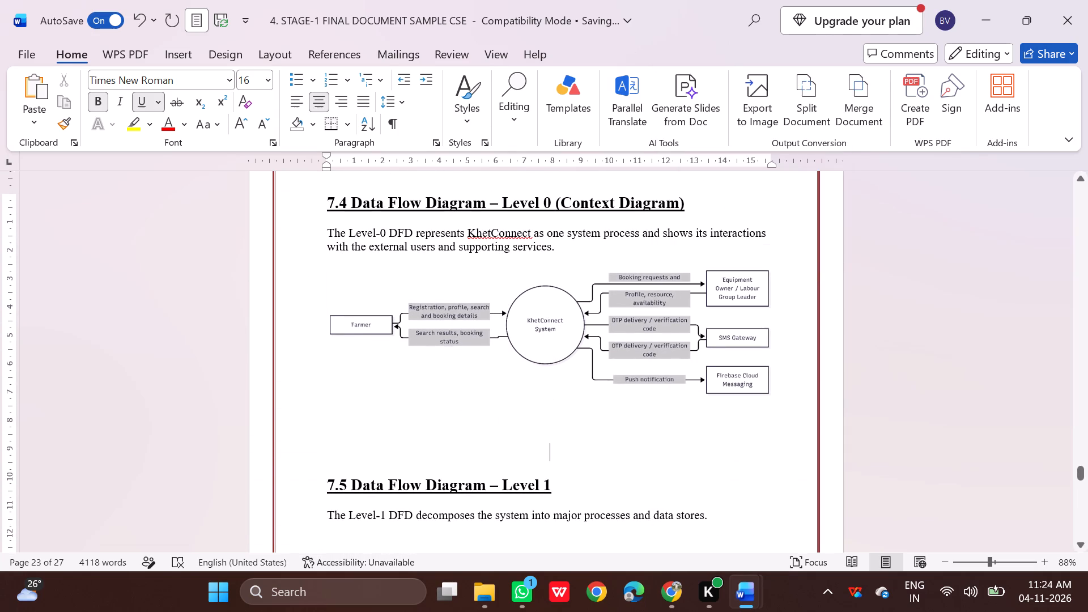
key("Return")
key("Return")
key("Return")
key("Return")
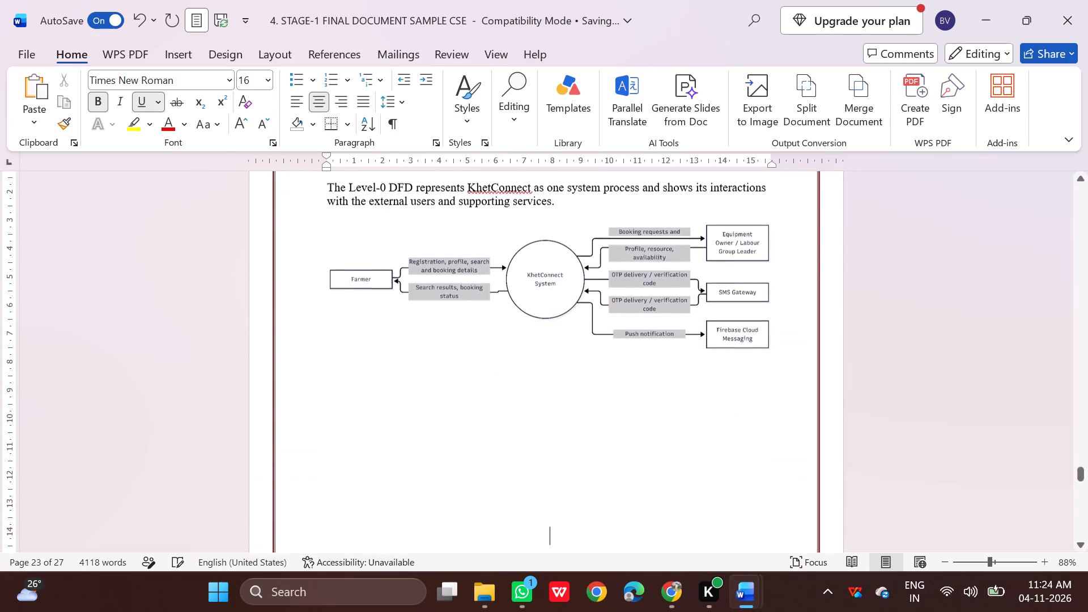
key("Return")
scroll(388, 453, "down", 1)
key("Return")
key("Return")
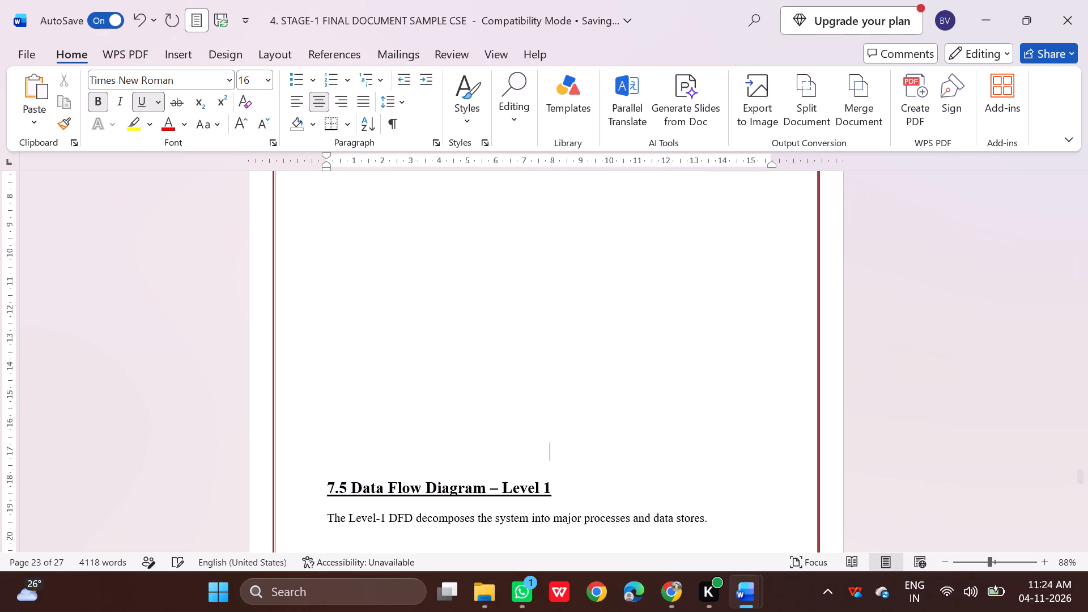
key("Return")
key("Return")
key("Return")
key("Return")
key("Return")
key("Return")
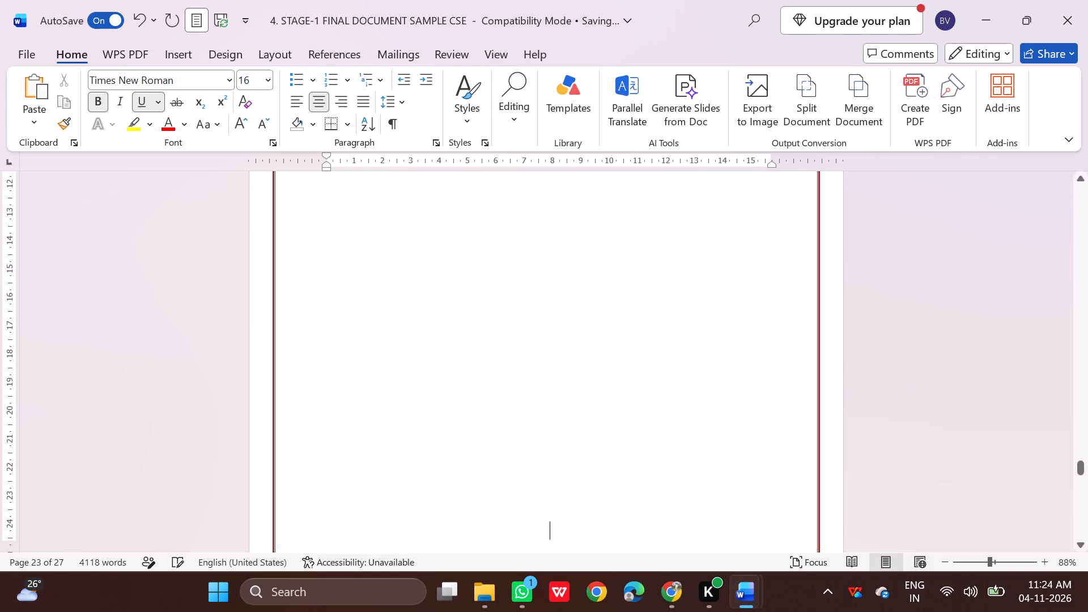
key("Return")
key("Return")
key("BackSpace")
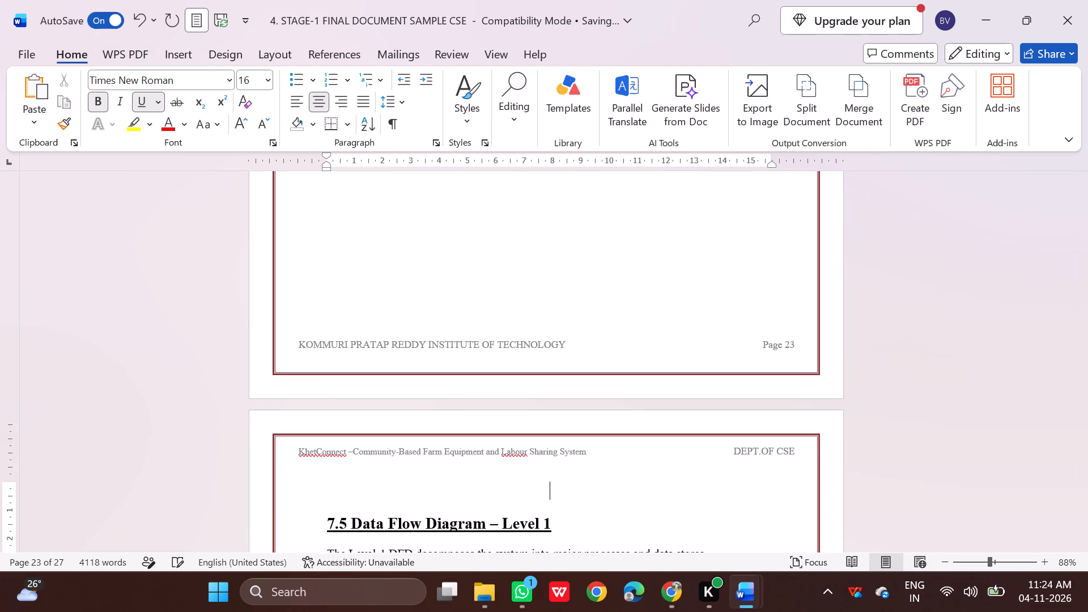
key("BackSpace")
Insert two blank lines below the Level 1 diagram to push the "7.6 Entity Relationship Overview" heading onto the next page.
scroll(388, 453, "up", 3)
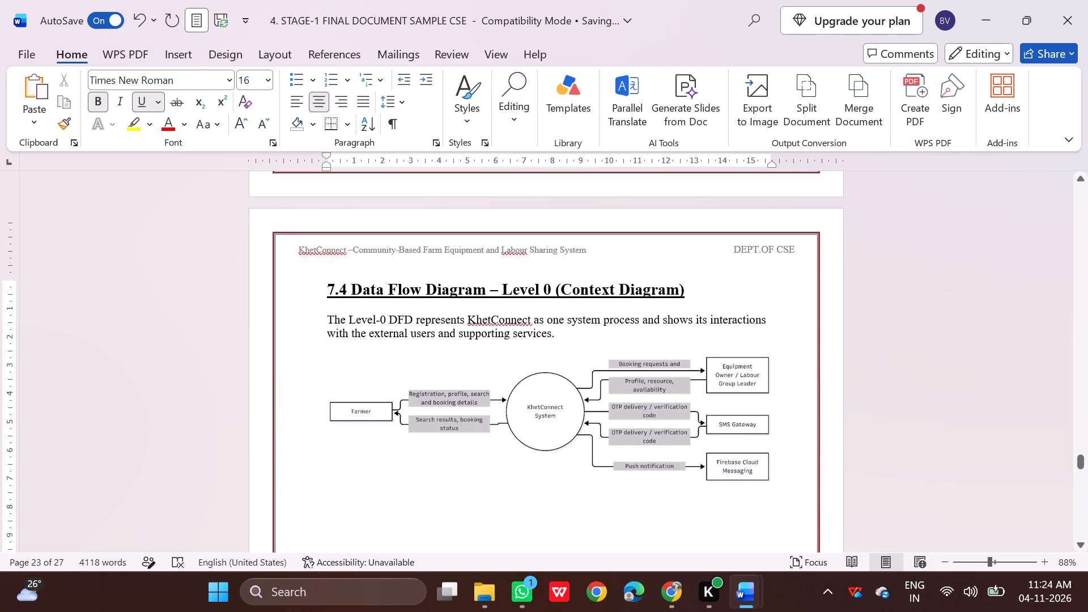
scroll(388, 453, "down", 1)
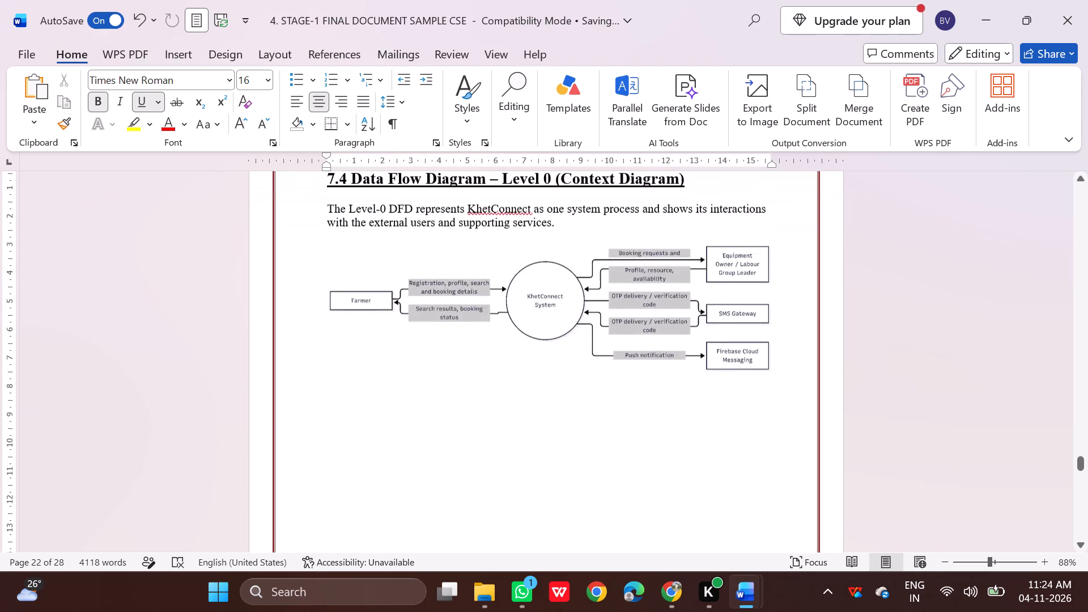
scroll(388, 453, "down", 3)
scroll(388, 453, "up", 2)
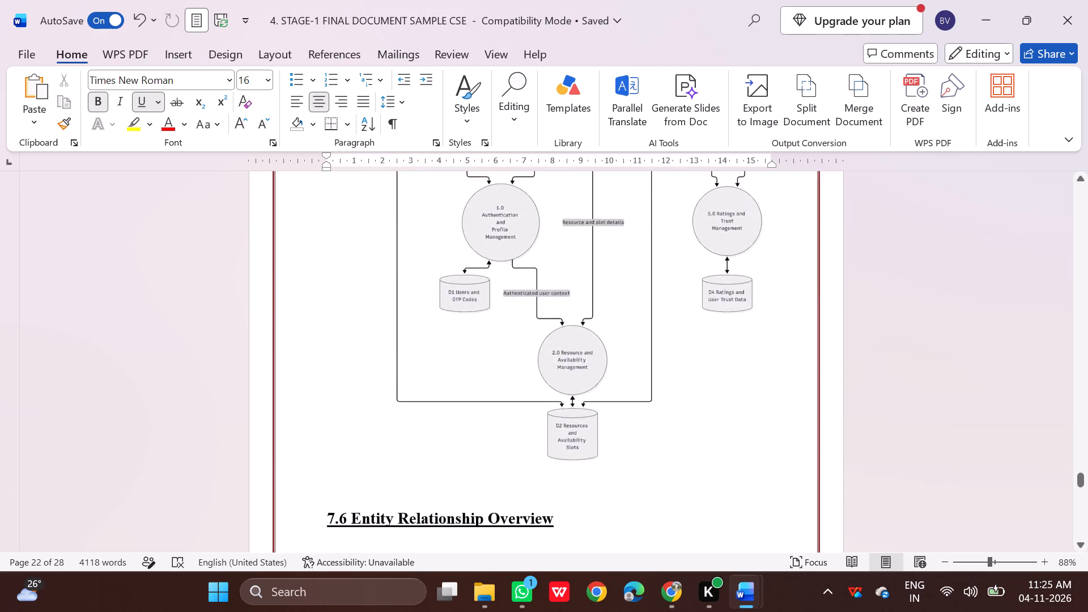
scroll(388, 453, "up", 3)
scroll(388, 453, "down", 2)
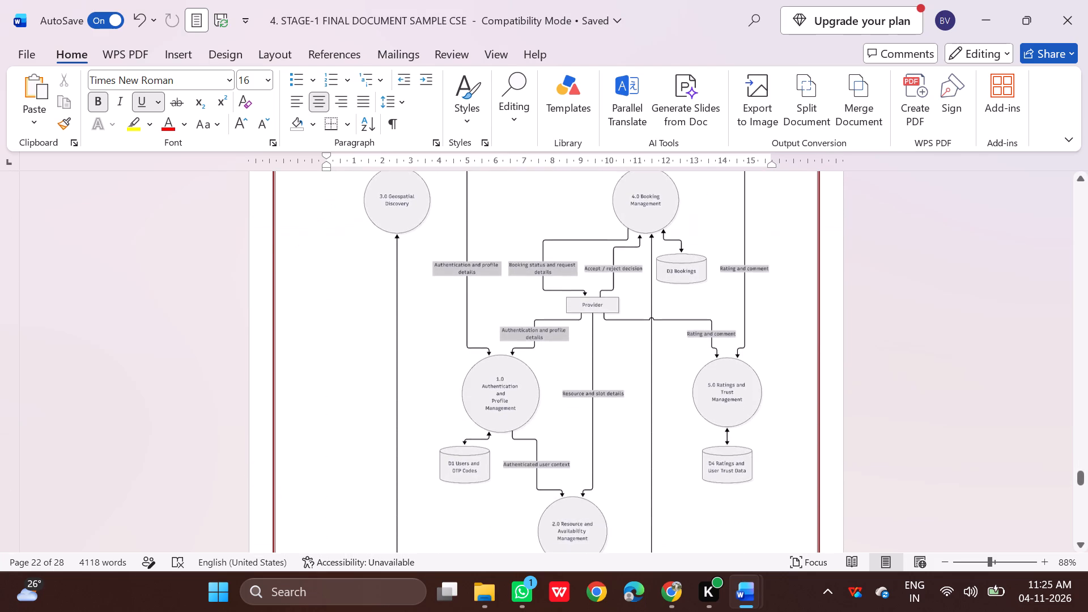
scroll(388, 453, "down", 1)
left_click(597, 465)
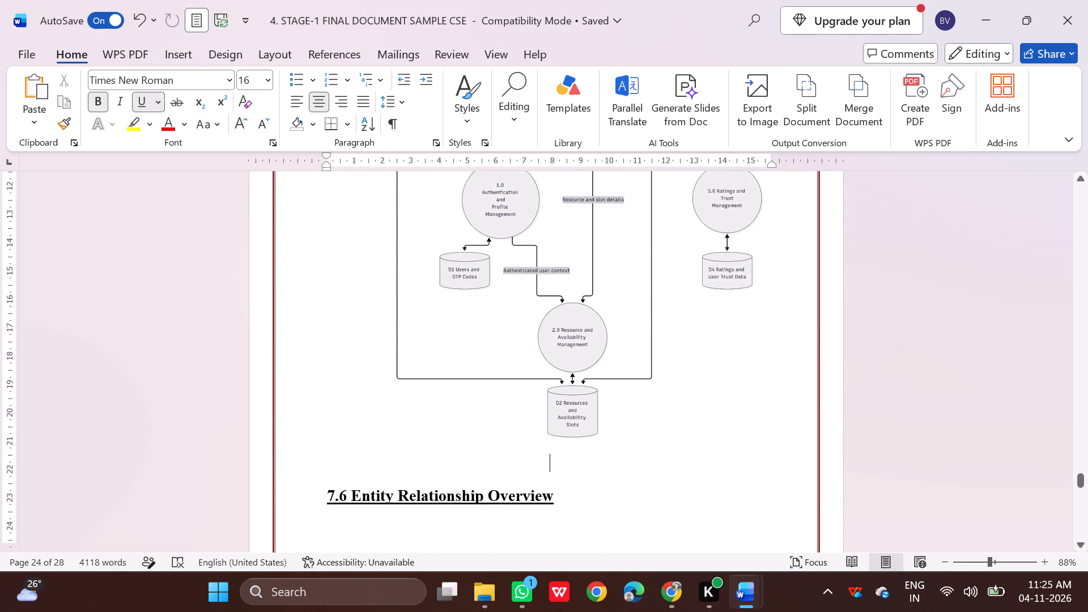
key("Return")
key("Return")
Delete the blank lines between the entity relationship diagram and the "8. REFERENCES" heading so the heading starts at the top of its page.
scroll(597, 465, "down", 2)
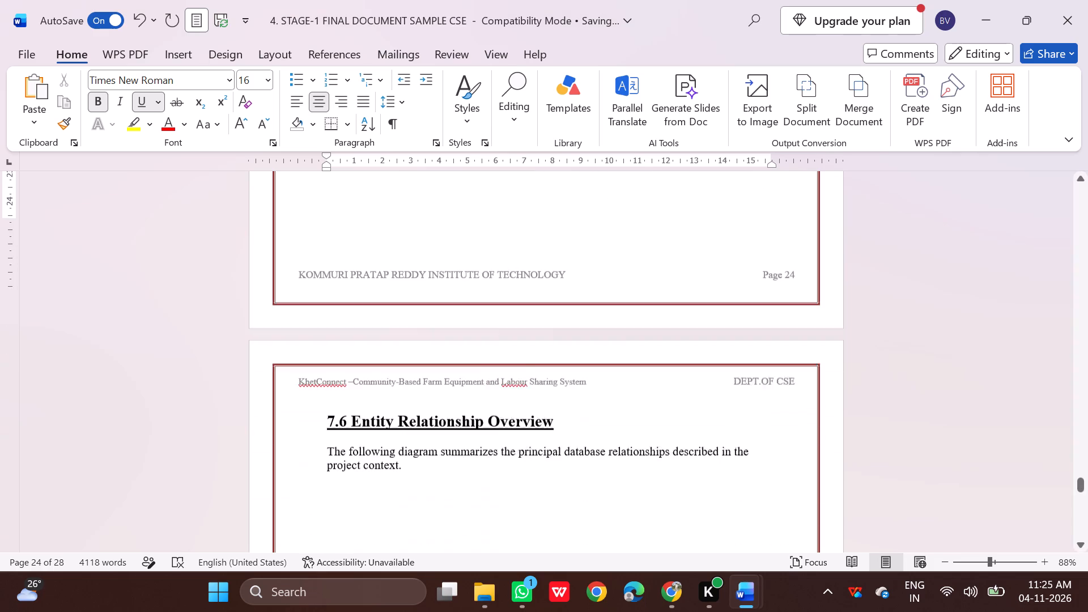
scroll(597, 465, "down", 4)
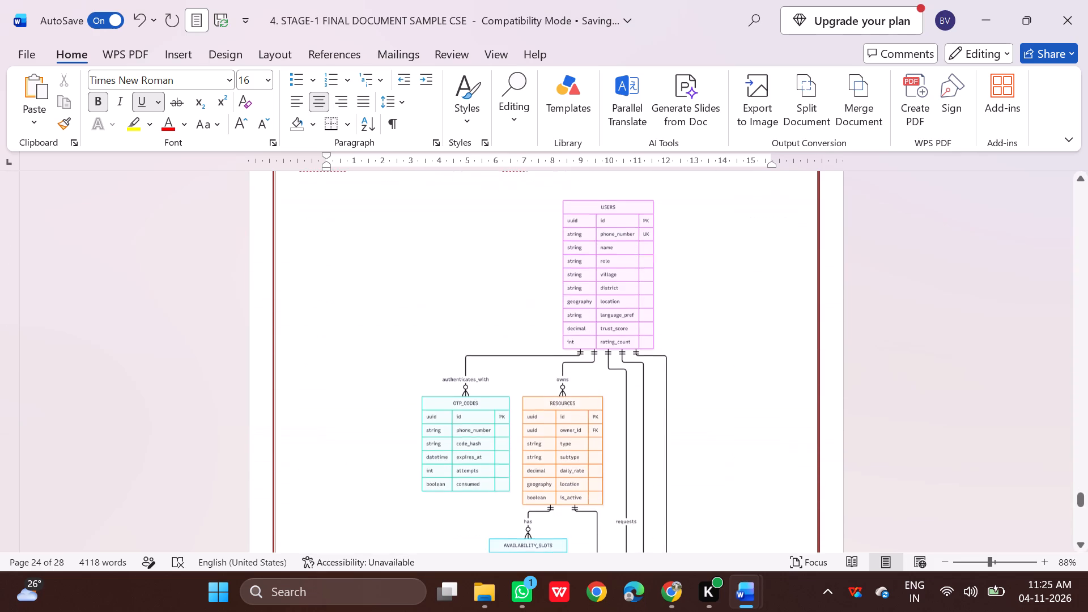
scroll(597, 465, "down", 3)
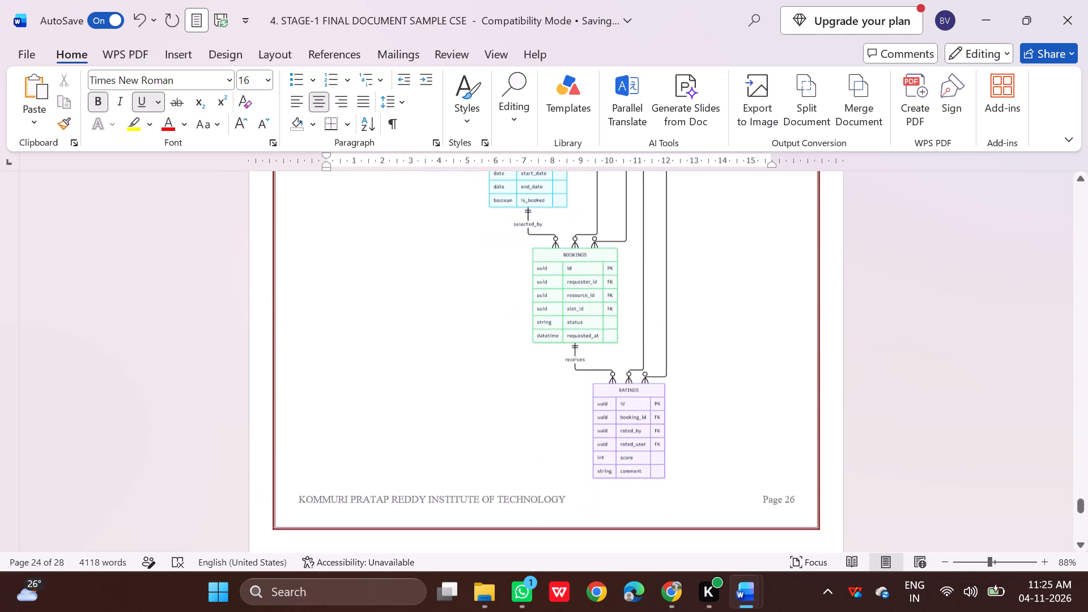
scroll(597, 465, "down", 3)
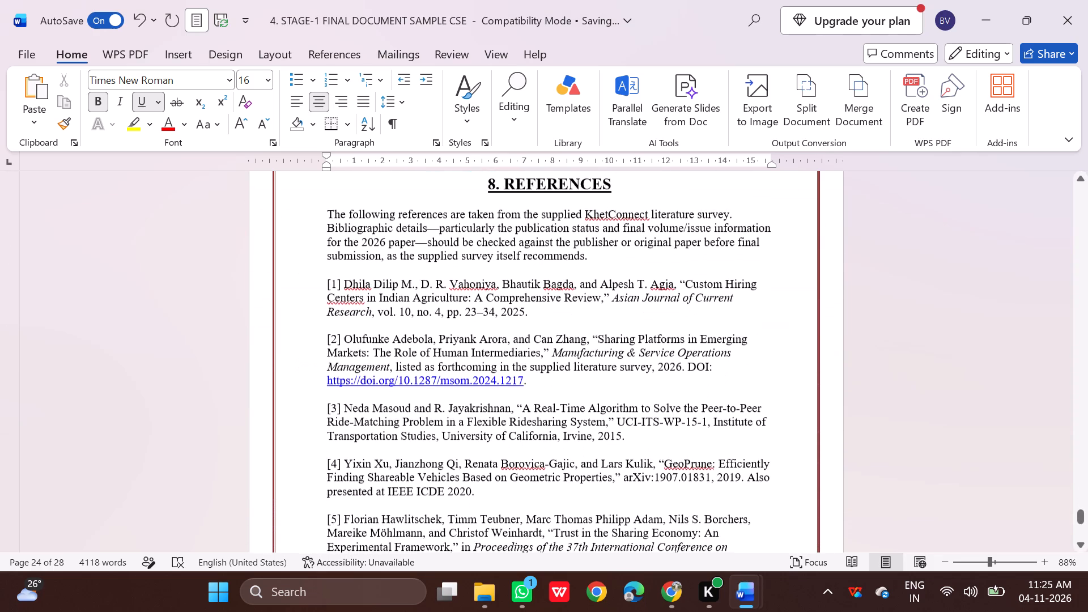
scroll(597, 465, "up", 1)
scroll(597, 465, "down", 2)
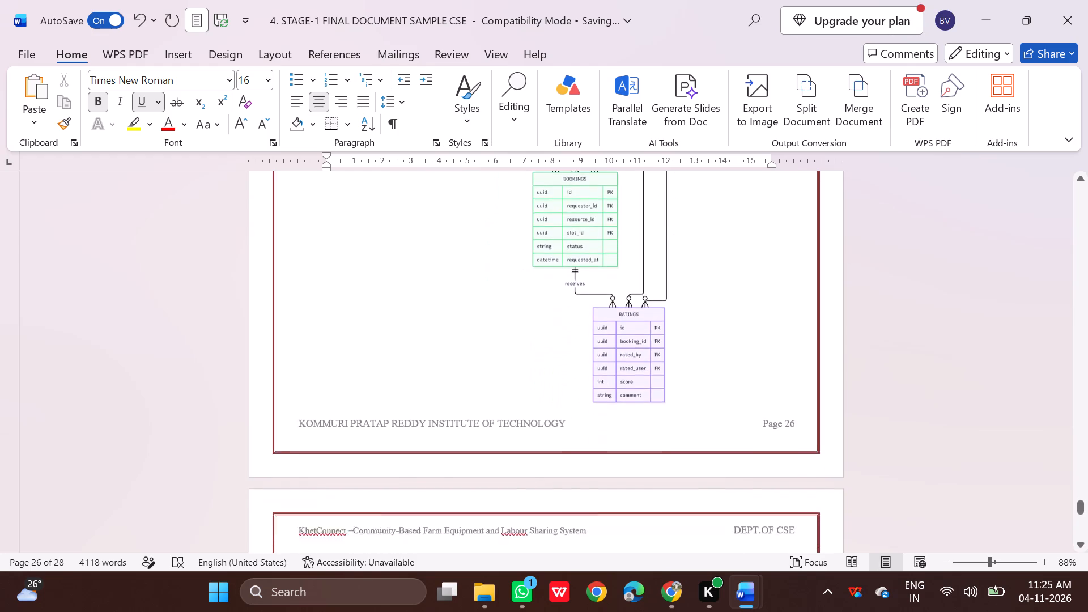
scroll(597, 465, "down", 1)
scroll(607, 566, "down", 1)
scroll(604, 500, "down", 1)
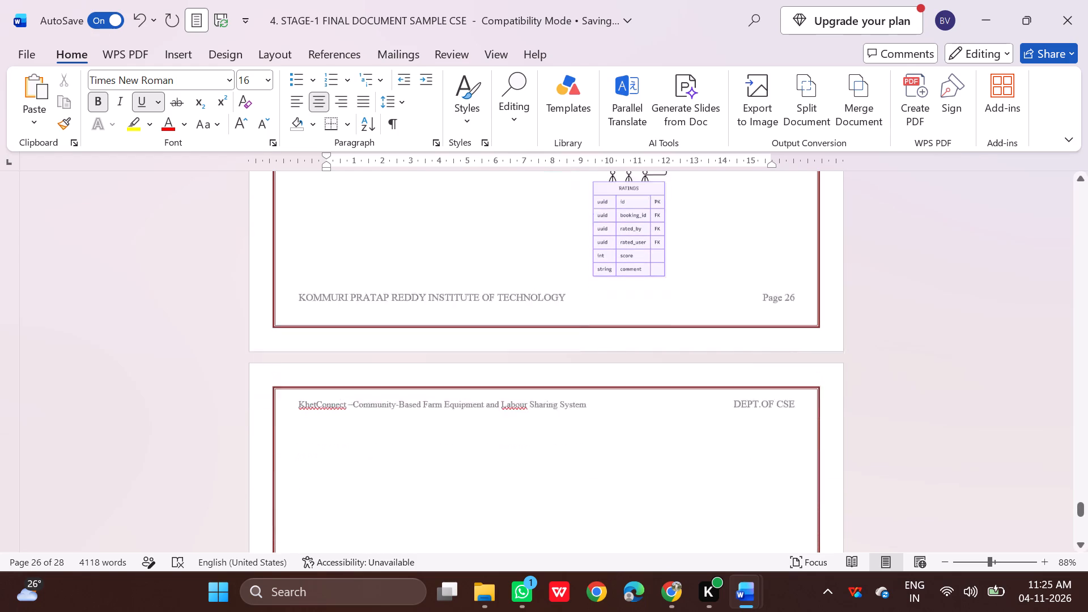
scroll(604, 500, "down", 1)
scroll(582, 441, "down", 1)
left_click(418, 357)
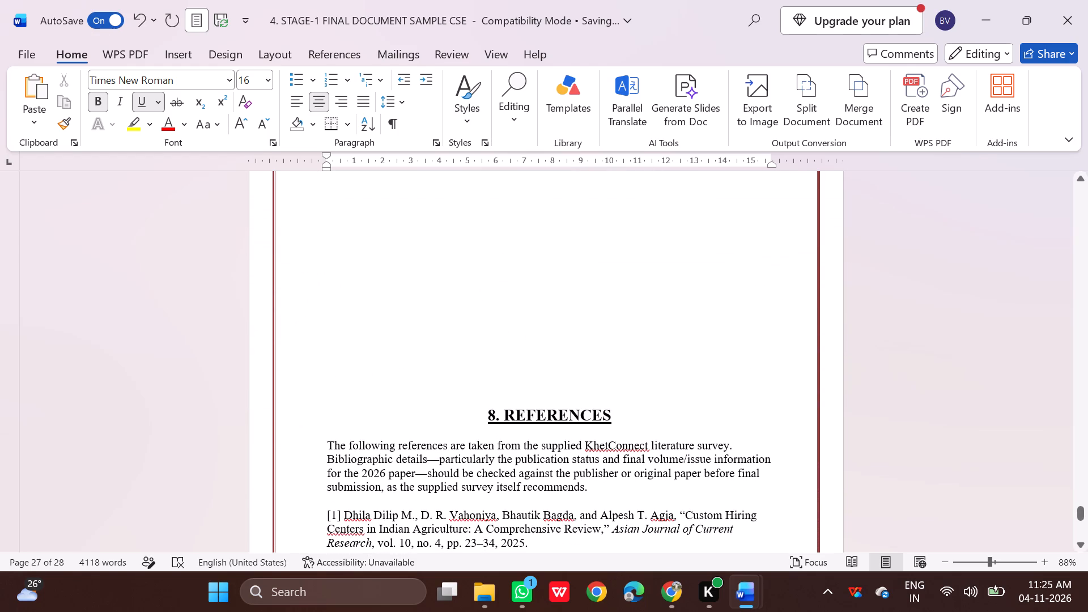
key("BackSpace")
key("BackSpace")
key("BackSpace")
key("BackSpace")
key("BackSpace")
key("BackSpace")
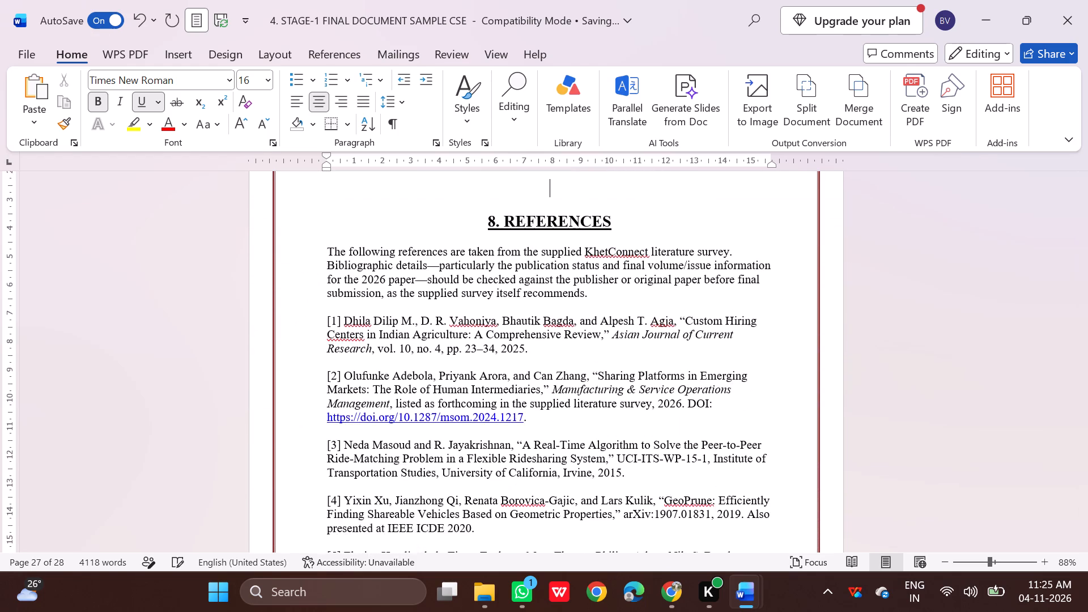
key("BackSpace")
key("BackSpace")
key("BackSpace")
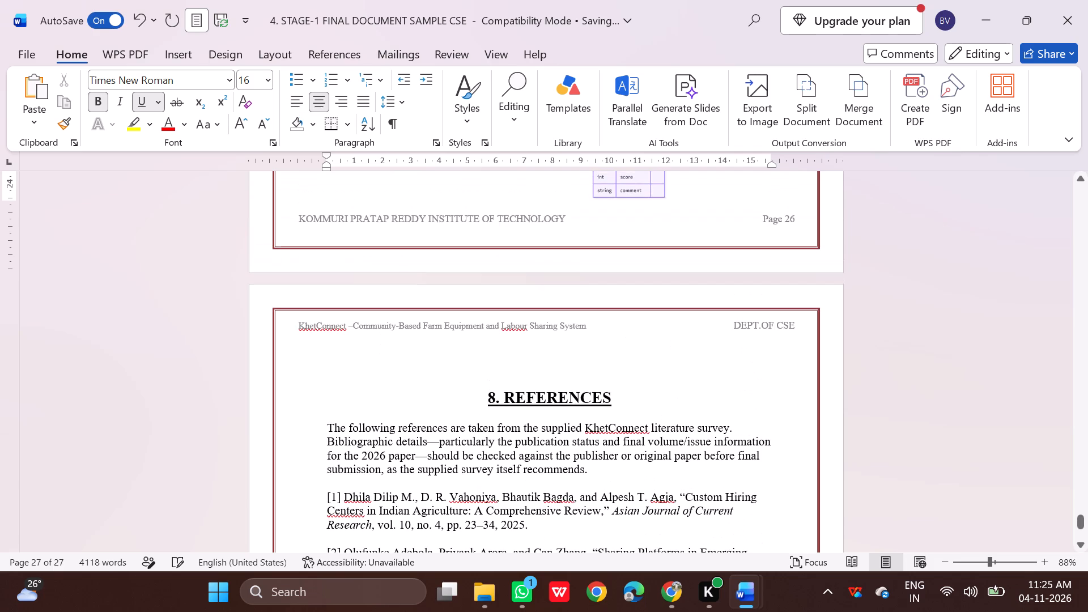
left_click(528, 361)
key("BackSpace")
key("BackSpace")
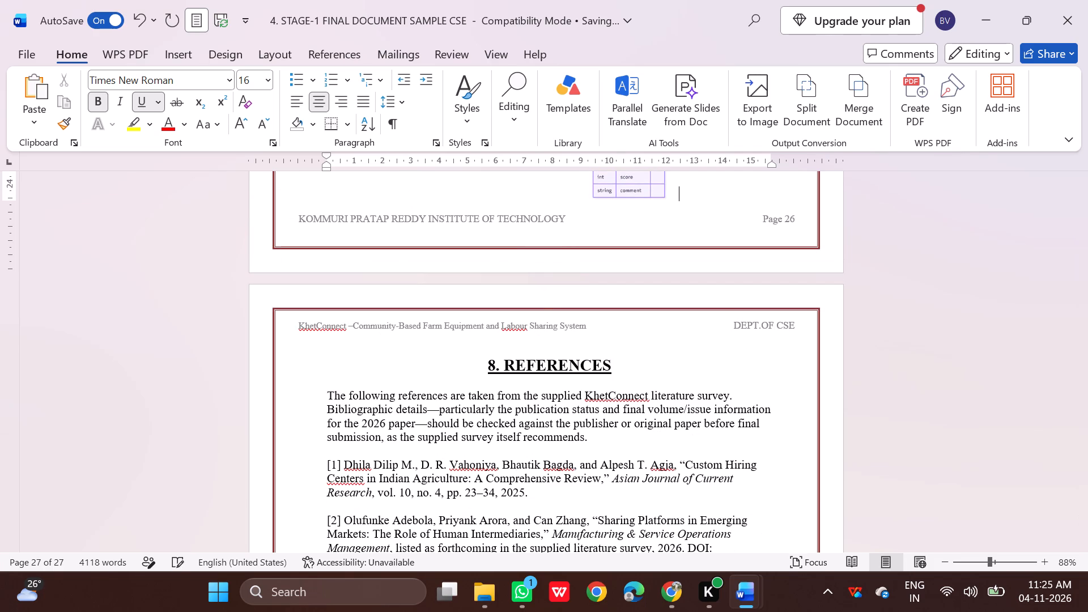
Shrink the entity relationship diagram of section 7.6 proportionally to about 7.5 cm wide.
scroll(528, 361, "down", 2)
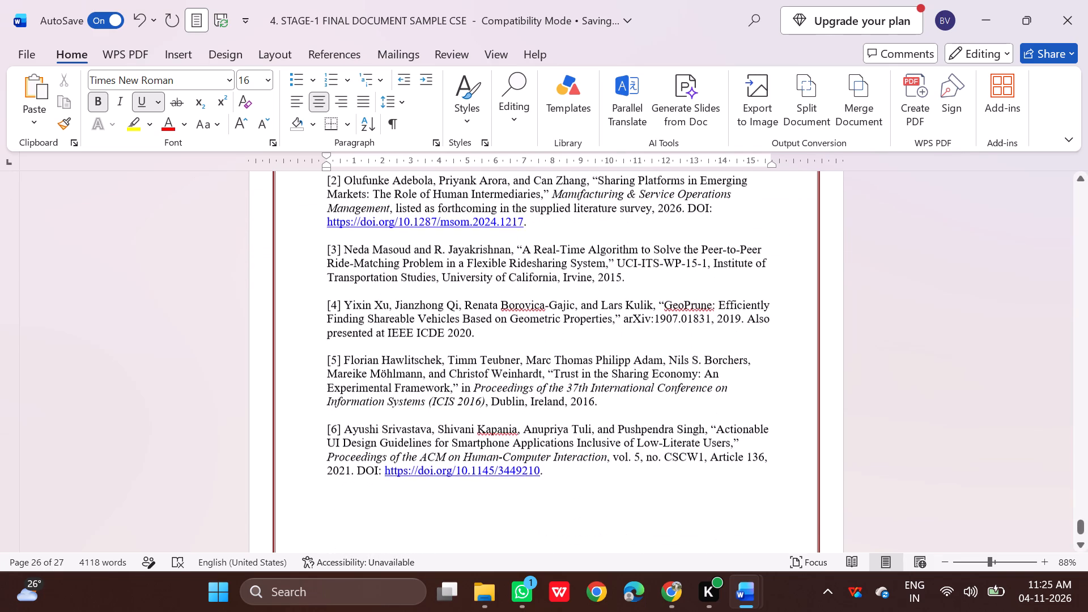
scroll(528, 361, "down", 3)
scroll(528, 361, "up", 1)
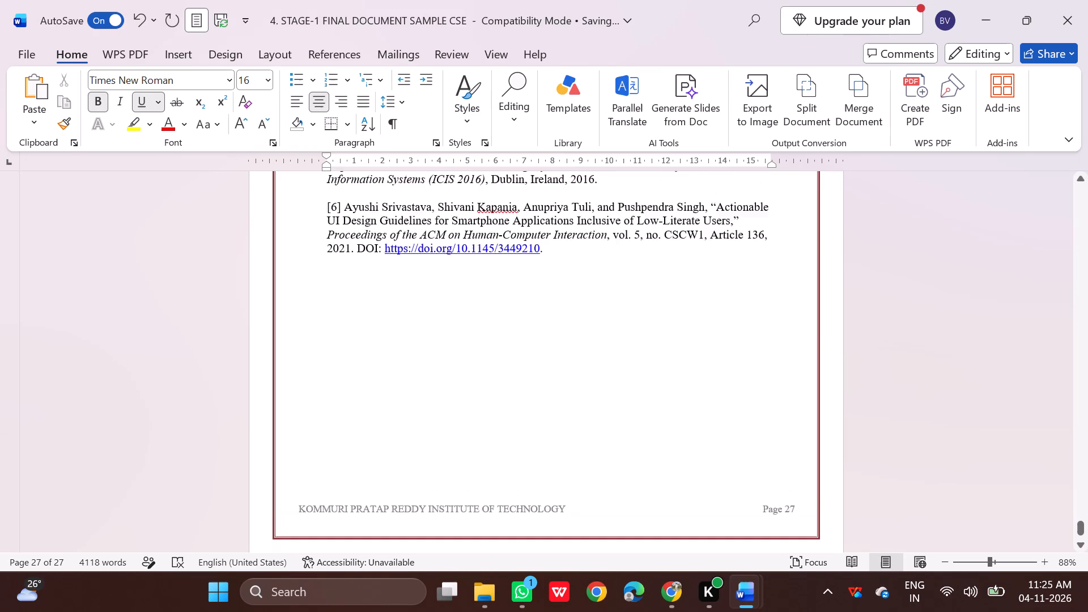
scroll(528, 361, "up", 5)
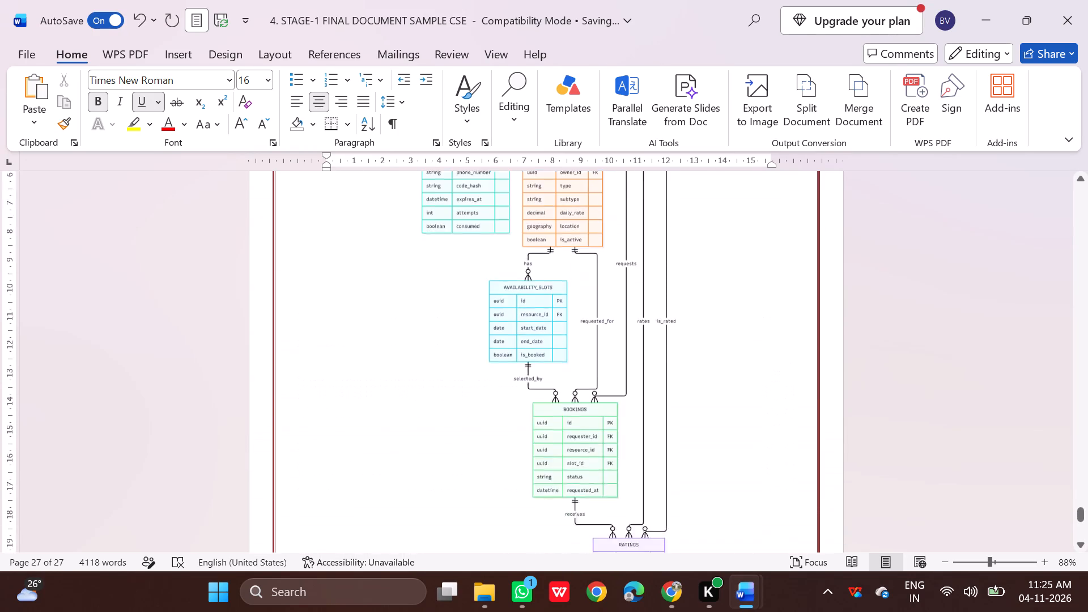
scroll(528, 361, "up", 2)
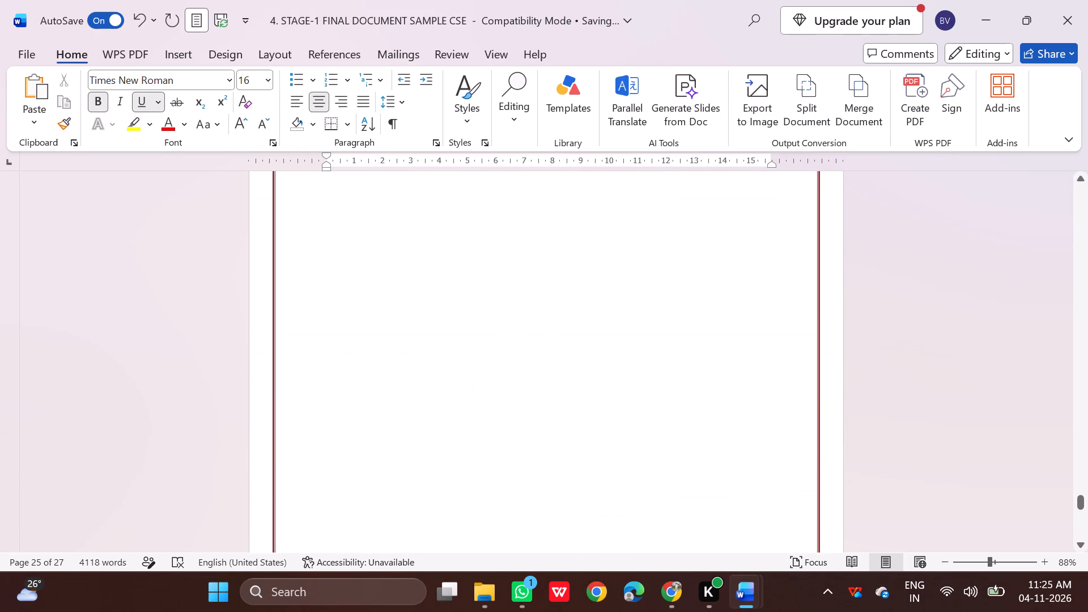
scroll(528, 361, "up", 1)
scroll(528, 361, "down", 2)
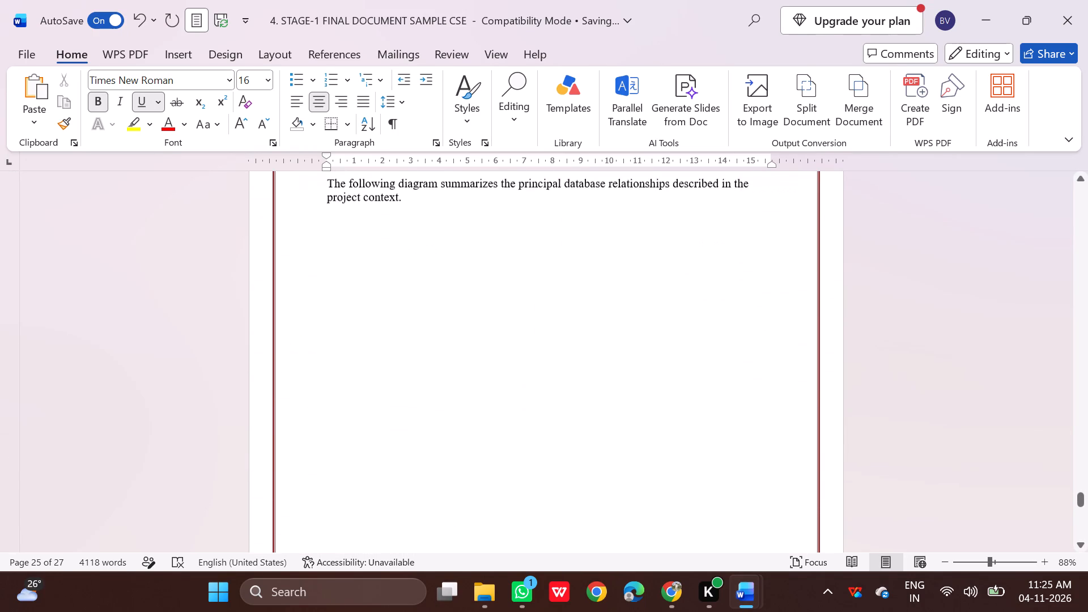
scroll(528, 361, "down", 5)
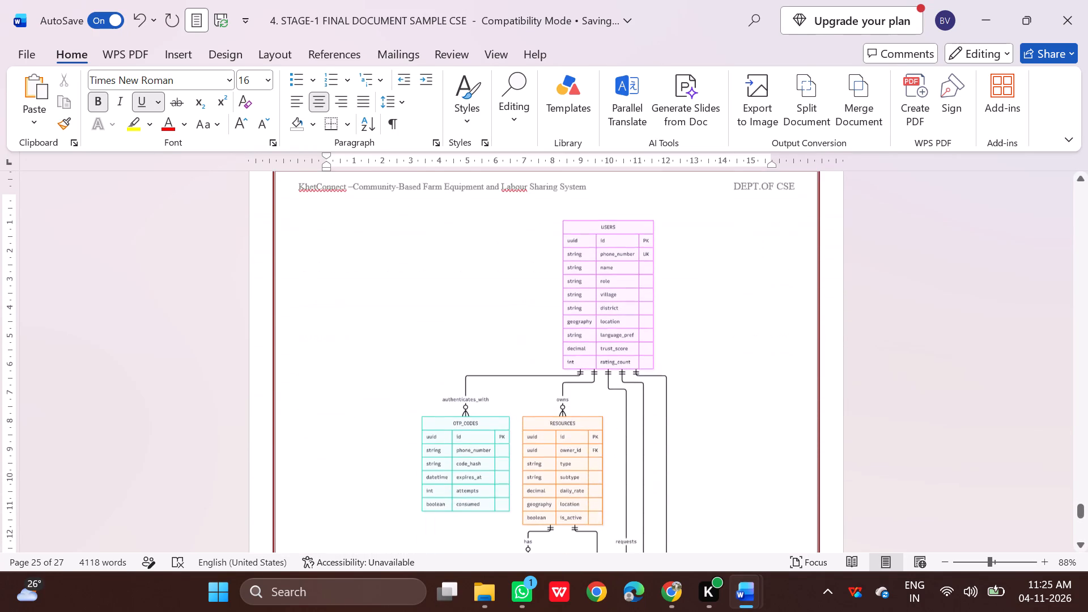
left_click(541, 275)
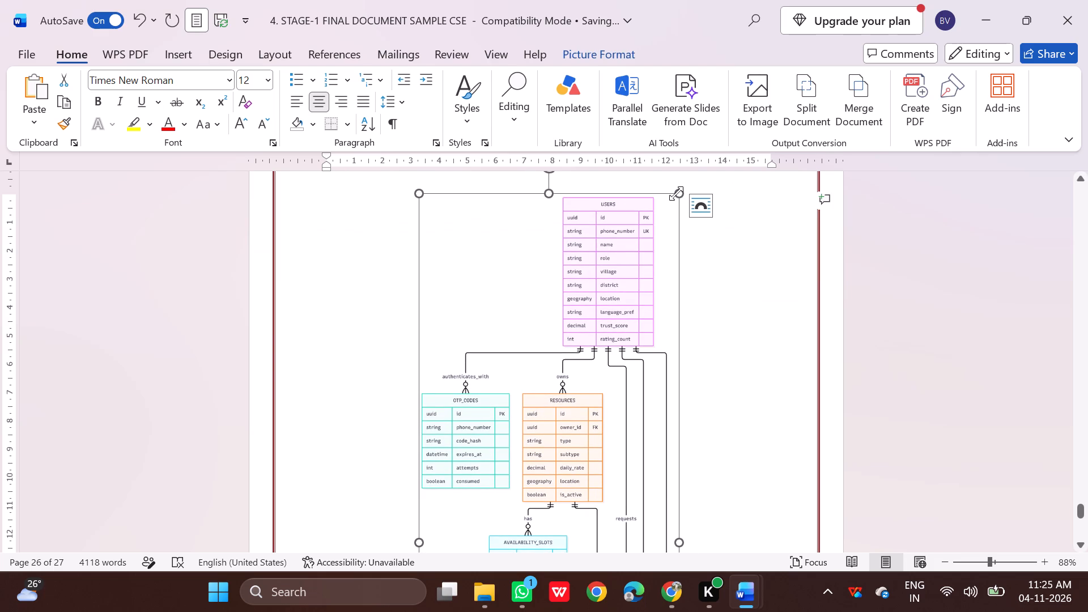
left_click_drag(676, 193, 429, 246, "shift")
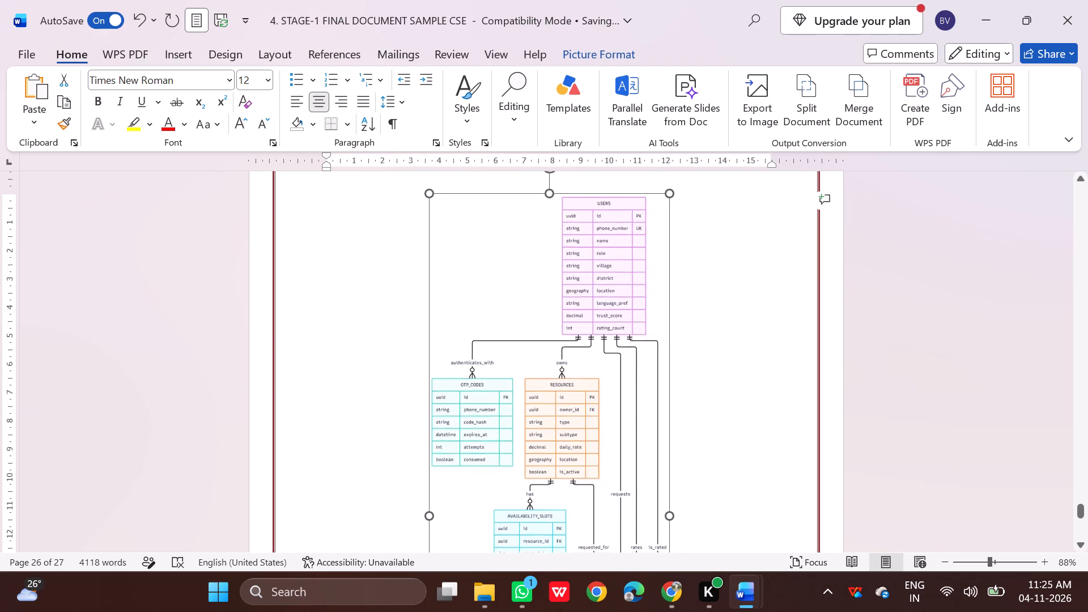
left_click_drag(429, 246, 490, 299, "shift")
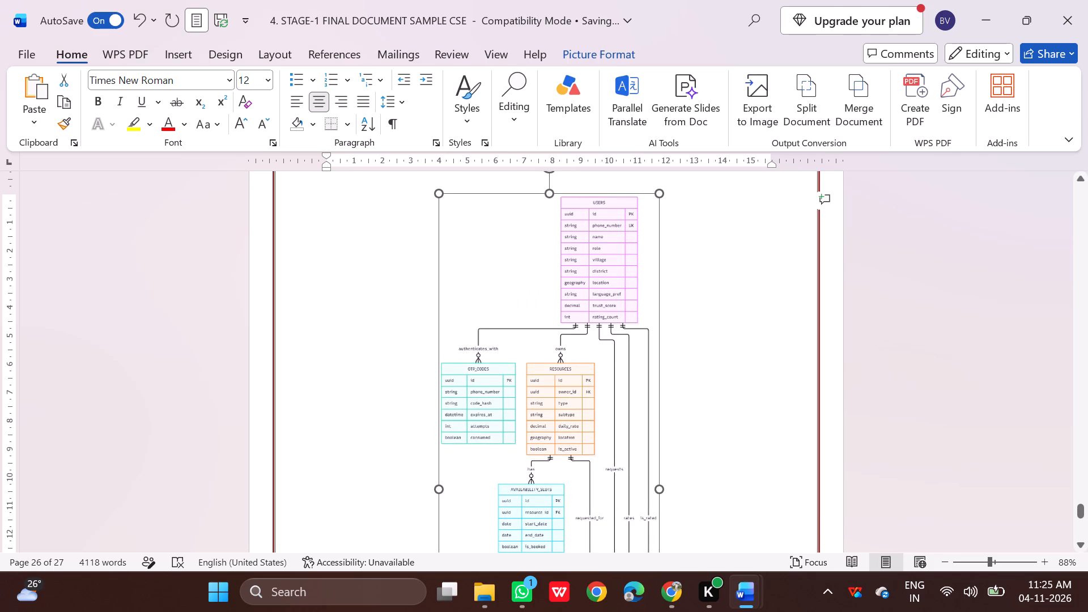
left_click_drag(490, 299, 464, 318, "shift")
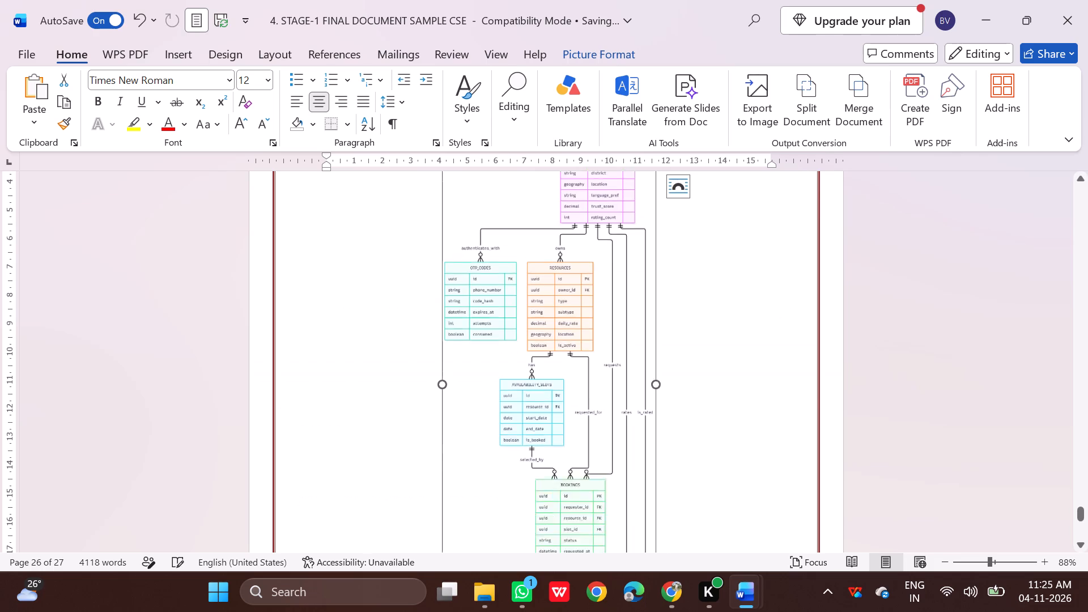
Check the page layout from the 7.6 Entity Relationship Overview section through the references to the end of the document.
scroll(545, 295, "up", 2)
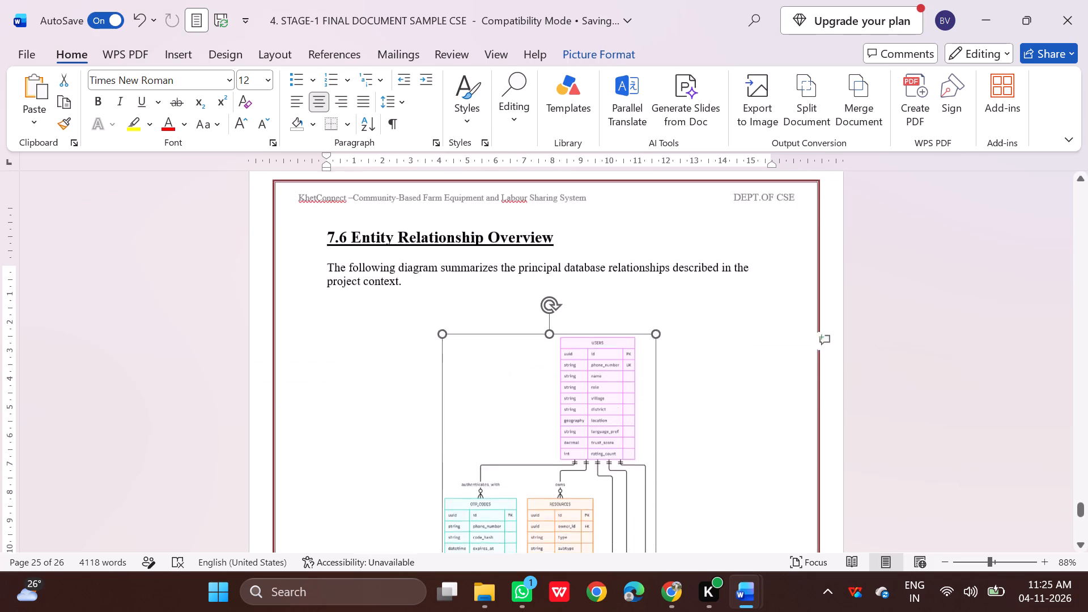
scroll(545, 295, "up", 1)
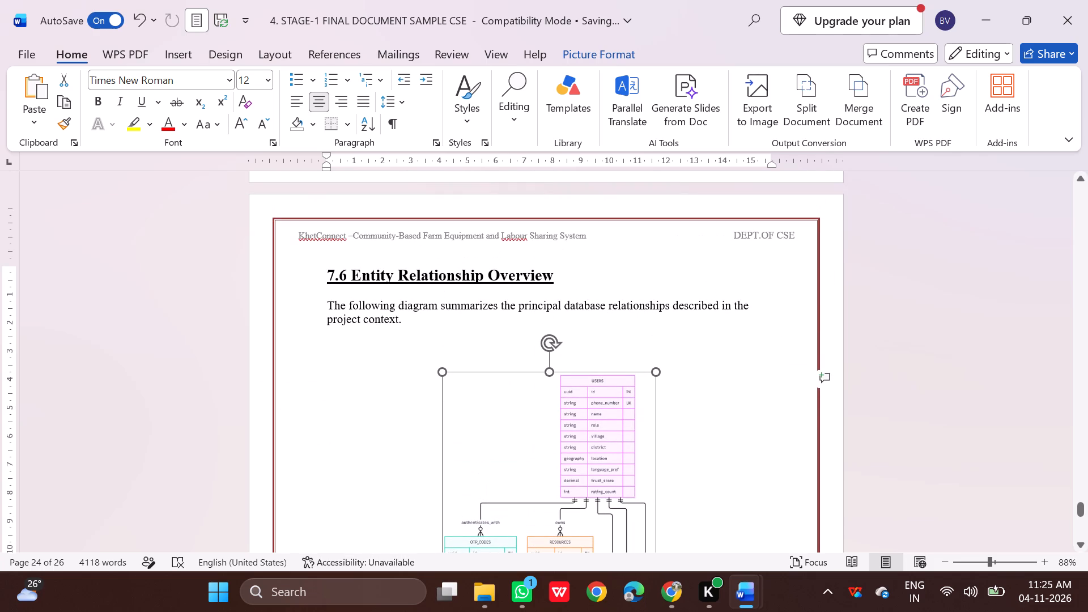
left_click(775, 372)
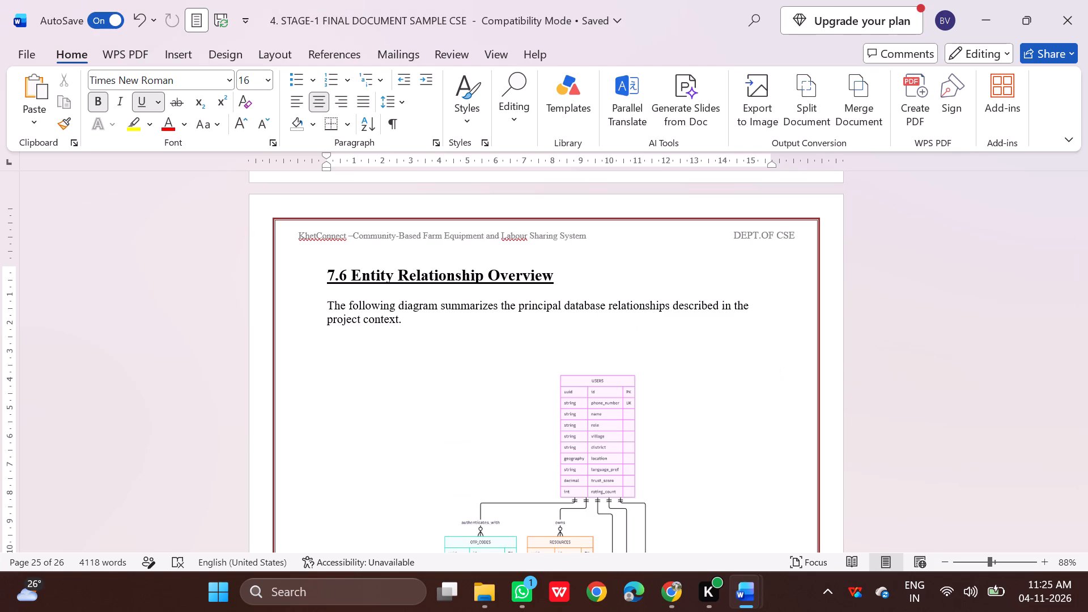
scroll(775, 372, "down", 8)
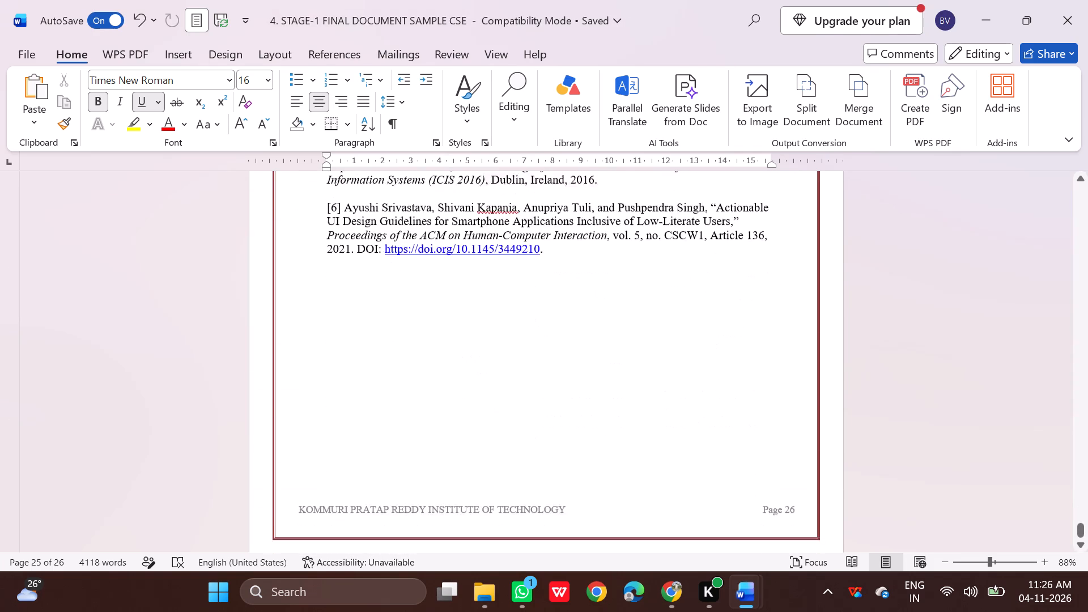
scroll(775, 372, "down", 3)
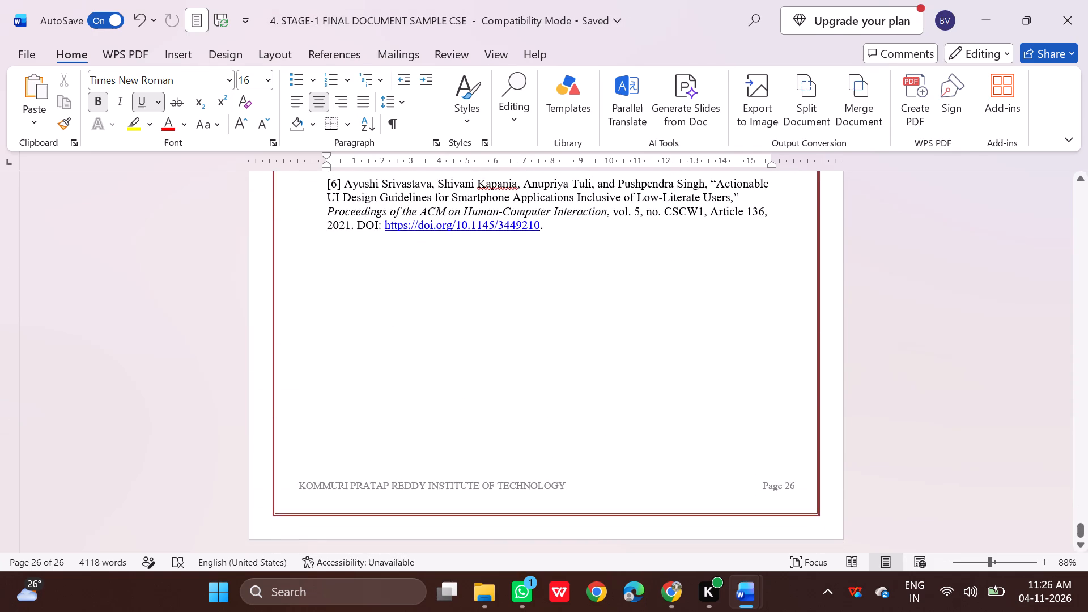
scroll(648, 338, "up", 1)
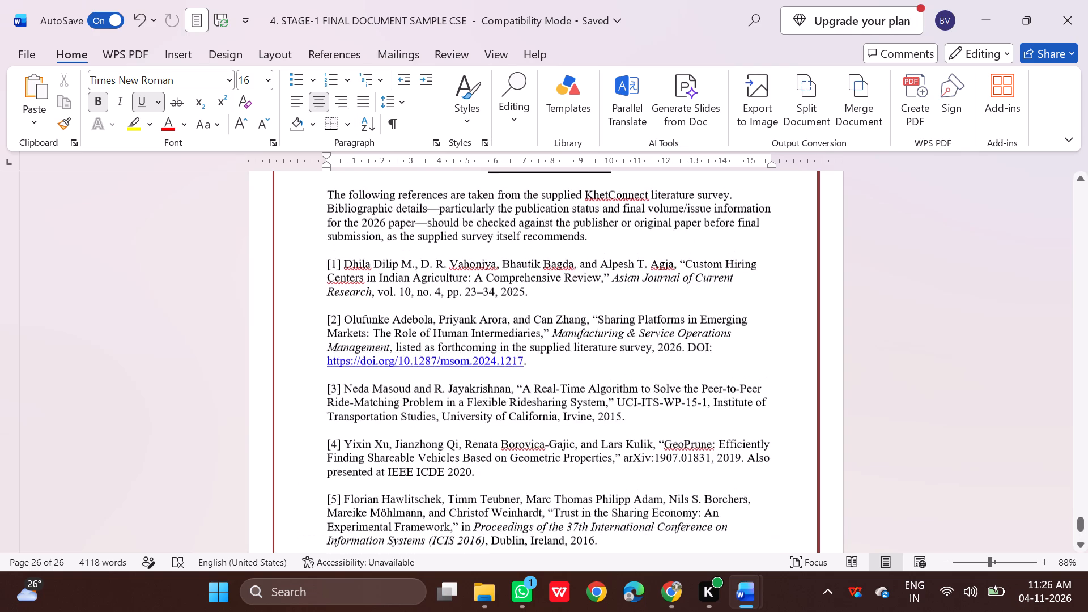
scroll(648, 338, "up", 2)
scroll(648, 338, "down", 9)
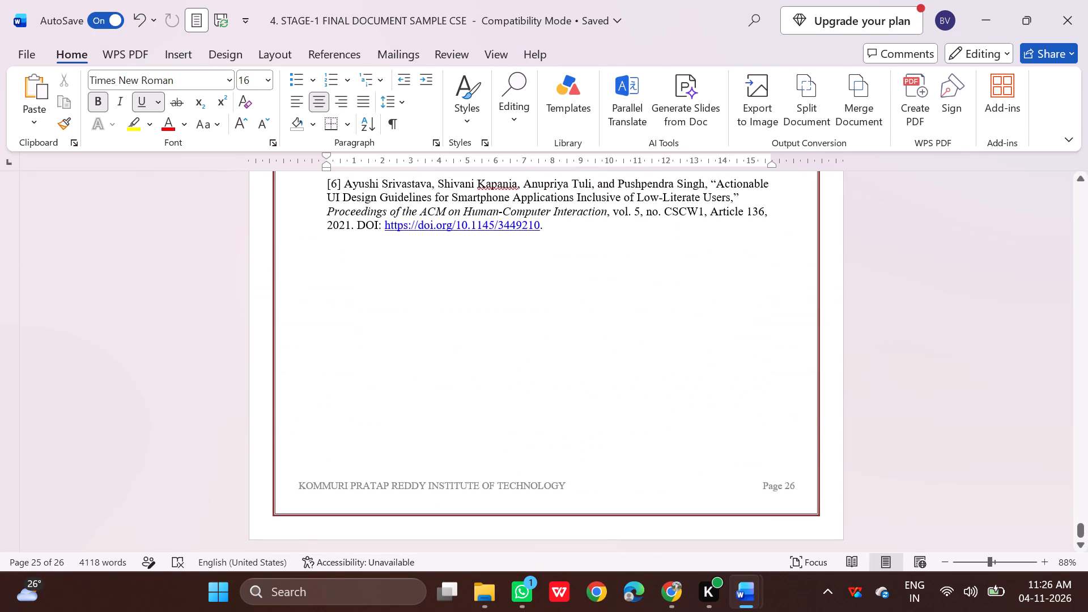
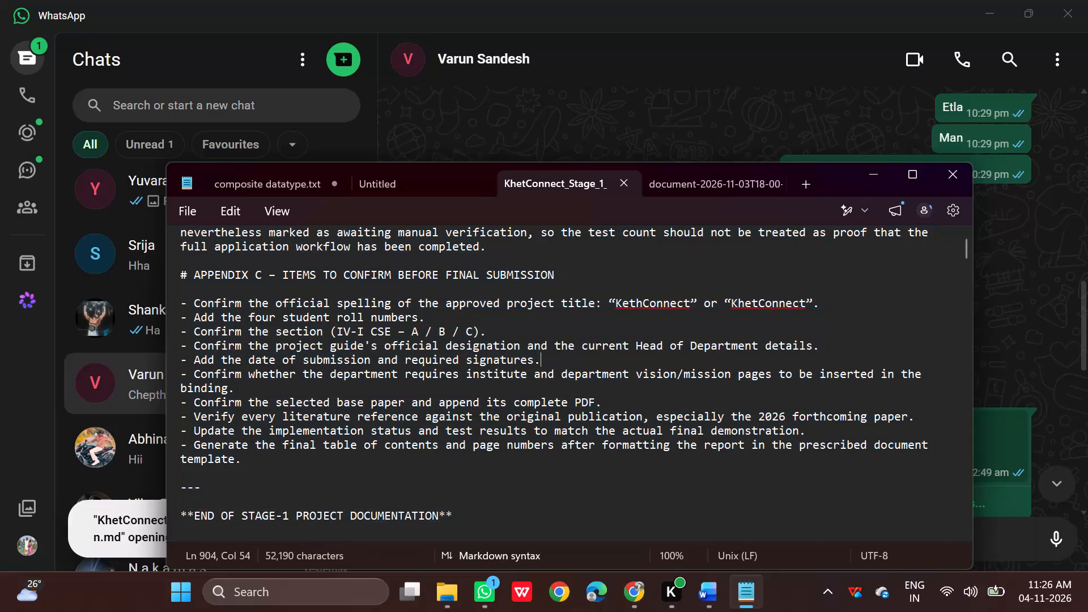
Examine the Appendix C checklist in the KhetConnect Stage-1 Markdown file and the start of the document-2026-11-03 text file, returning to the maximized Markdown file.
scroll(869, 354, "down", 1)
scroll(869, 354, "up", 1)
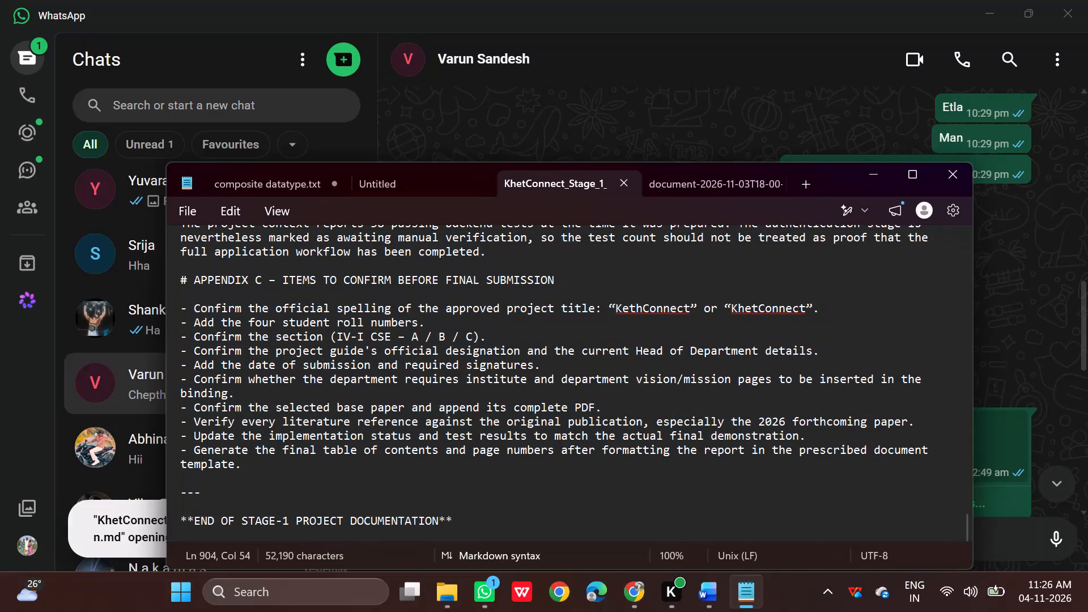
scroll(869, 354, "up", 1)
left_click(908, 186)
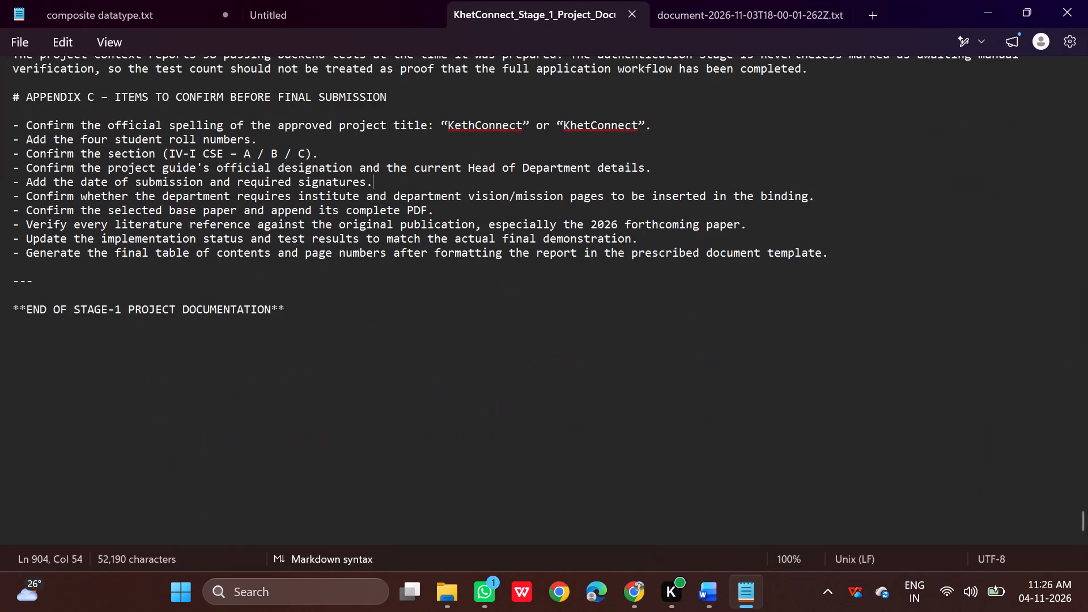
left_click(817, 0)
left_click(806, 1)
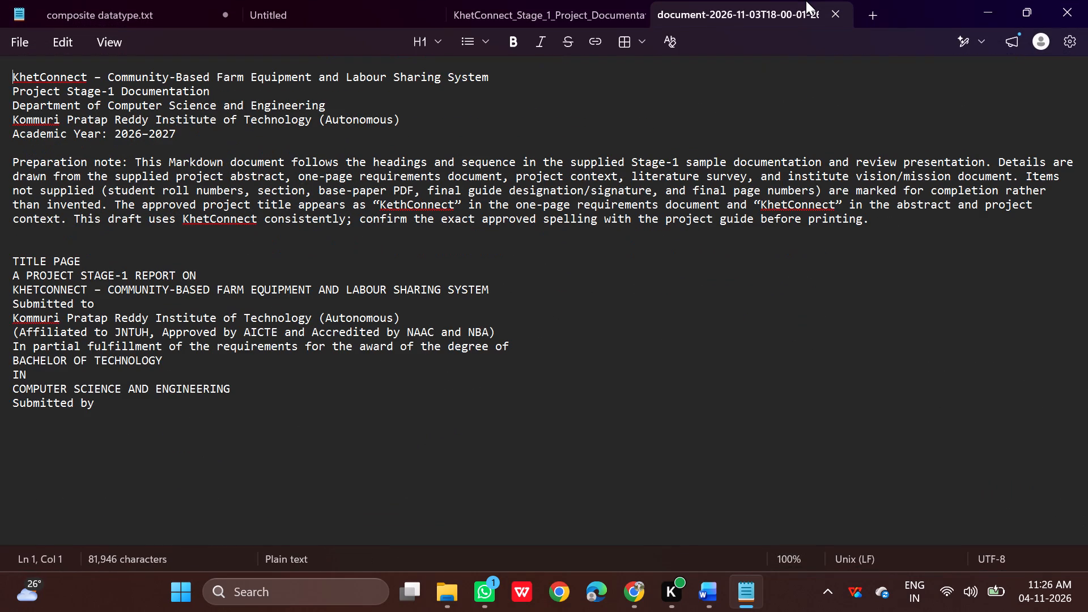
left_click(602, 0)
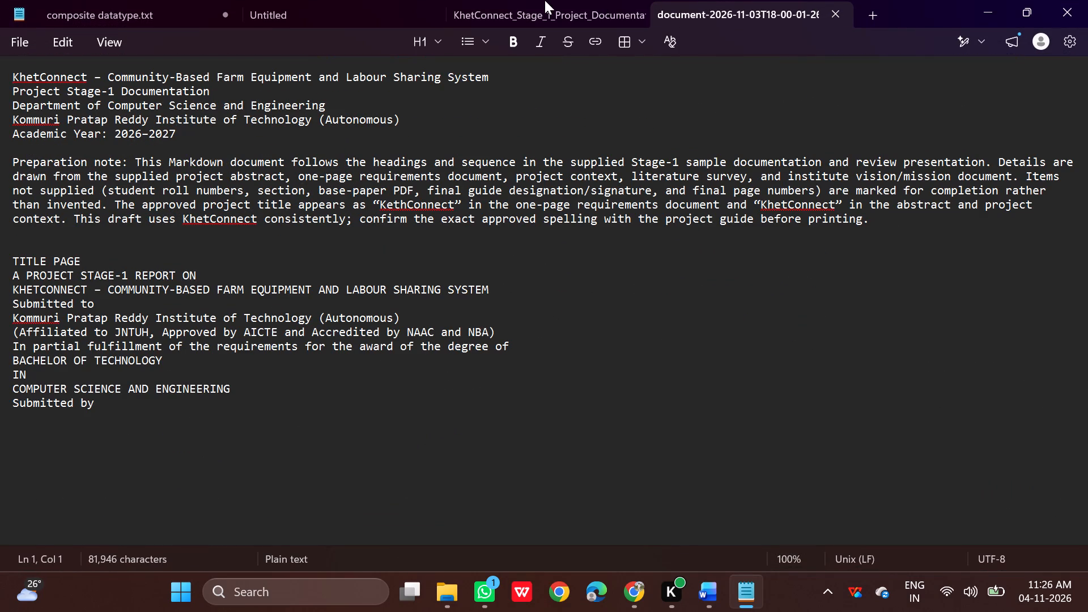
left_click(545, 0)
left_click(545, 0)
left_click(545, 0)
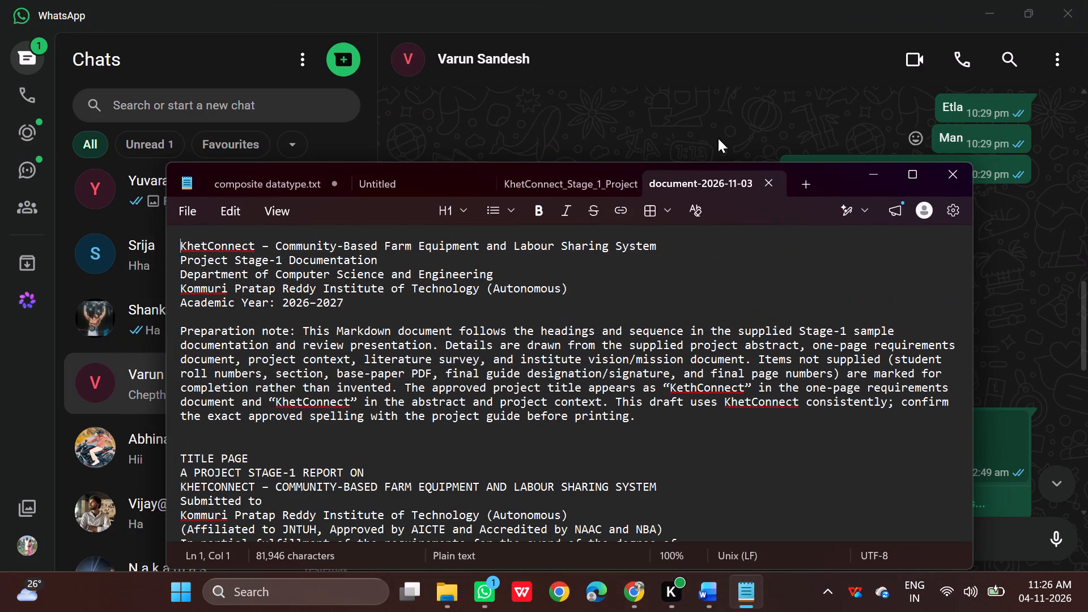
left_click(900, 177)
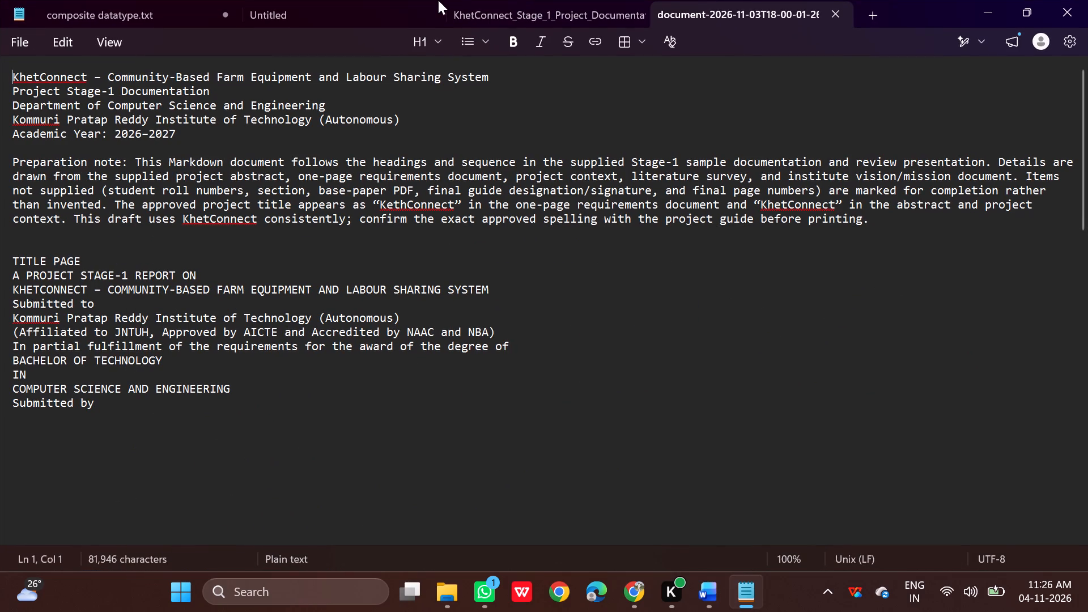
left_click(438, 0)
double_click(489, 0)
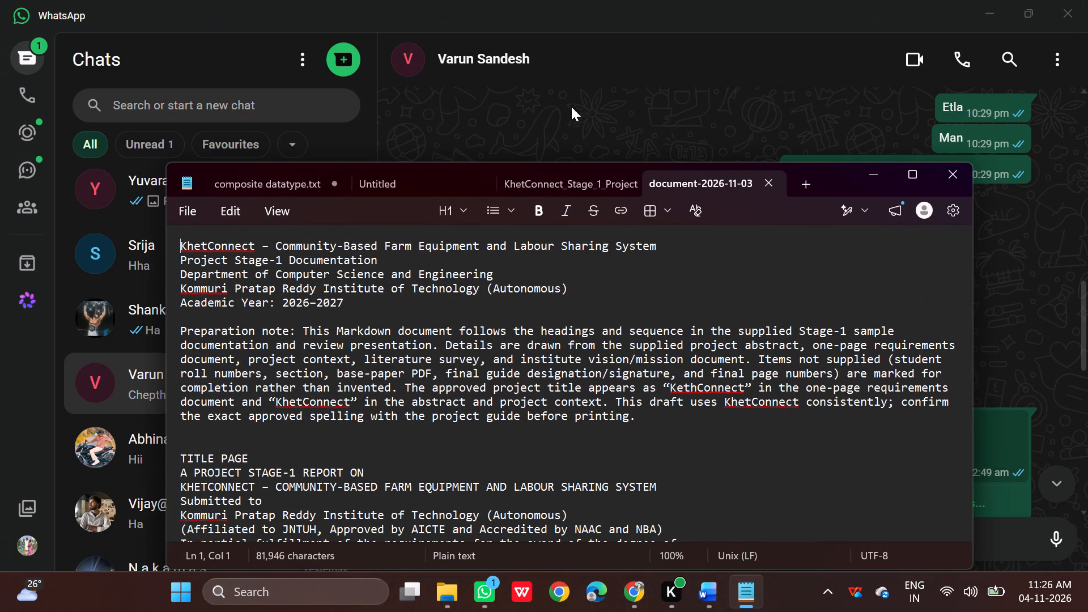
left_click(561, 179)
left_click(909, 172)
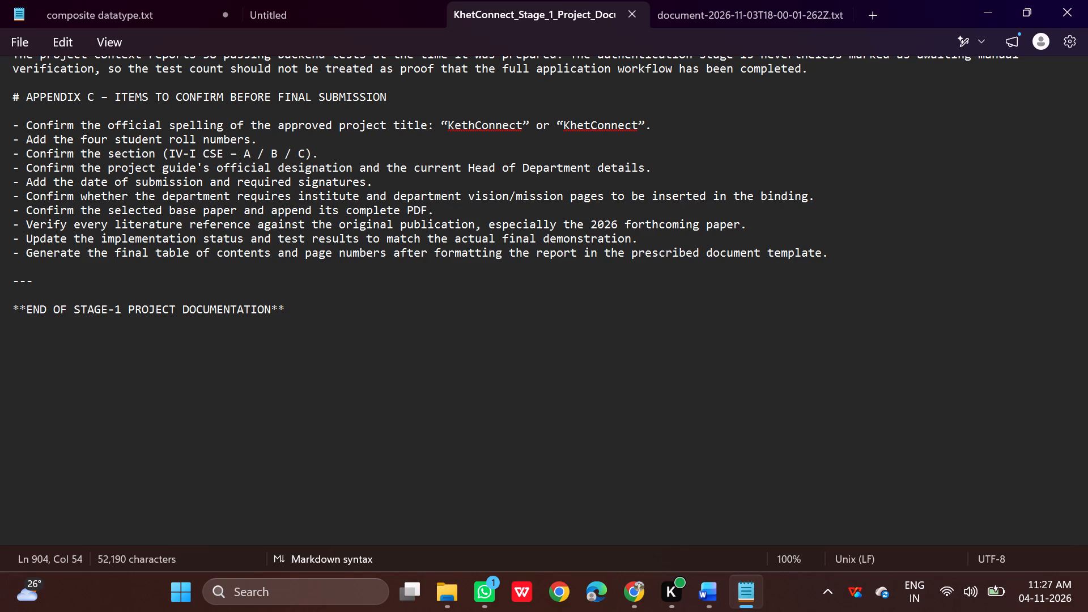
Review the end of the KhetConnect Stage-1 documentation, from the Appendix C confirmation items back to the Base Paper section.
scroll(909, 172, "up", 1)
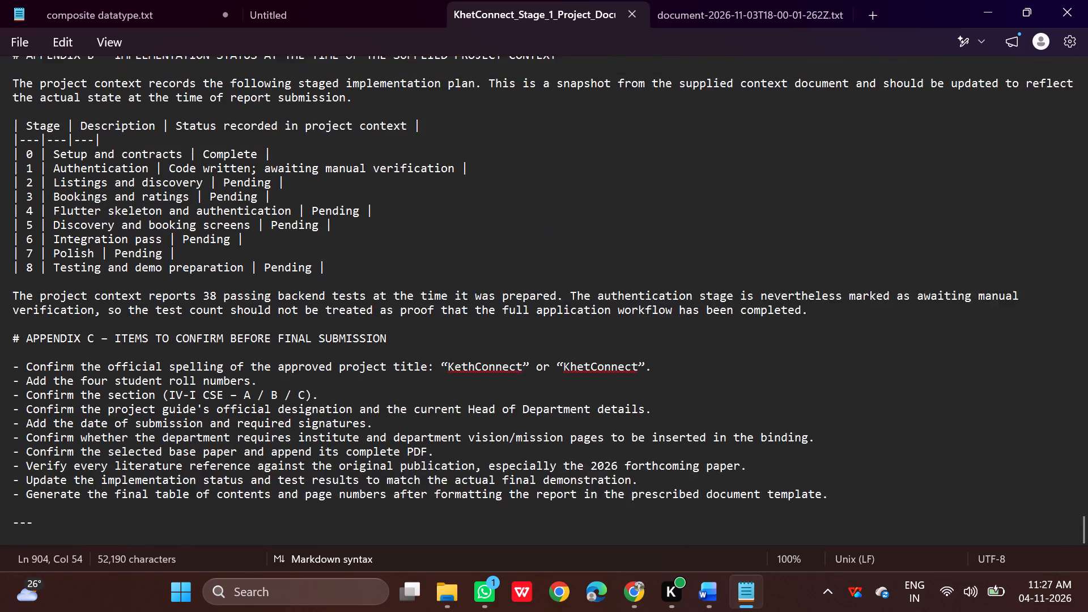
scroll(909, 172, "up", 3)
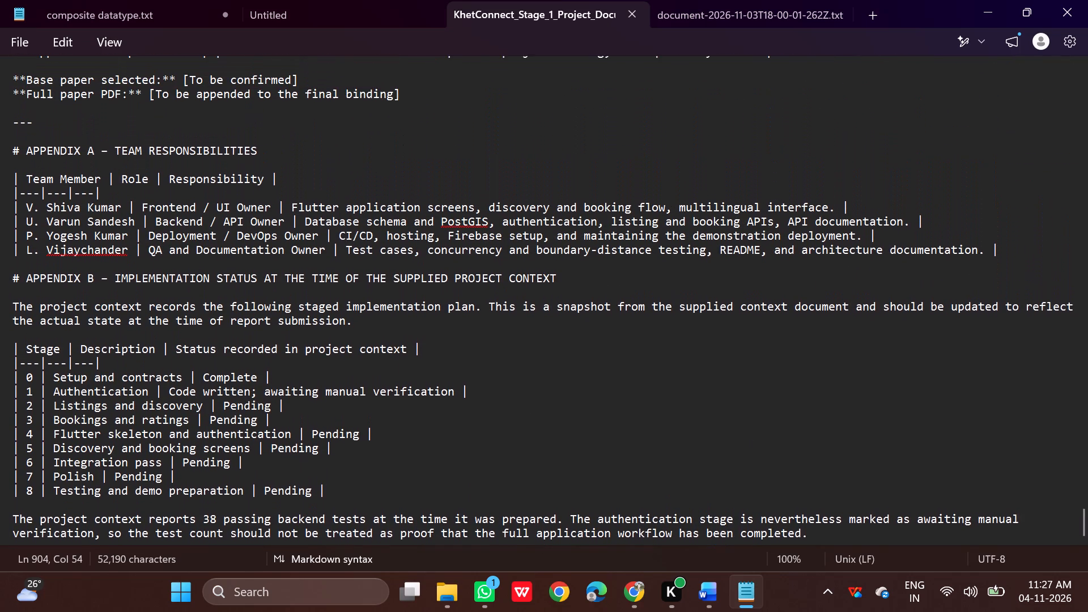
scroll(909, 172, "up", 2)
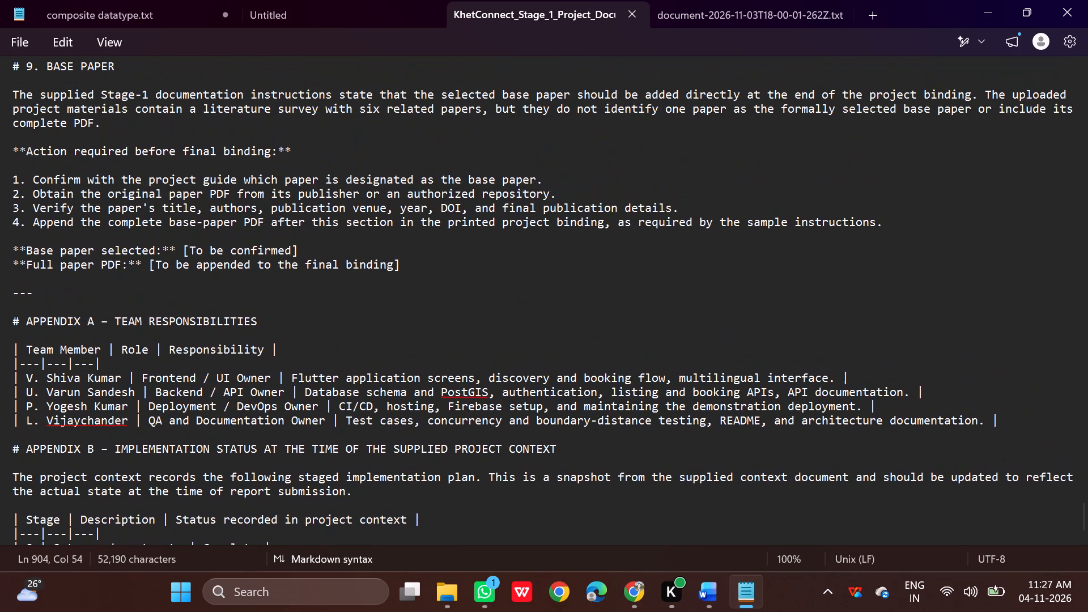
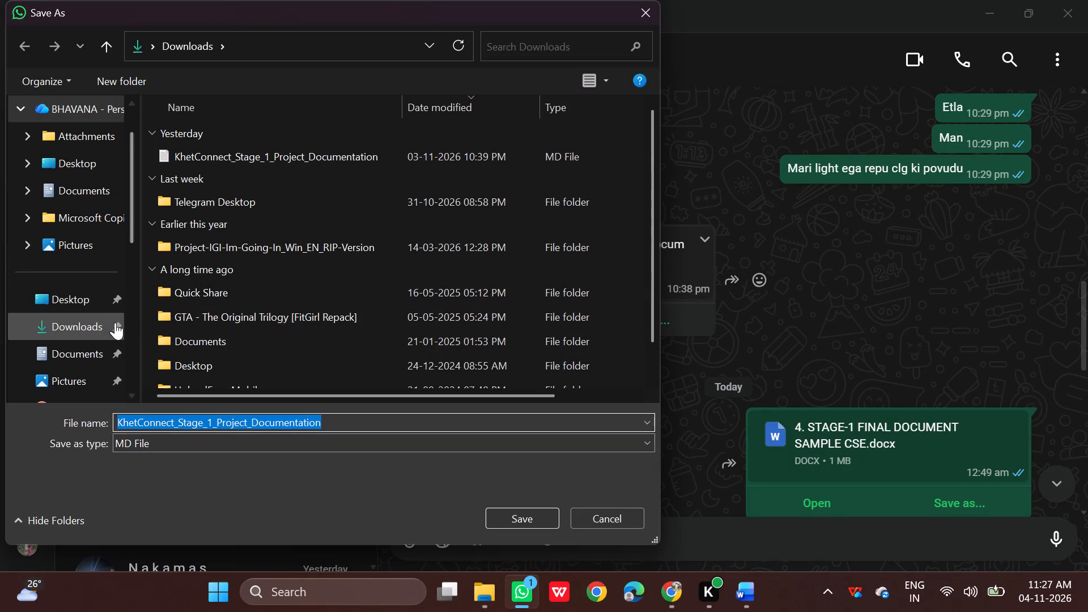
Choose the Downloads folder as the save location for the KhetConnect_Stage_1_Project_Documentation MD file.
left_click(99, 323)
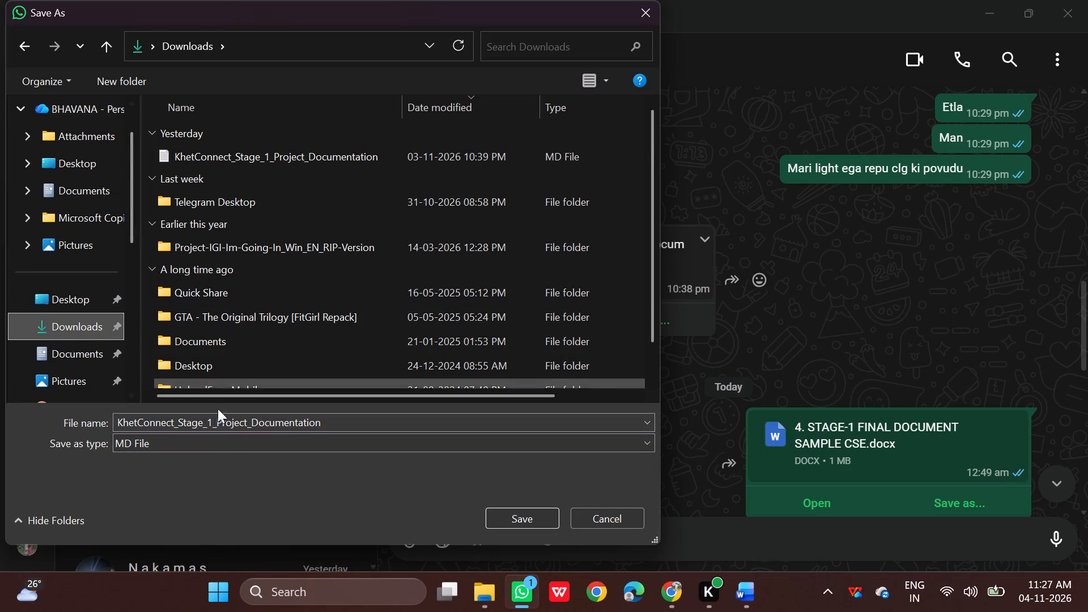
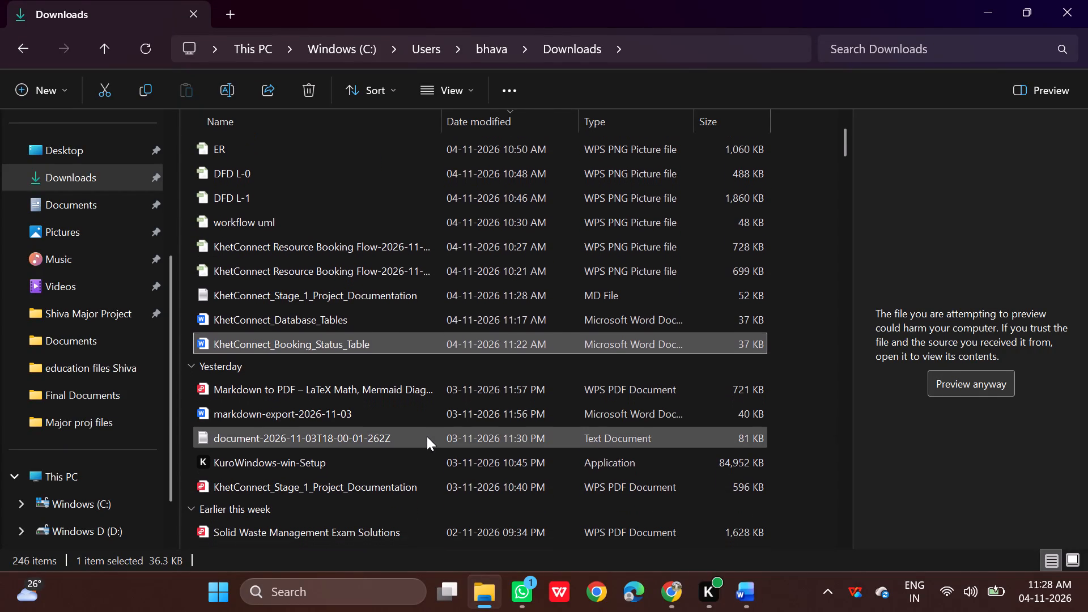
Look through the recent files in the Downloads folder for the saved KhetConnect_Stage_1_Project_Documentation MD file.
scroll(427, 436, "down", 1)
scroll(427, 436, "up", 1)
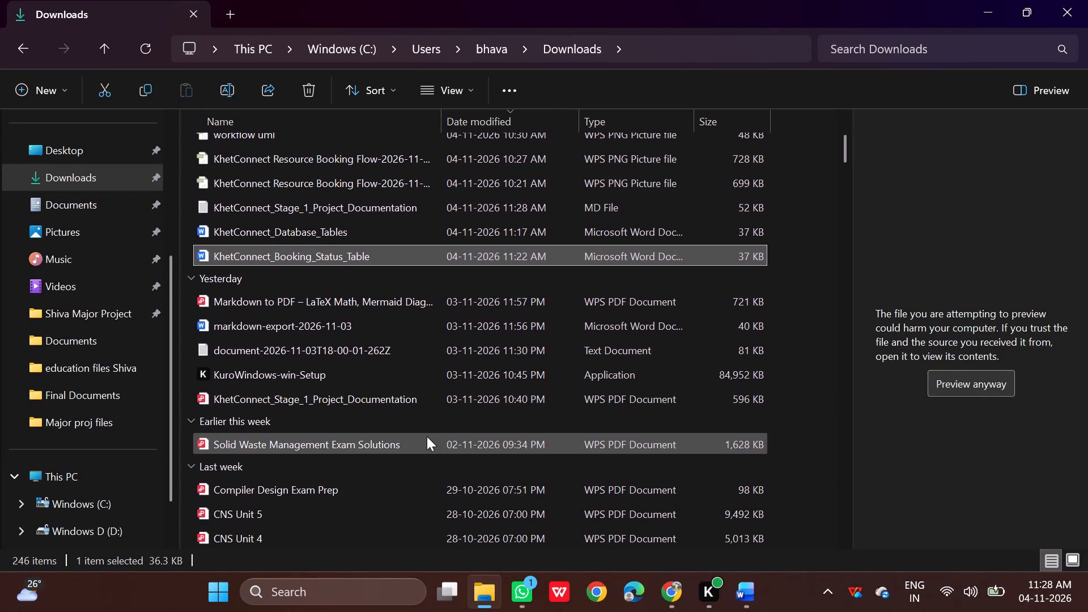
scroll(427, 436, "up", 1)
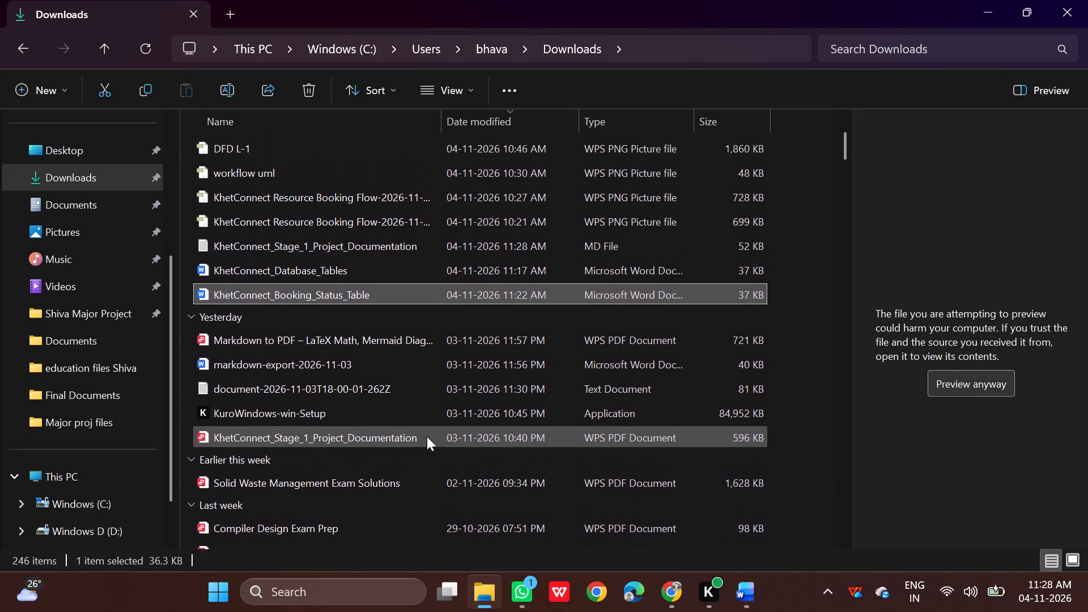
scroll(427, 436, "up", 2)
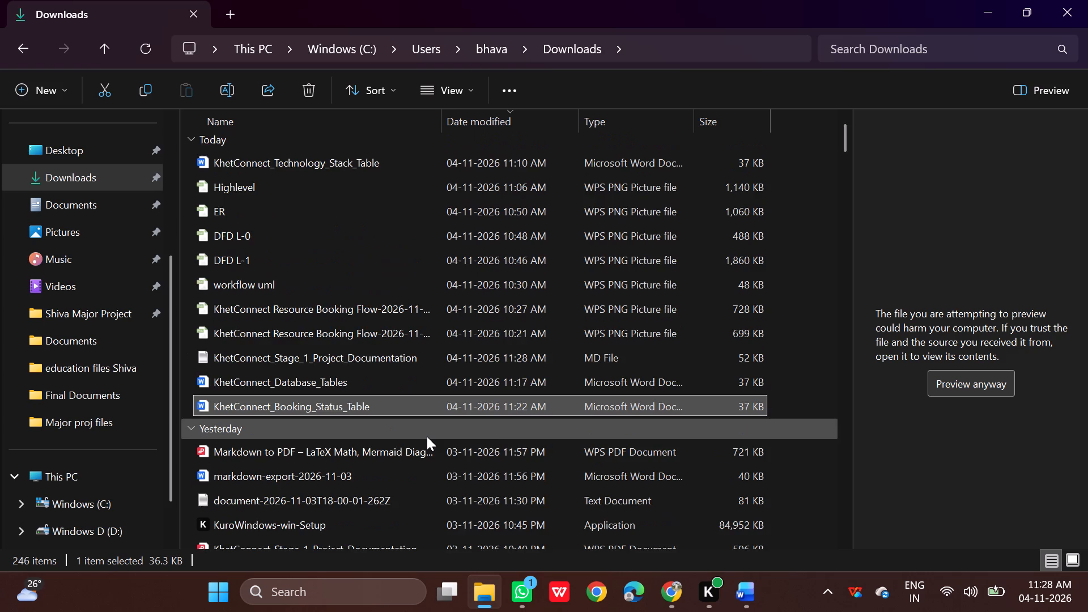
scroll(427, 436, "down", 3)
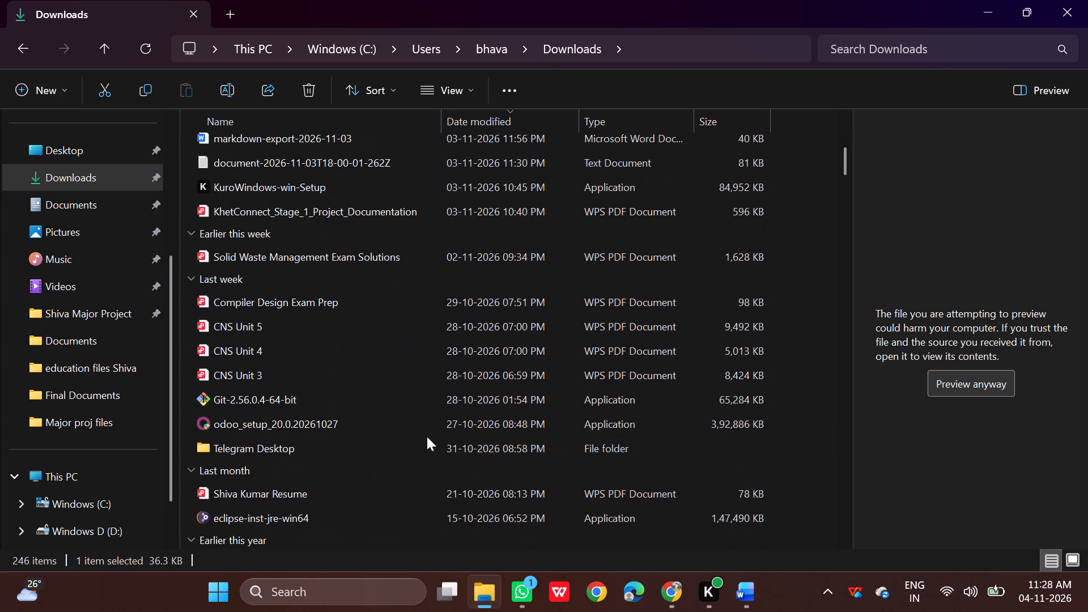
scroll(427, 436, "down", 1)
scroll(427, 436, "up", 7)
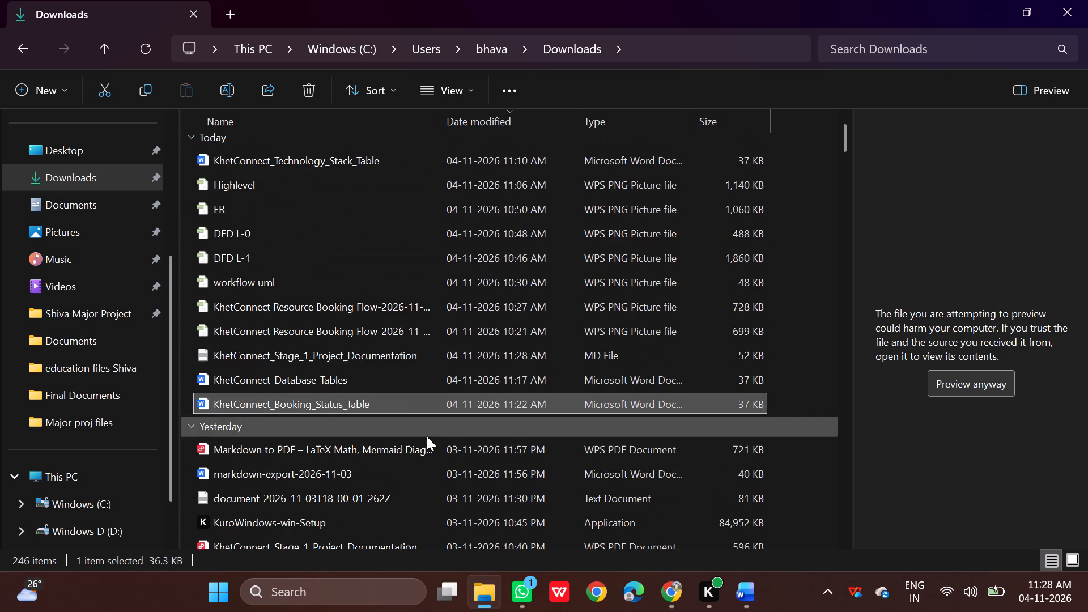
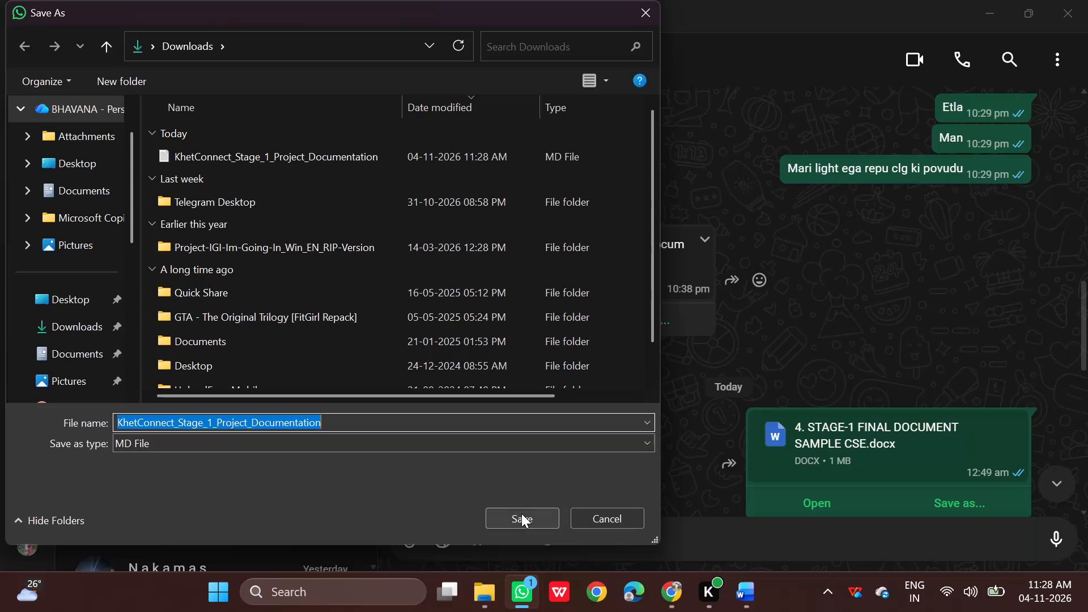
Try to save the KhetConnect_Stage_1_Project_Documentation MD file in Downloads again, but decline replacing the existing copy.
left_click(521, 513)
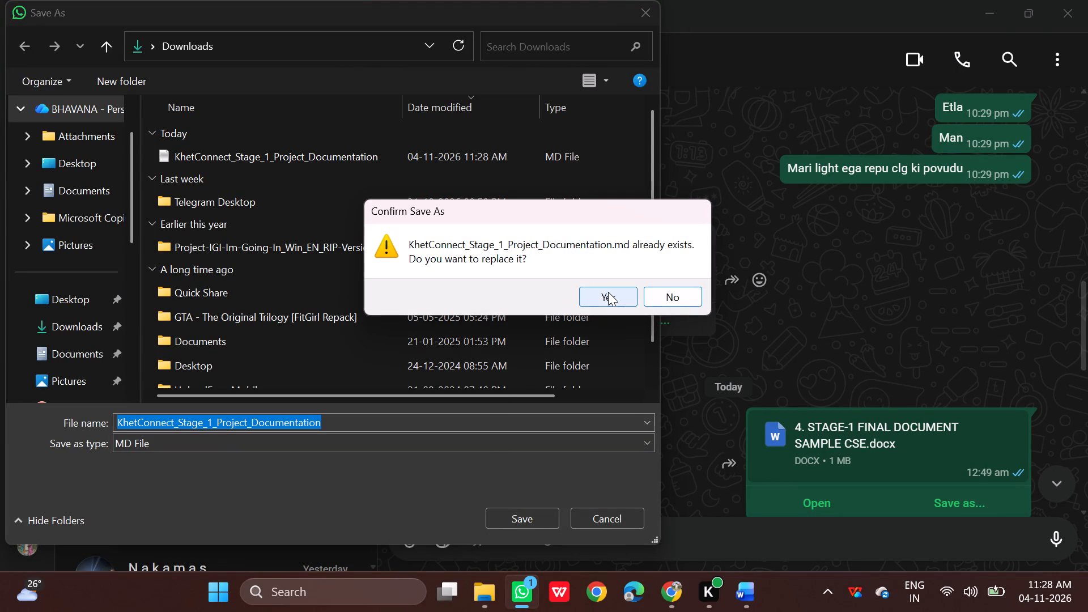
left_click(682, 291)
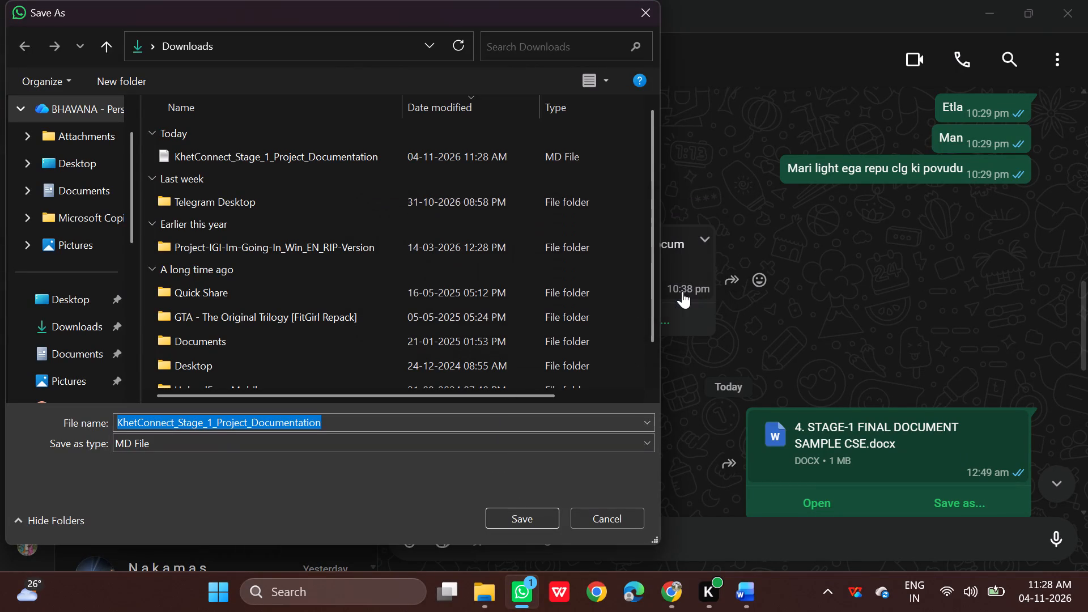
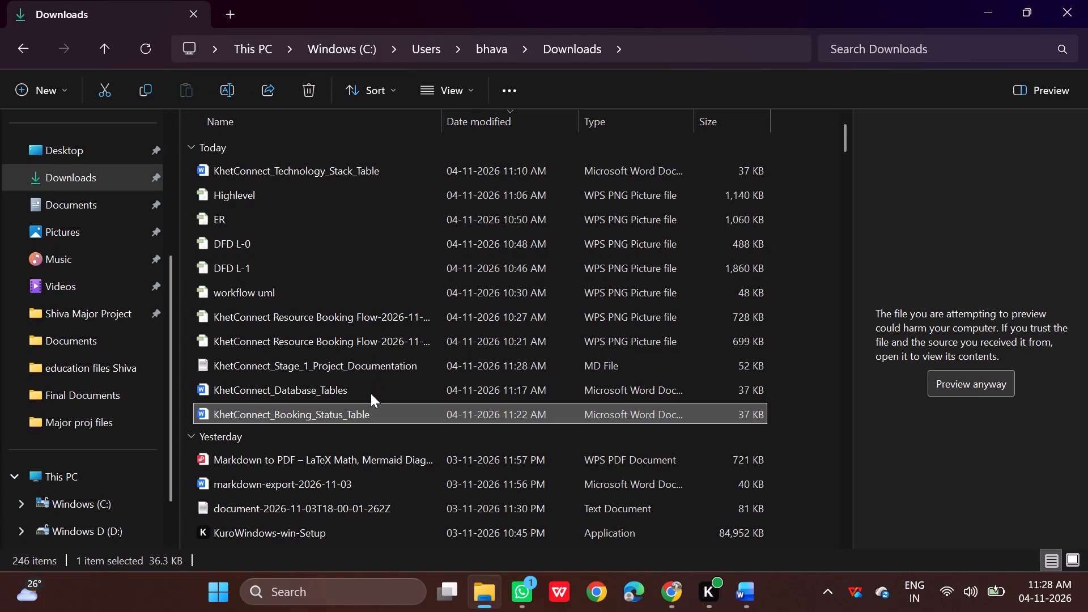
Open the KhetConnect_Stage_1_Project_Documentation MD file in Notepad, declining the formatted view, and close Notepad.
left_click(493, 364)
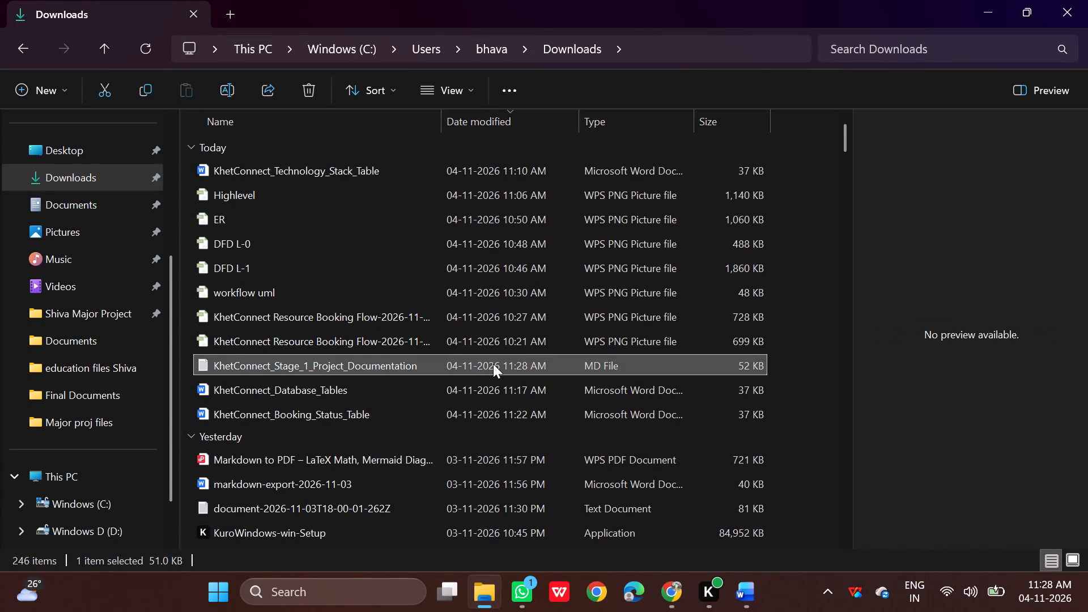
right_click(493, 364)
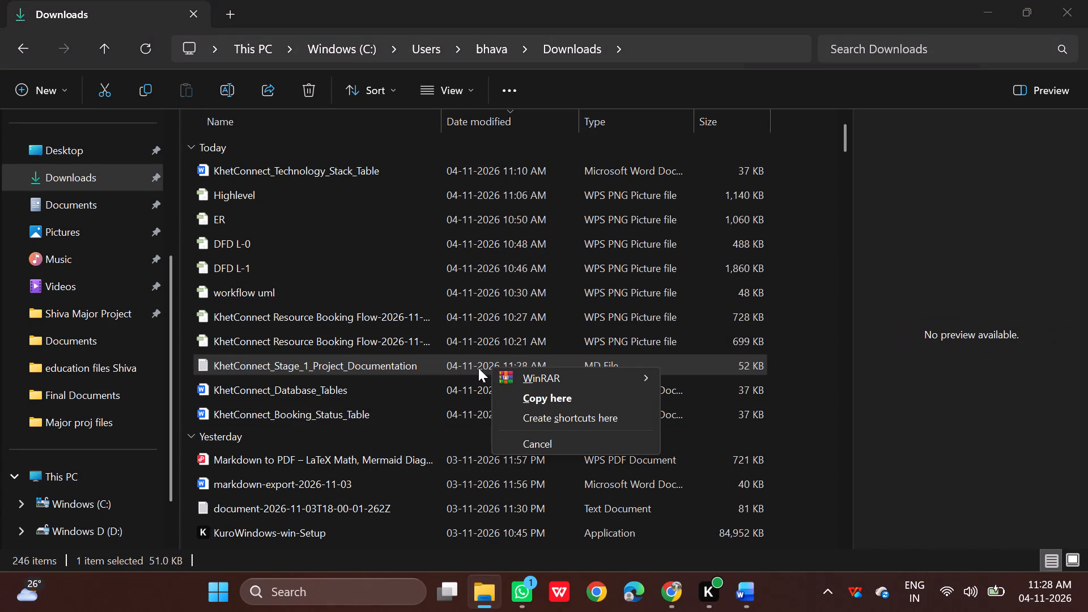
left_click(478, 368)
double_click(478, 368)
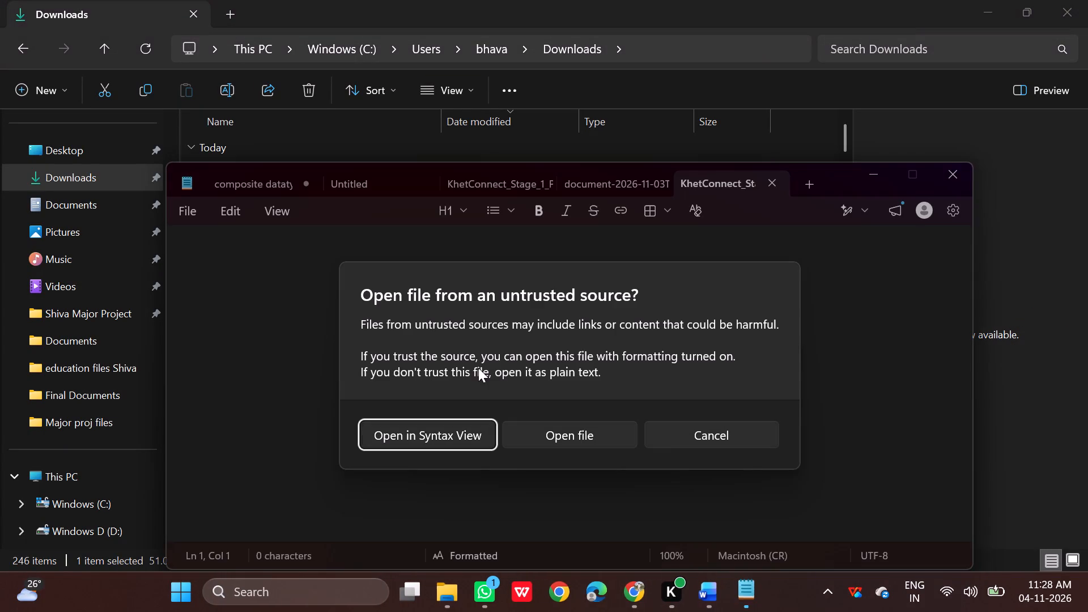
left_click(596, 430)
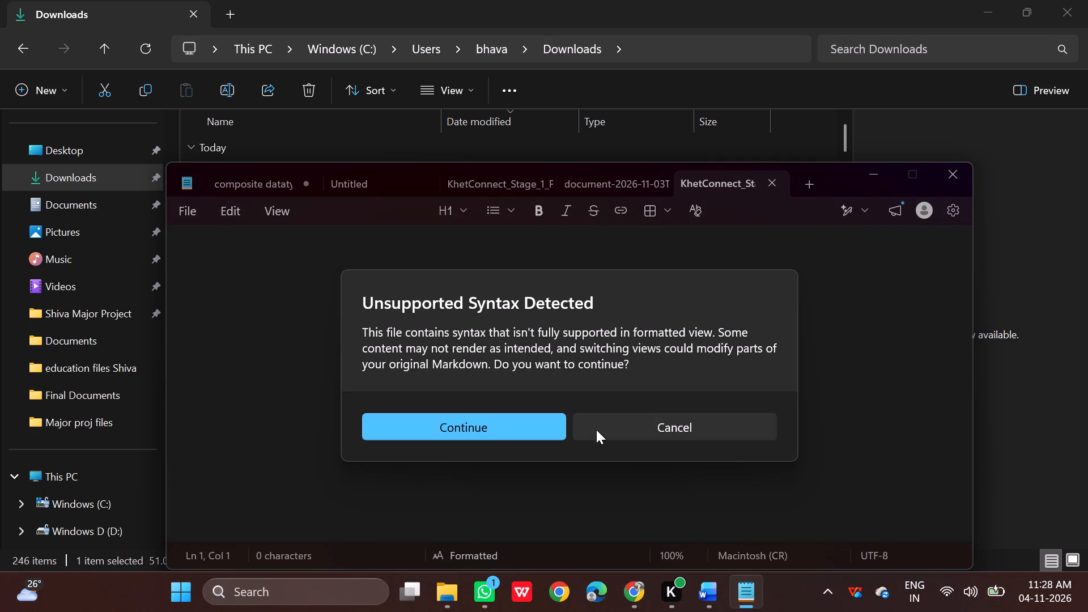
left_click(650, 423)
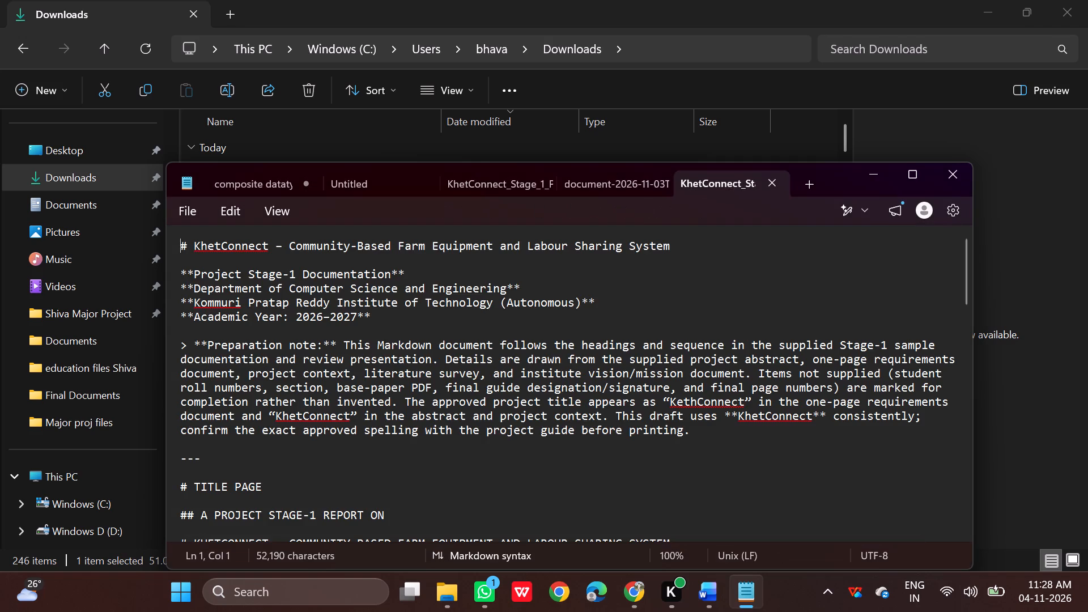
left_click(956, 163)
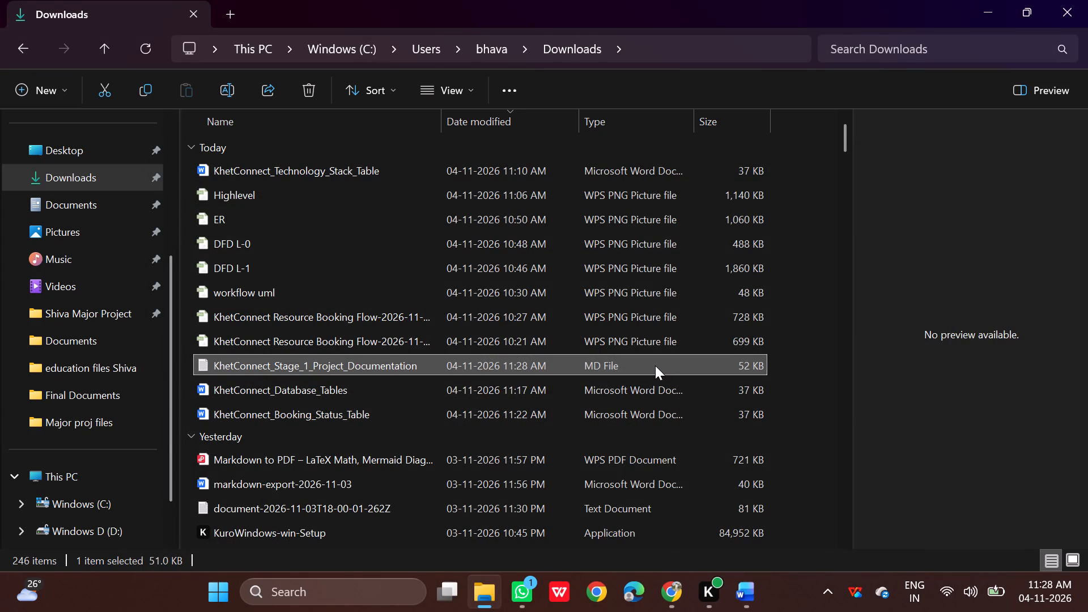
Open the KhetConnect_Stage_1_Project_Documentation MD file from Downloads in Visual Studio Code.
right_click(655, 365)
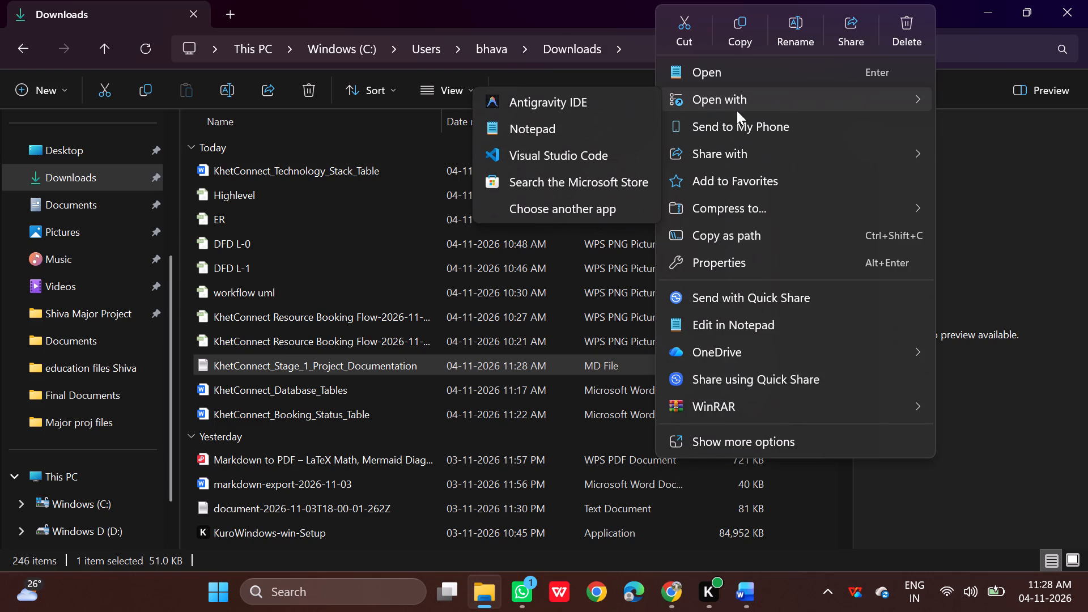
left_click(624, 151)
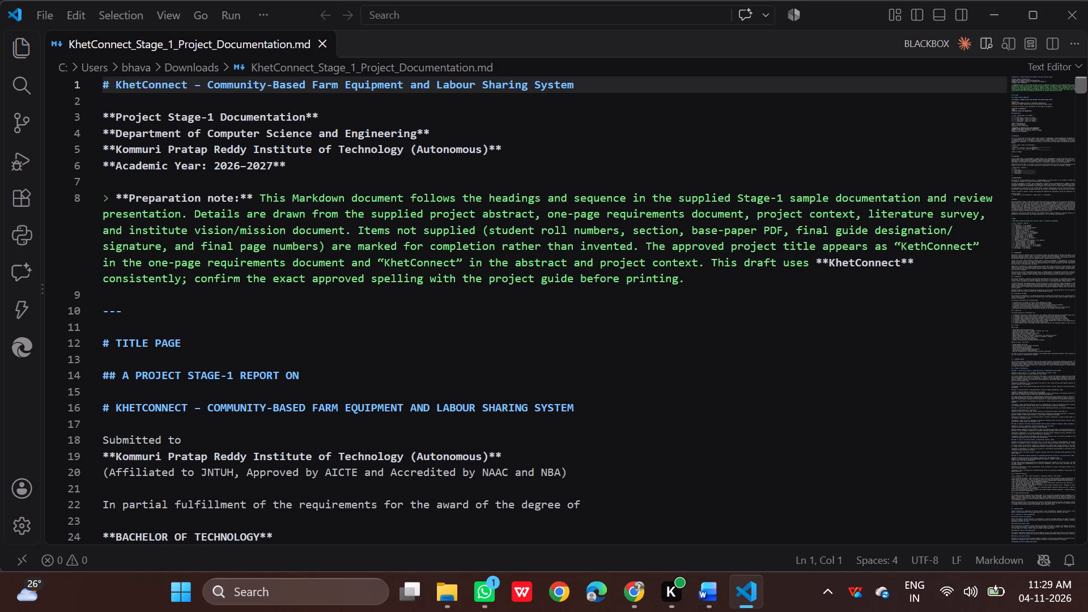
Open the rendered Markdown preview of KhetConnect_Stage_1_Project_Documentation.md, dismissing the notebook root notification.
key("ctrl+shift+v")
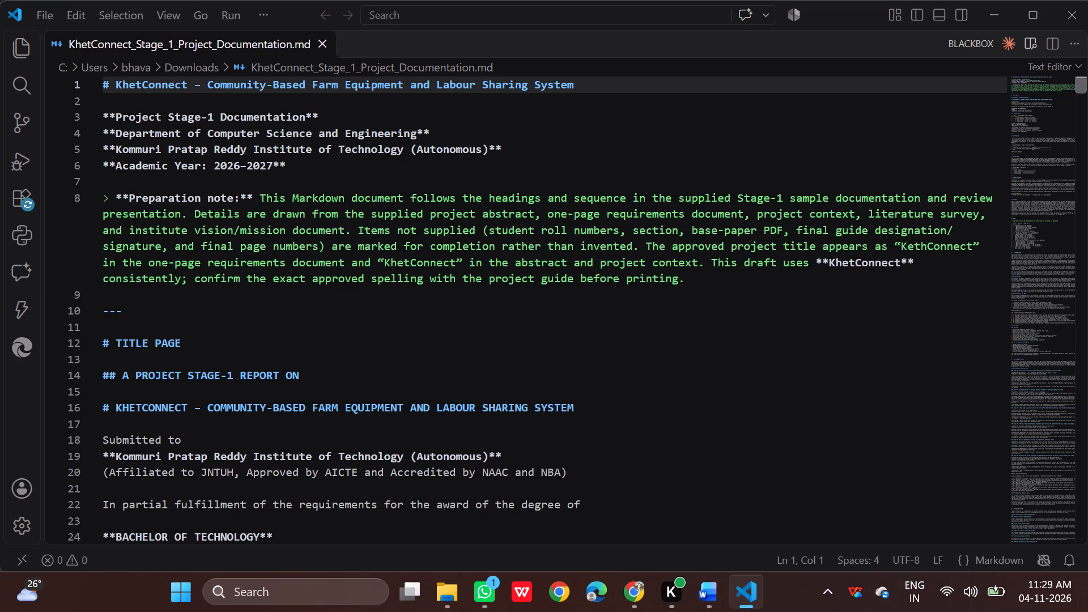
scroll(458, 278, "up", 2)
scroll(458, 278, "down", 3)
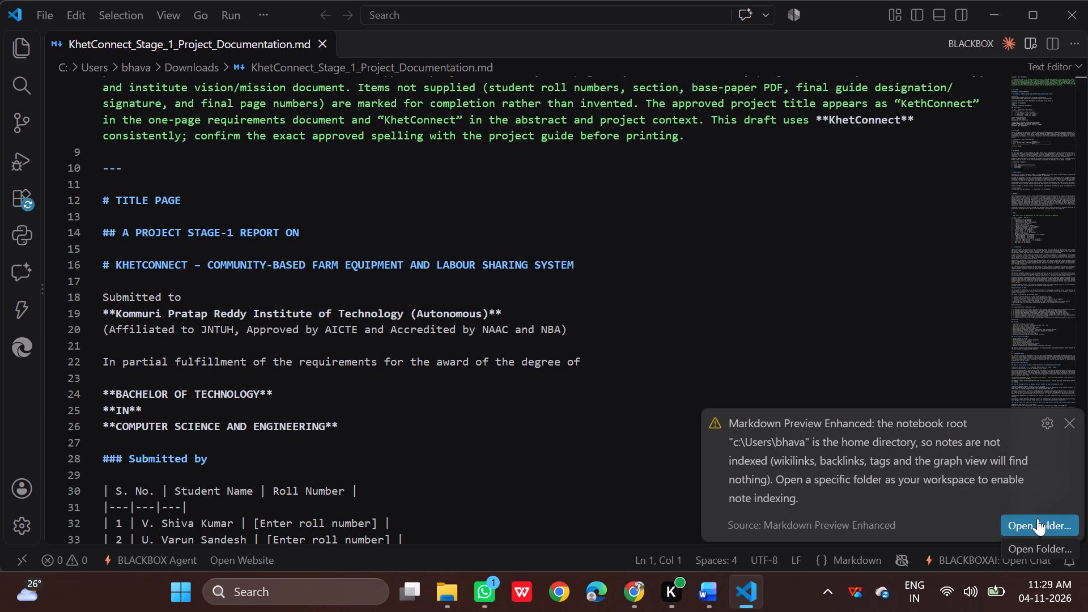
left_click(1071, 423)
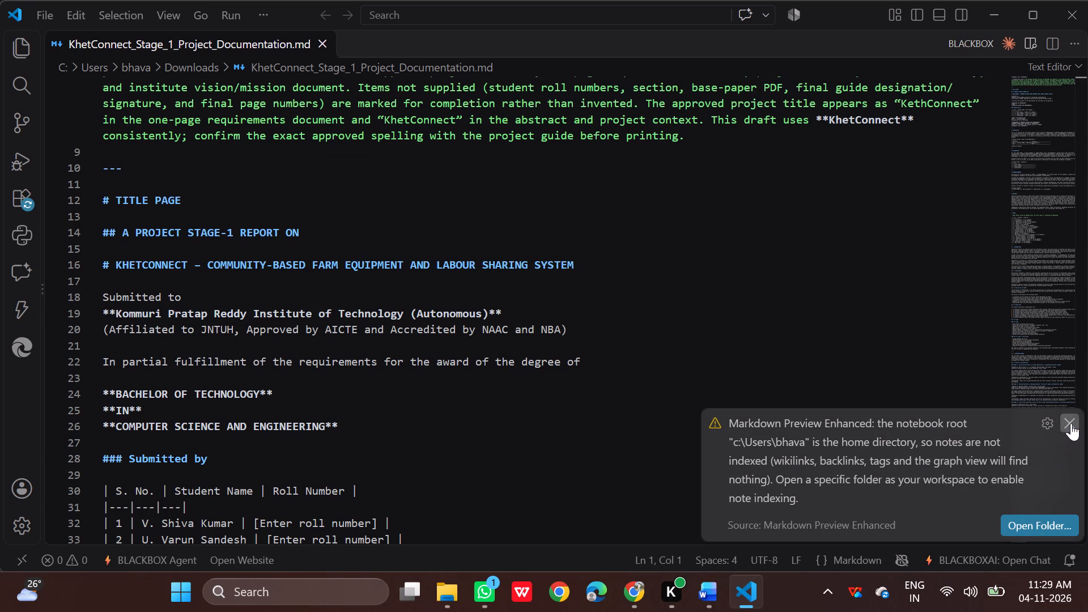
left_click(860, 407)
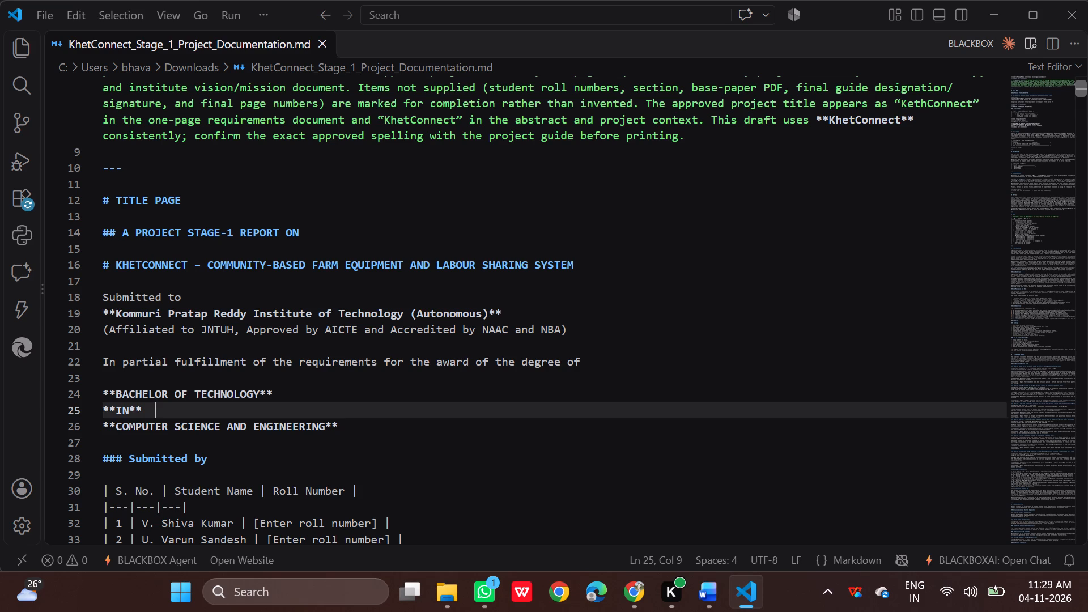
key("ctrl+shift+v")
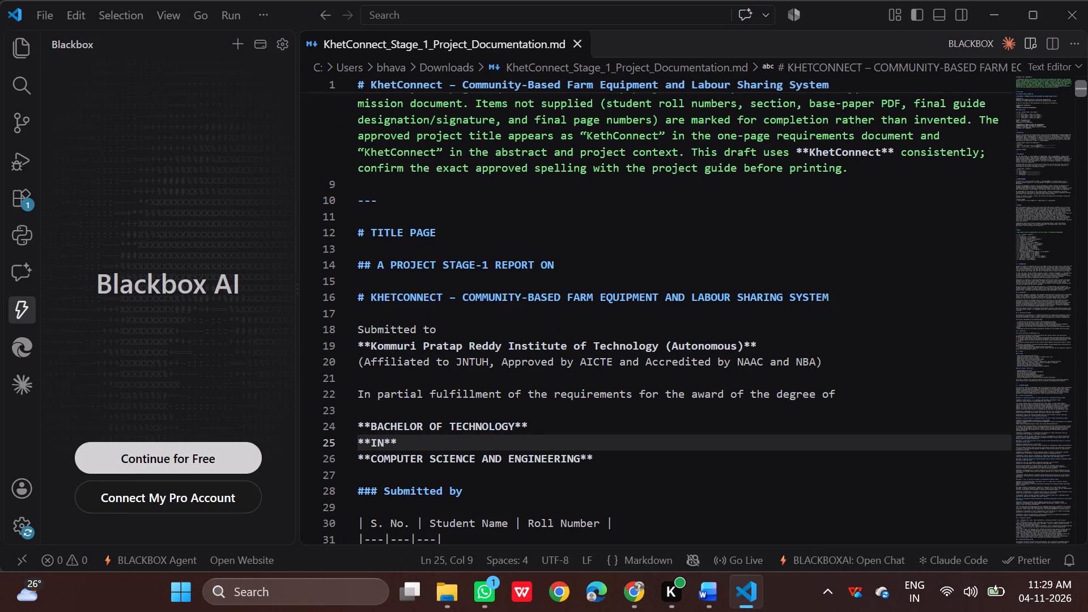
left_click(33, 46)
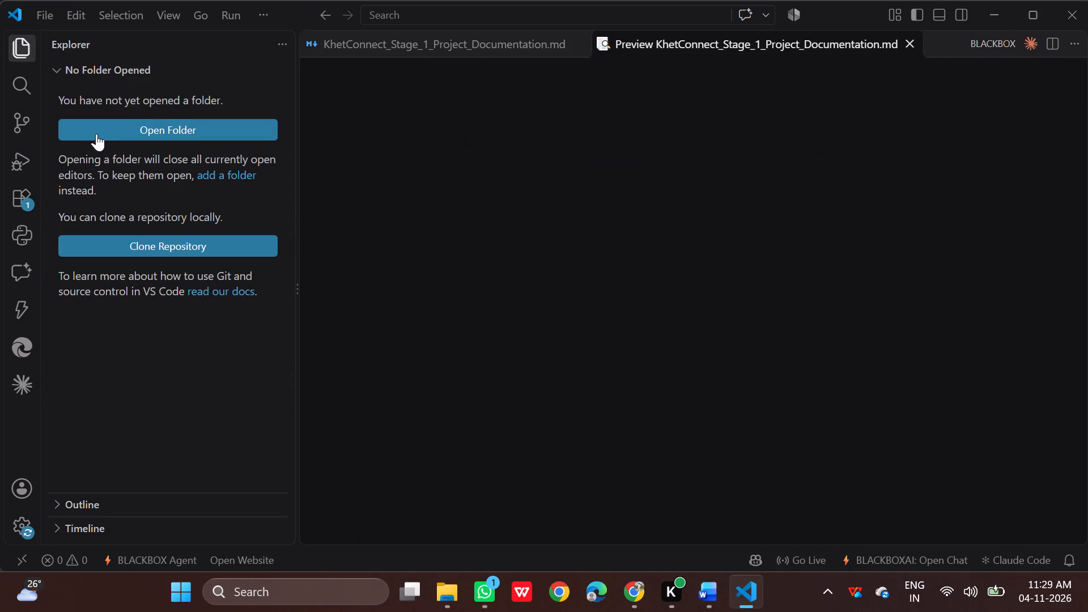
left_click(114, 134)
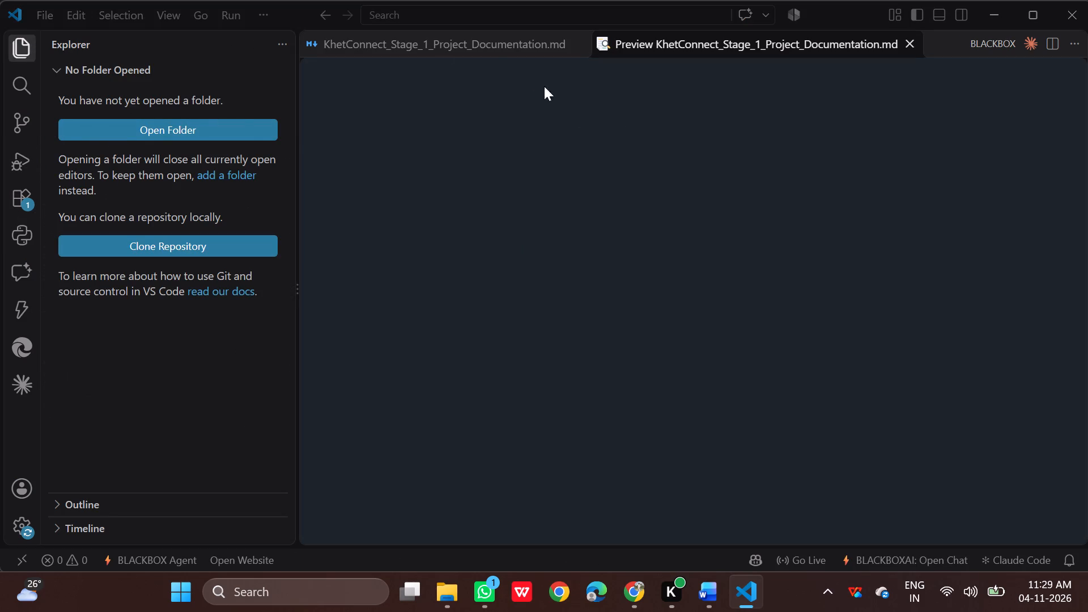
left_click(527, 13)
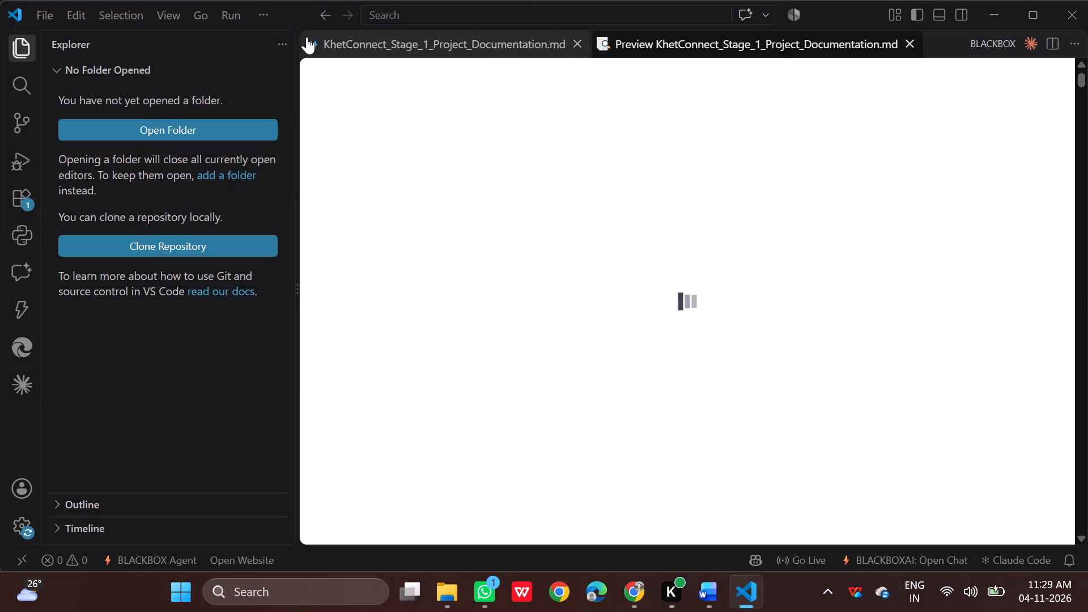
Hide the Explorer side bar so the Markdown preview gets the full width.
left_click(10, 48)
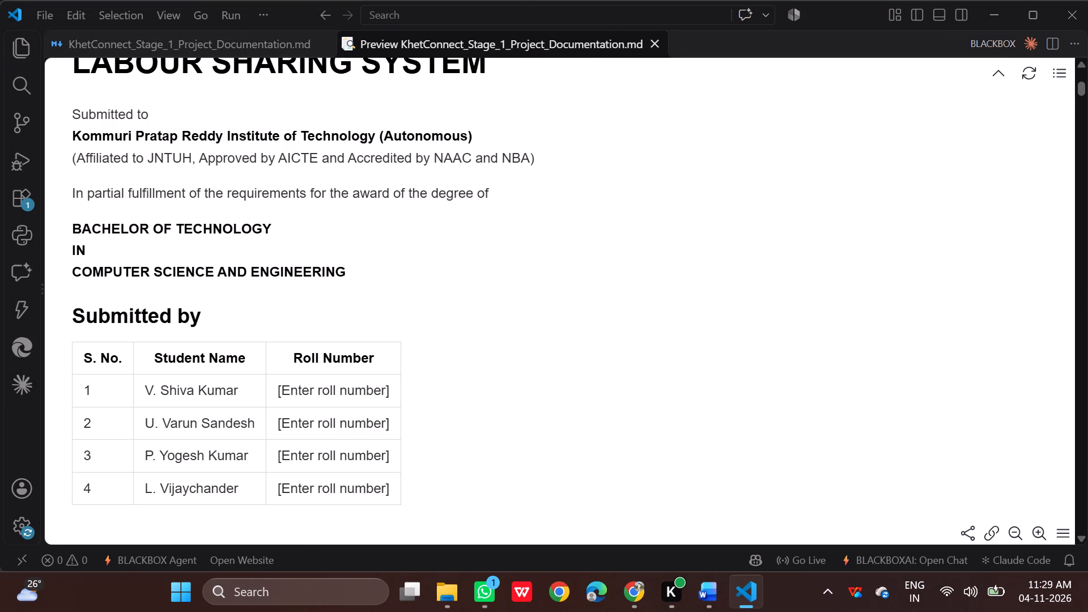
Look through the rendered documentation from the title page to the appendices, and read the 9. BASE PAPER section.
scroll(407, 286, "down", 20)
scroll(407, 286, "down", 3)
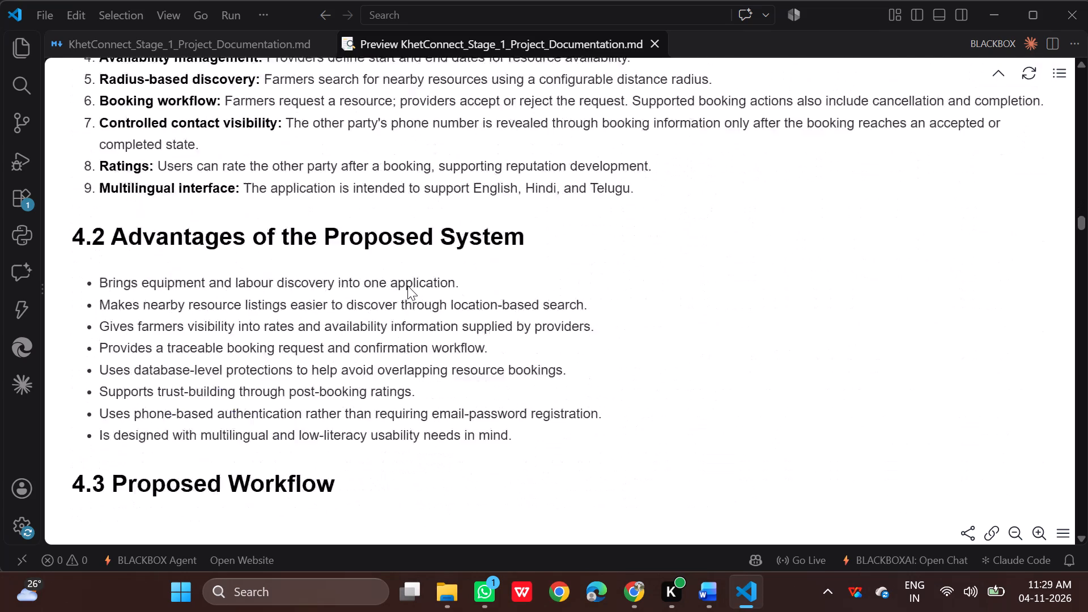
scroll(407, 286, "down", 3)
scroll(407, 286, "down", 20)
scroll(407, 286, "down", 9)
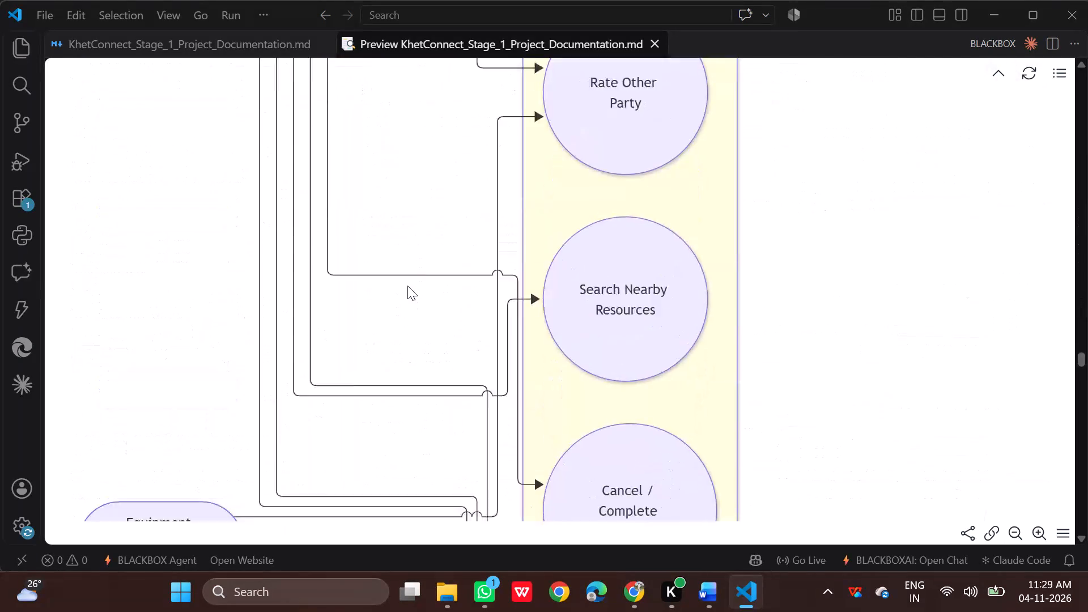
scroll(407, 286, "down", 15)
scroll(407, 286, "down", 8)
scroll(407, 286, "up", 5)
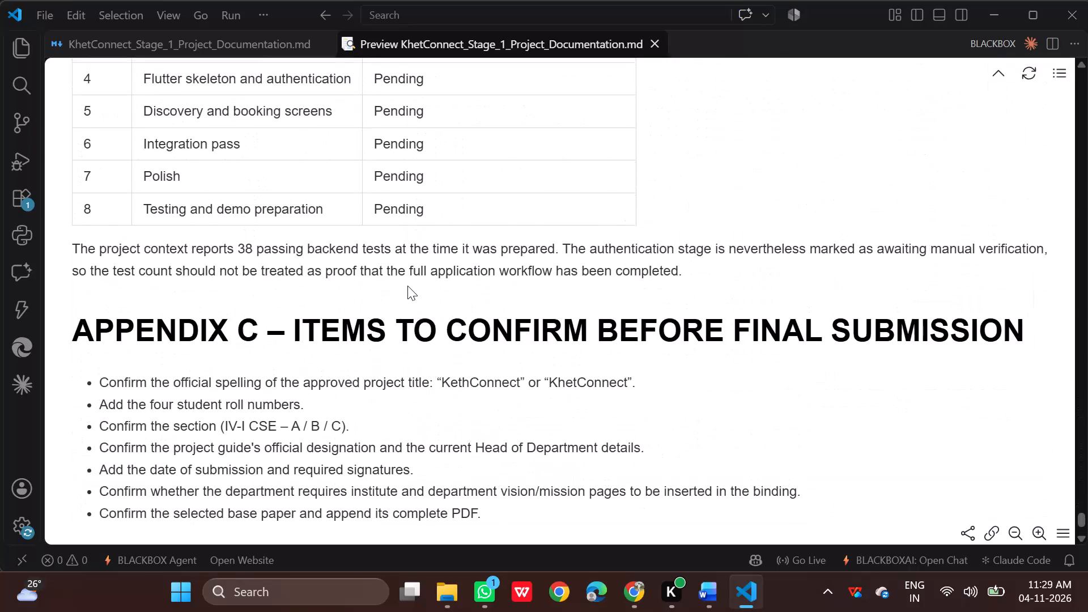
scroll(407, 286, "up", 6)
scroll(407, 286, "right", 1)
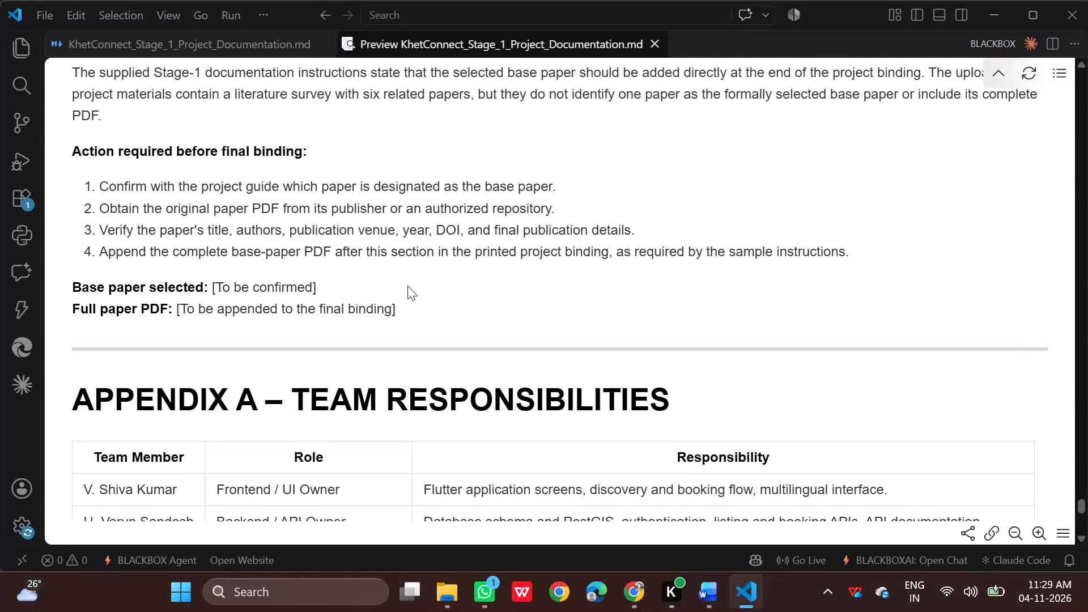
scroll(407, 286, "right", 1)
scroll(289, 222, "up", 3)
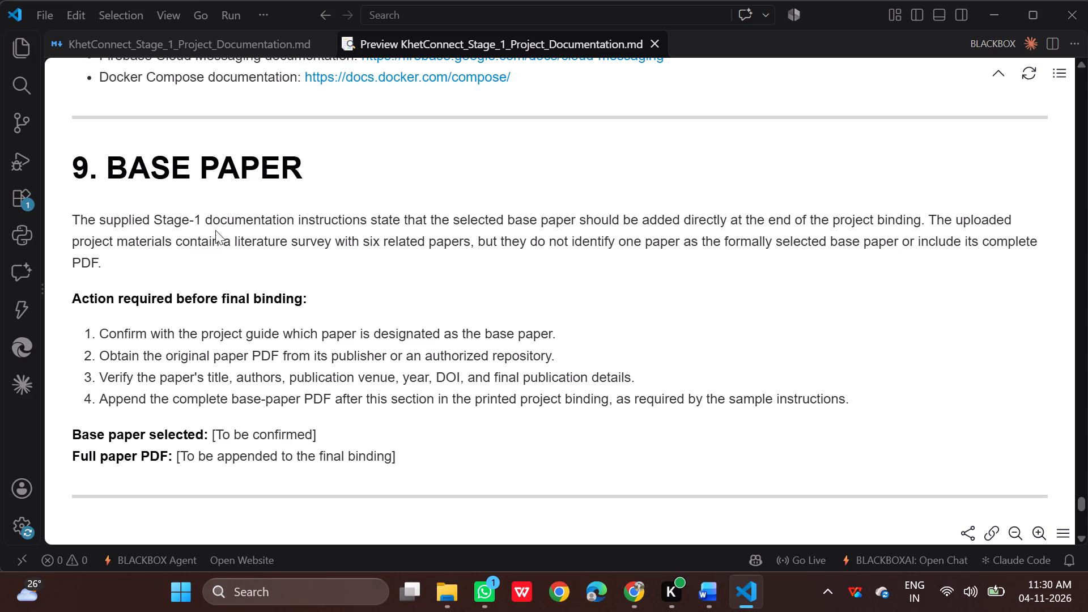
scroll(257, 256, "up", 2)
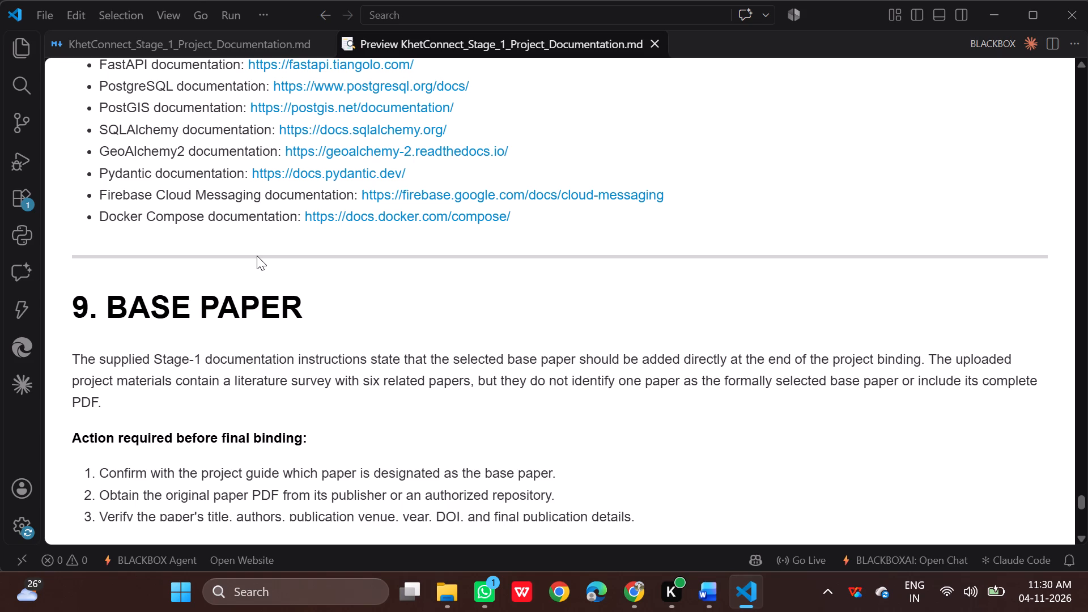
scroll(257, 256, "down", 1)
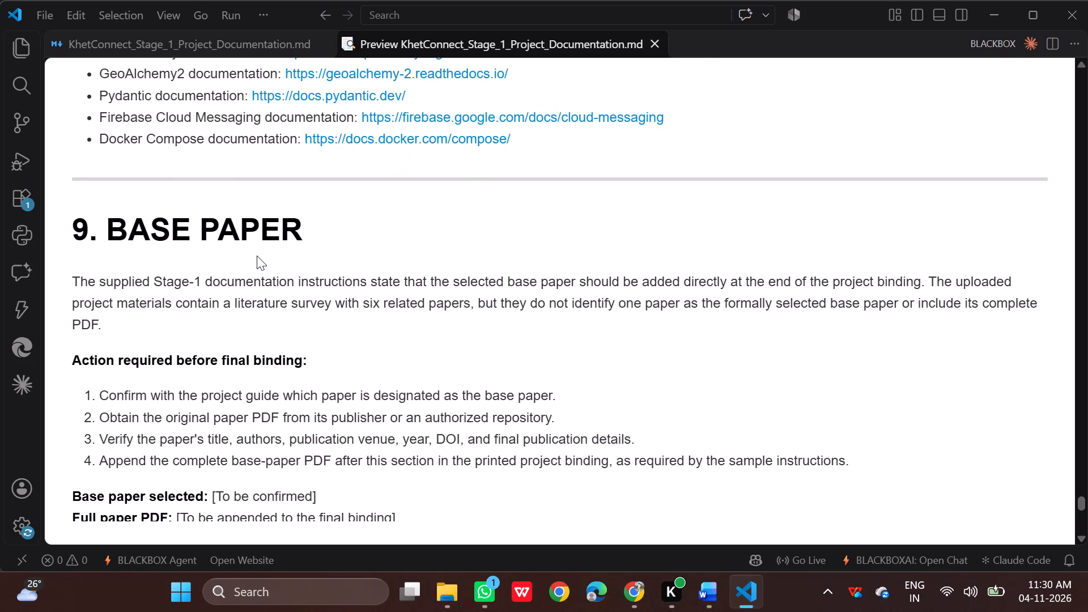
scroll(257, 256, "down", 1)
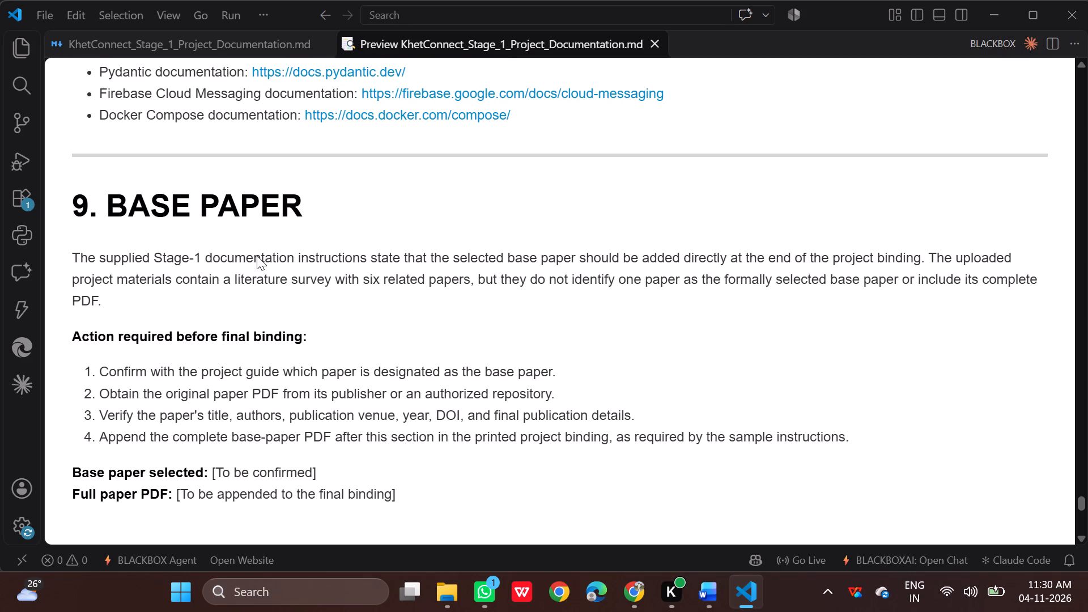
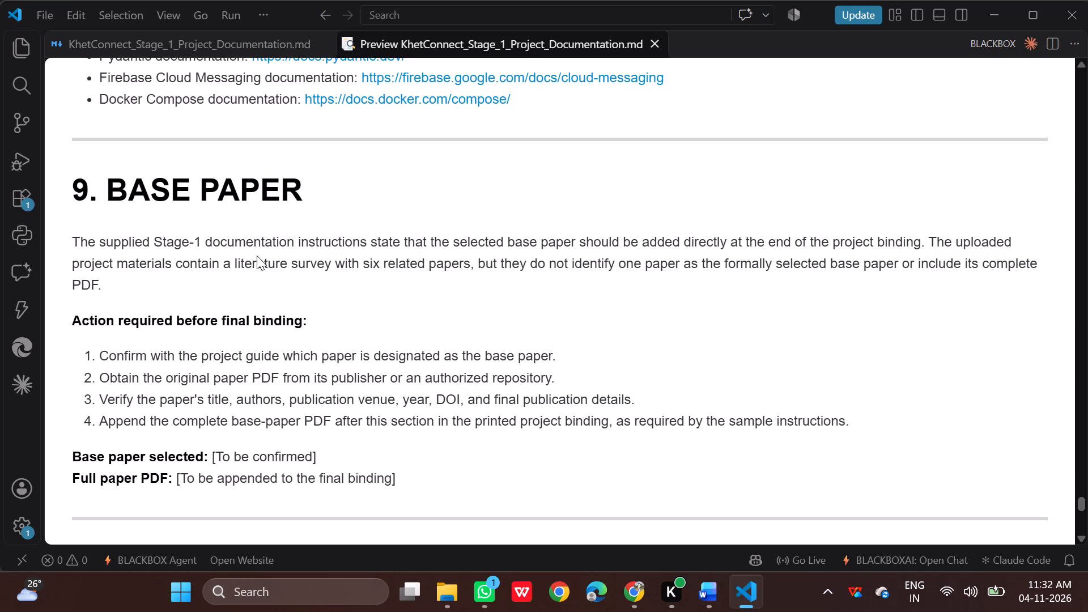
Read Appendices A to C through the end of the Stage-1 documentation, and revisit the implementation status in Appendix B.
scroll(257, 256, "down", 2)
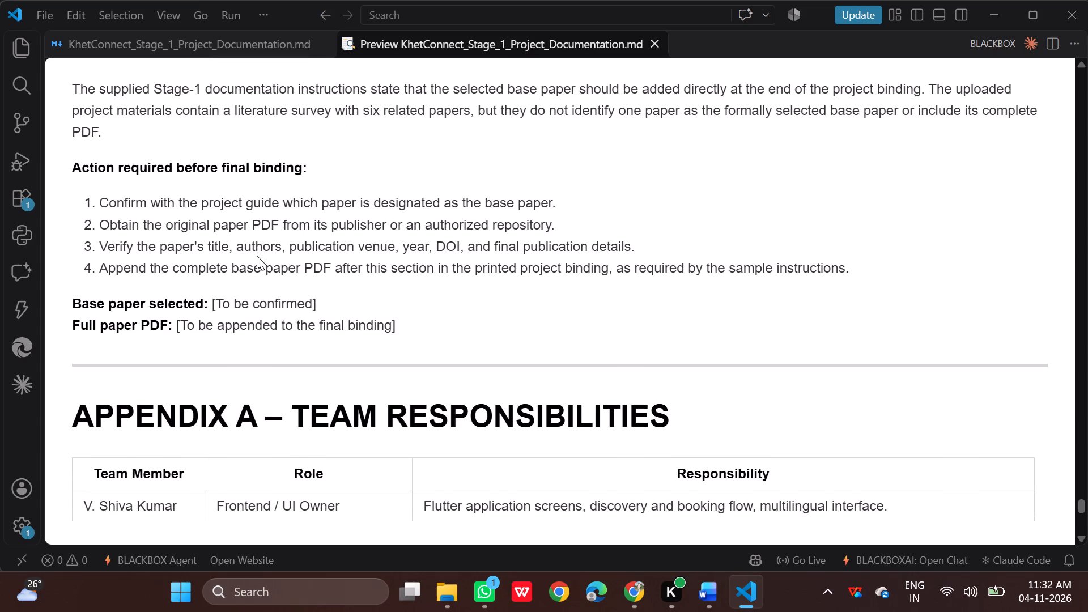
scroll(257, 256, "down", 3)
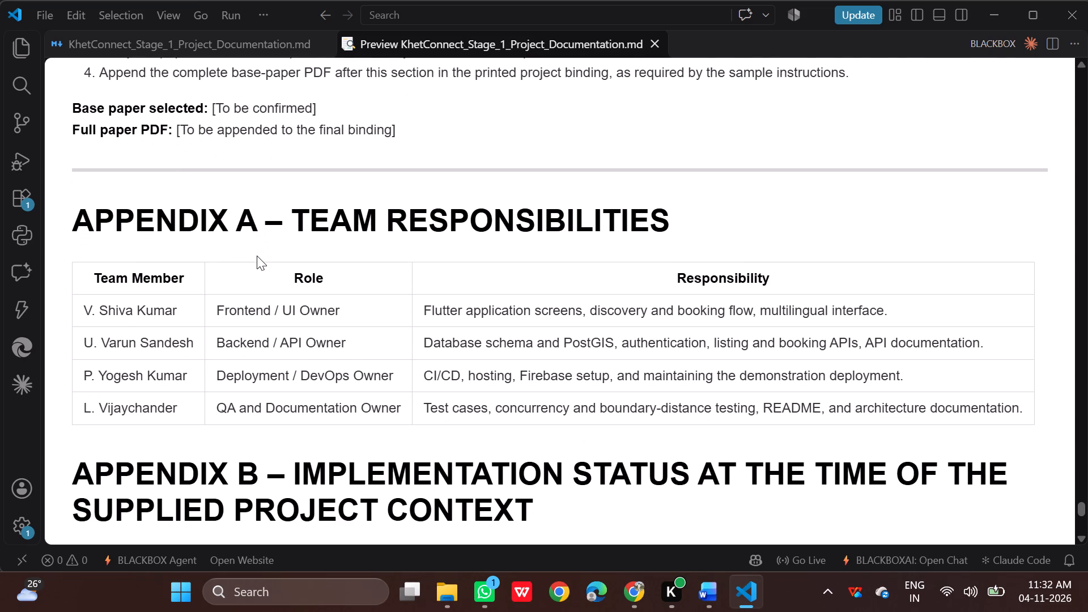
scroll(257, 256, "down", 6)
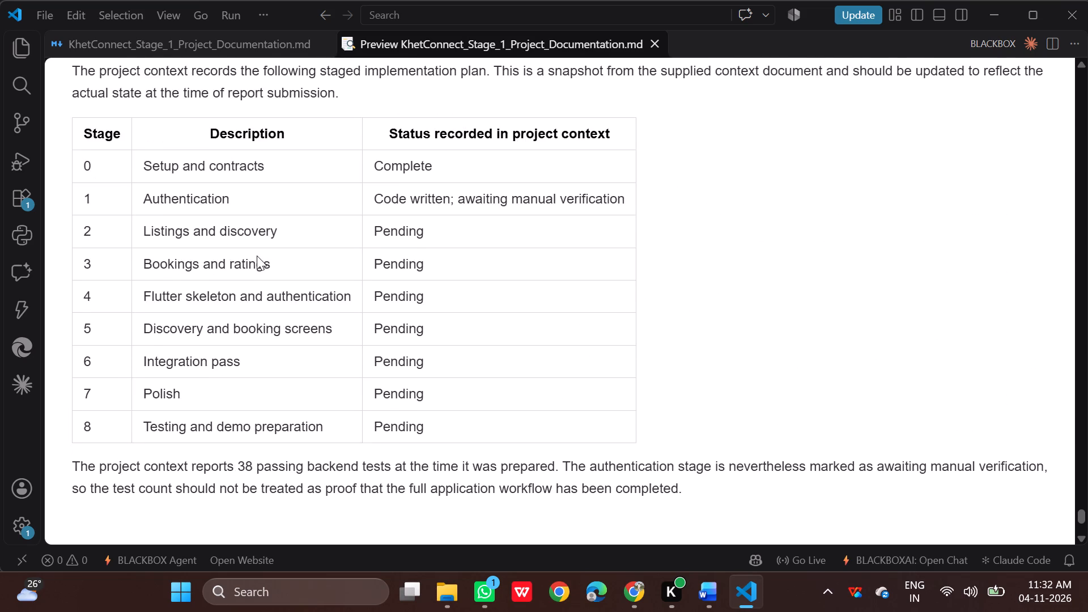
scroll(257, 256, "down", 4)
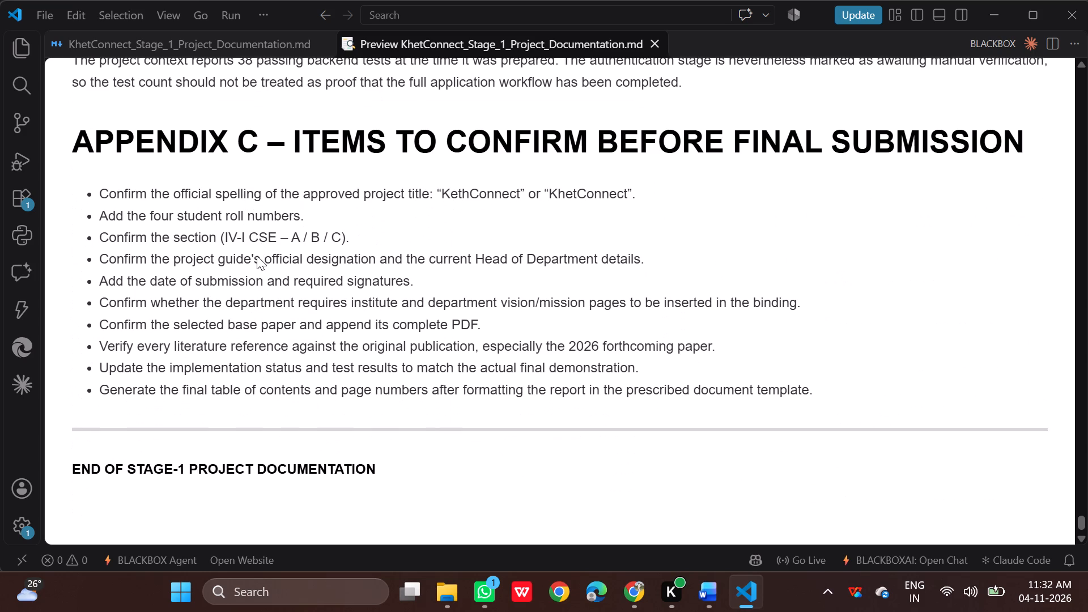
scroll(257, 256, "down", 1)
scroll(257, 256, "up", 2)
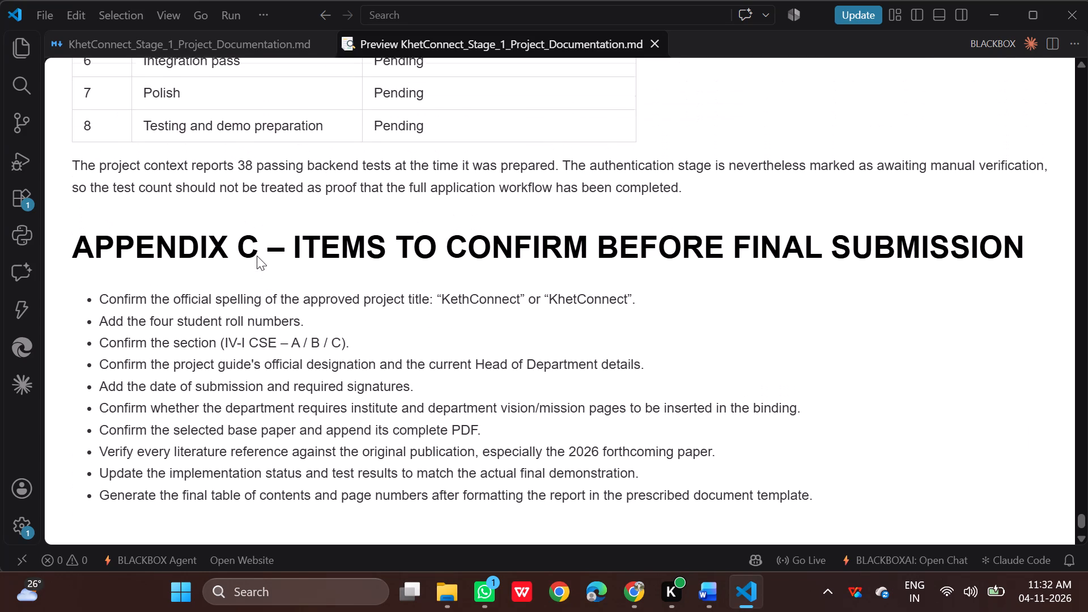
scroll(257, 256, "up", 4)
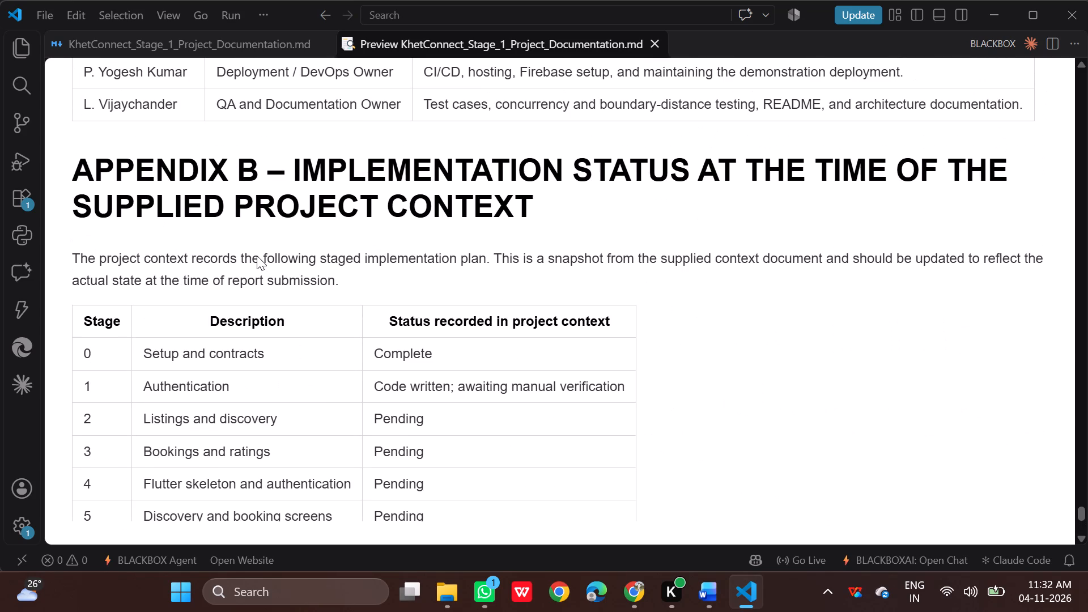
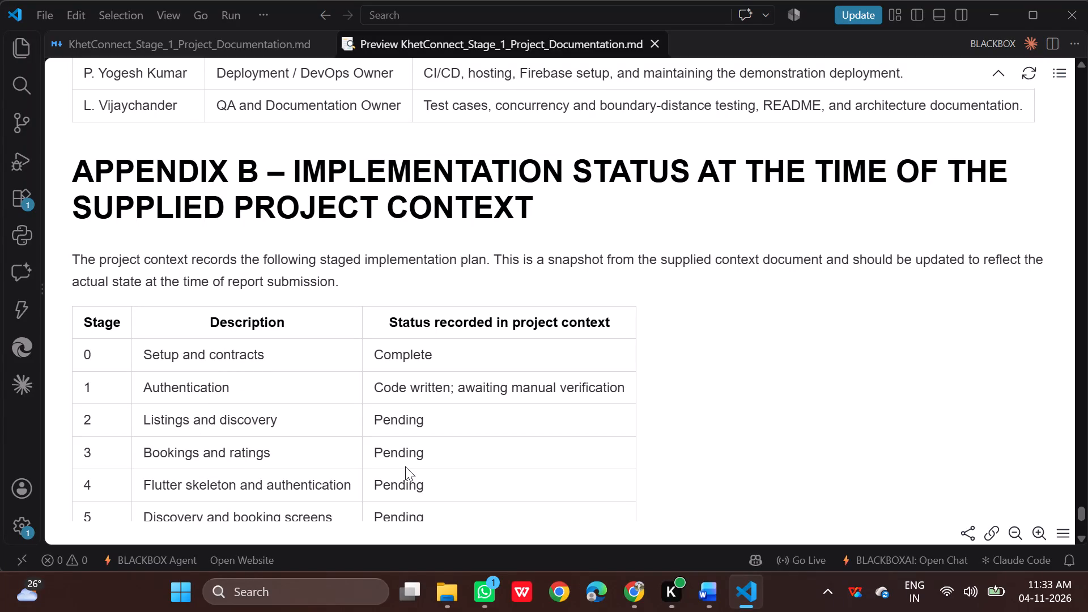
Recheck Appendices B and C in the rendered Stage-1 documentation.
scroll(566, 378, "down", 5)
scroll(566, 378, "up", 2)
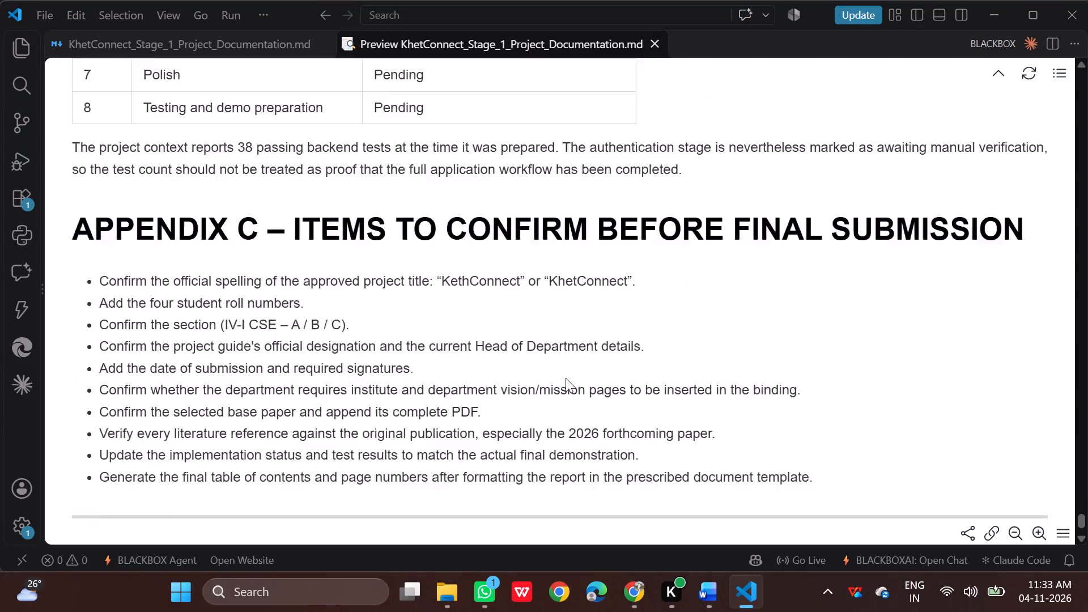
scroll(566, 378, "up", 3)
Switch to the Stage-1 report in Word and apply the full-grid table style to the database table that follows section 5.4 Database Design.
left_click(706, 592)
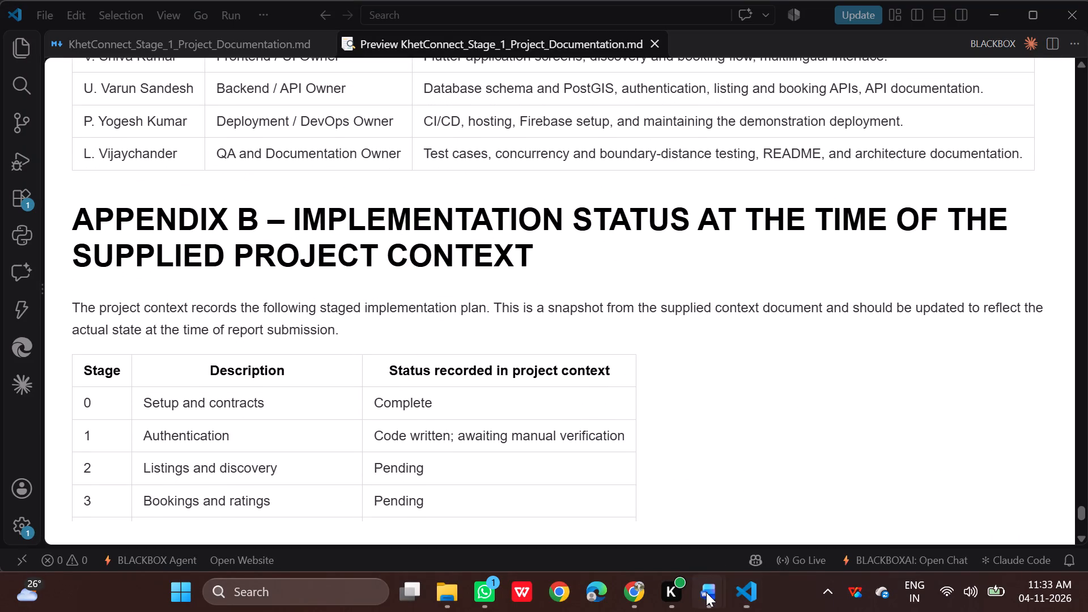
left_click(657, 550)
scroll(710, 346, "up", 2)
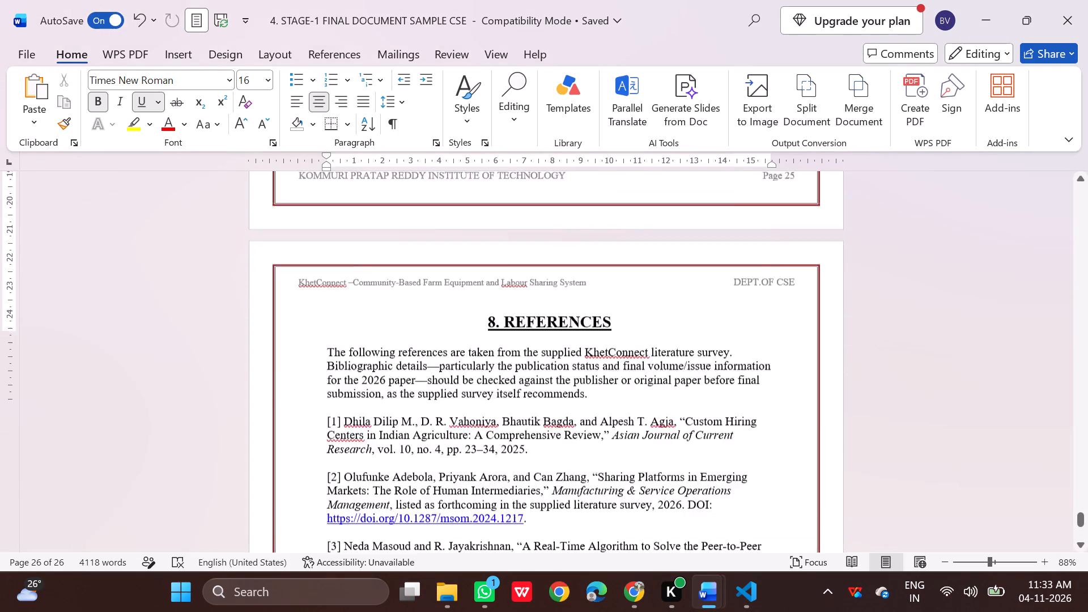
scroll(710, 346, "up", 9)
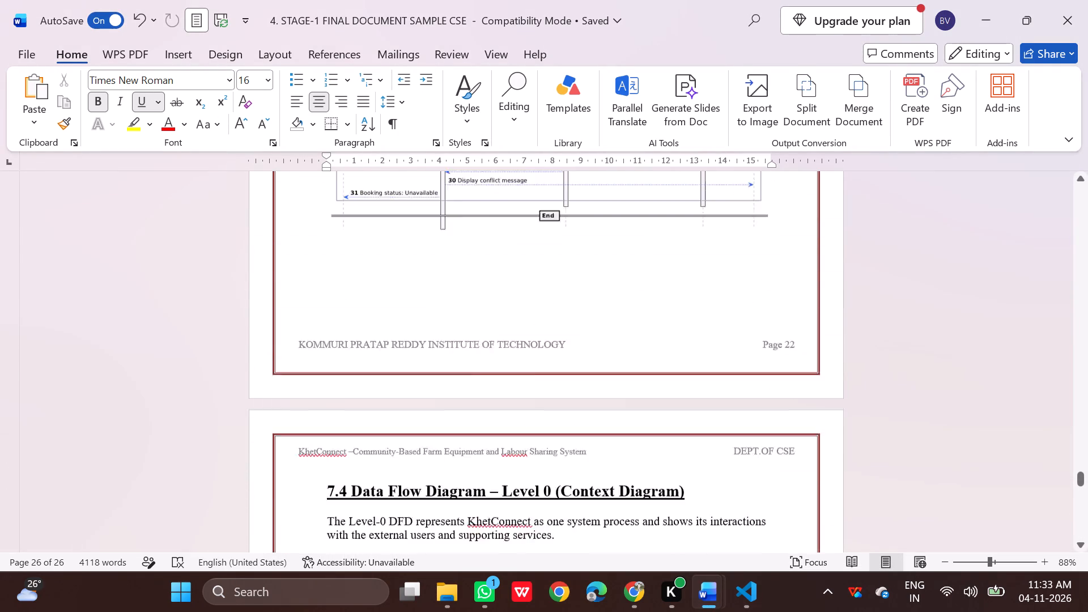
scroll(710, 346, "up", 5)
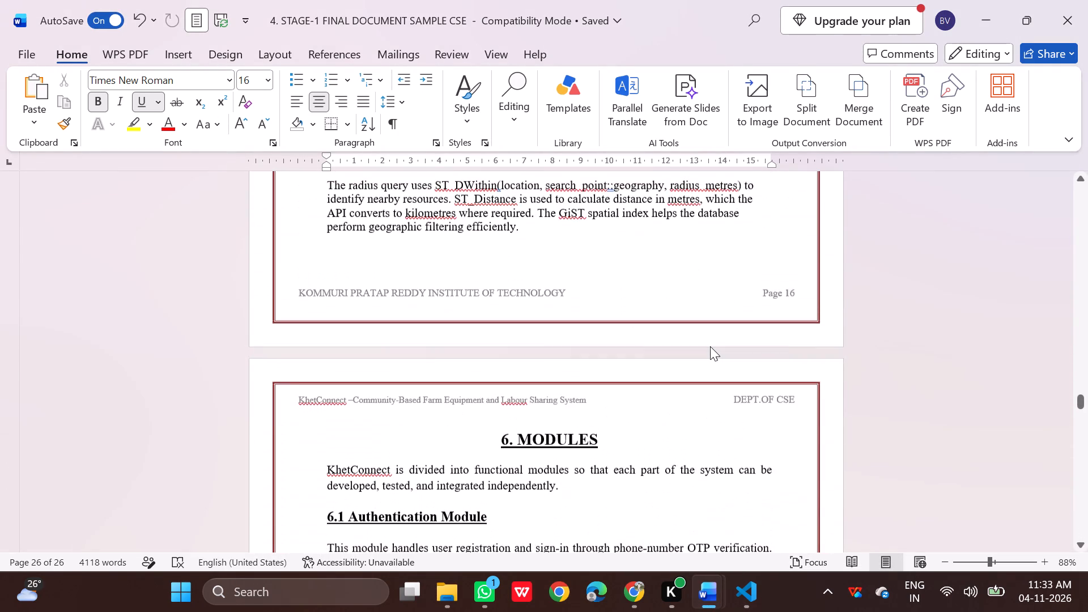
scroll(710, 346, "up", 3)
scroll(710, 346, "down", 1)
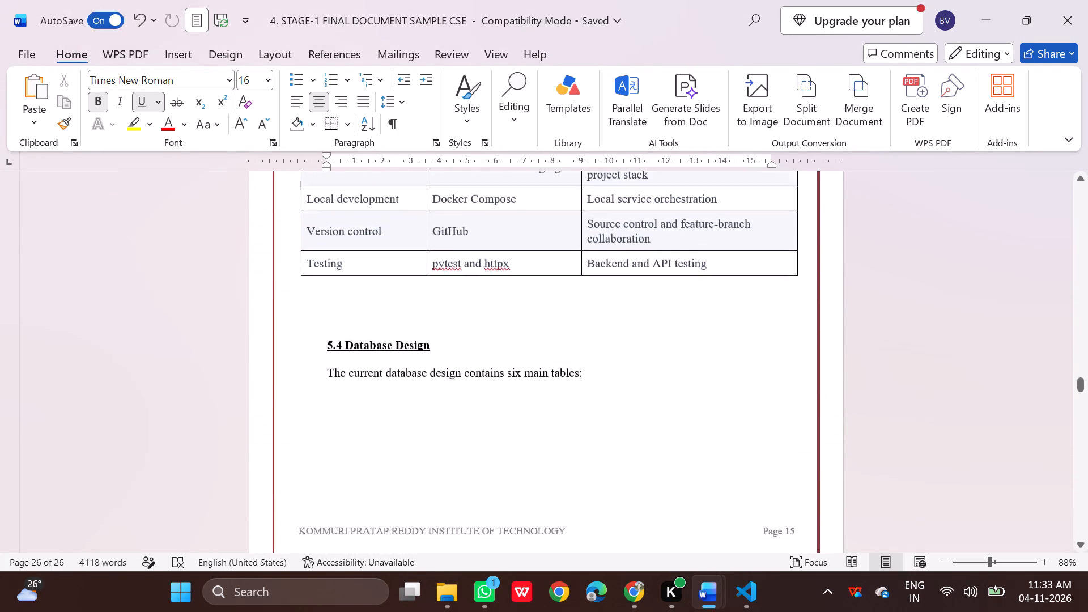
scroll(710, 346, "down", 2)
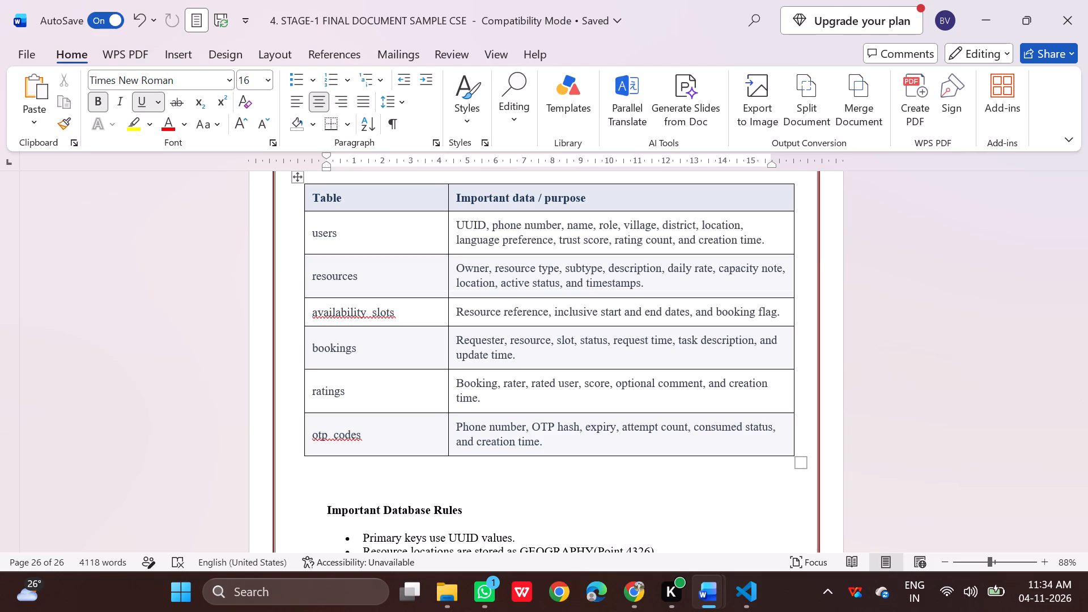
left_click(423, 200)
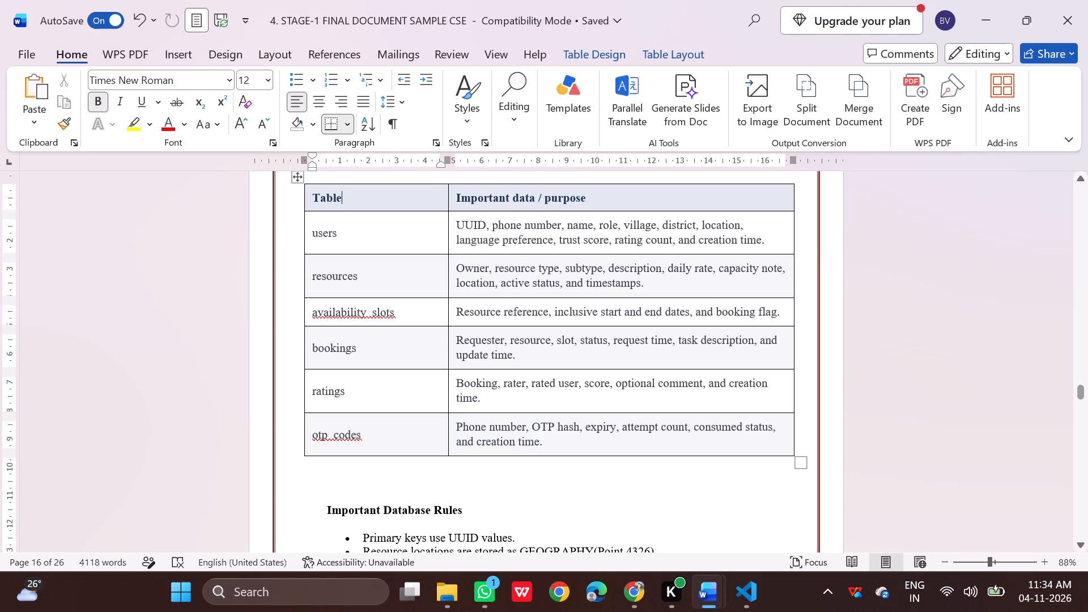
left_click_drag(755, 466, 360, 210)
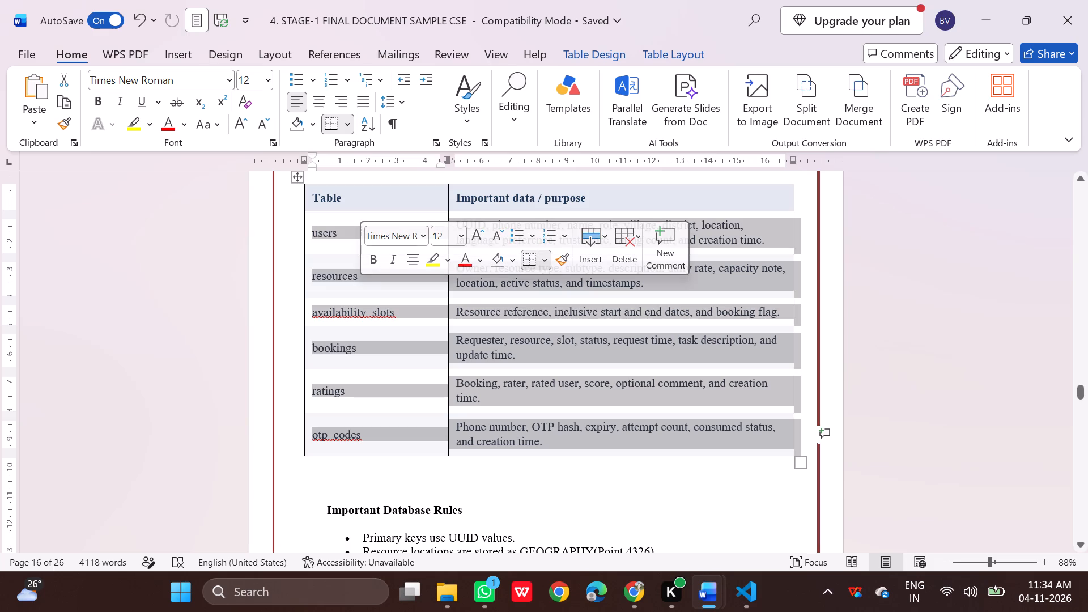
left_click(293, 180)
scroll(414, 178, "right", 1)
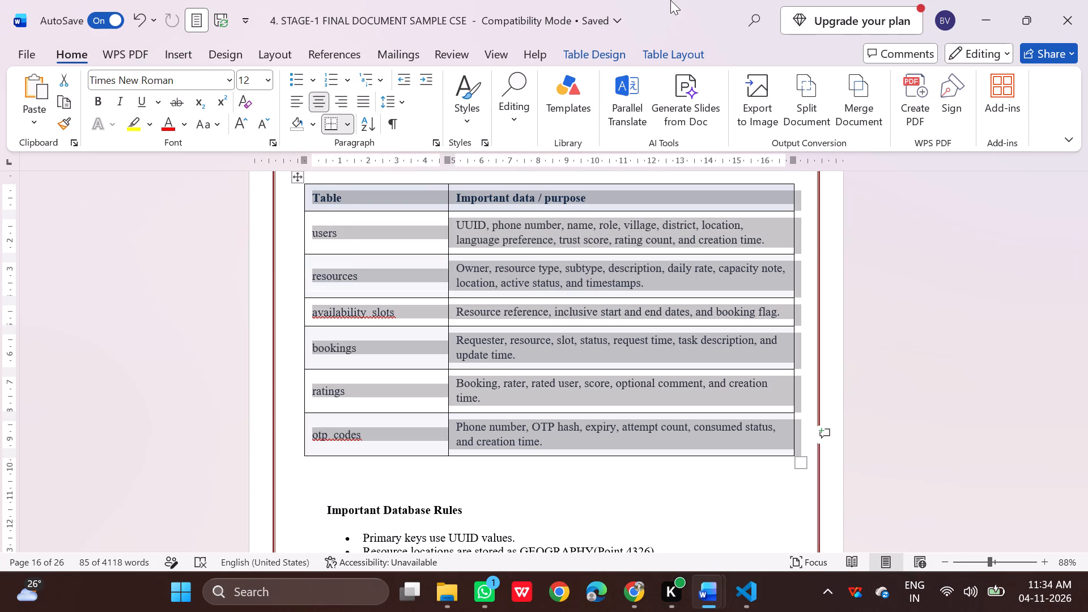
left_click(590, 49)
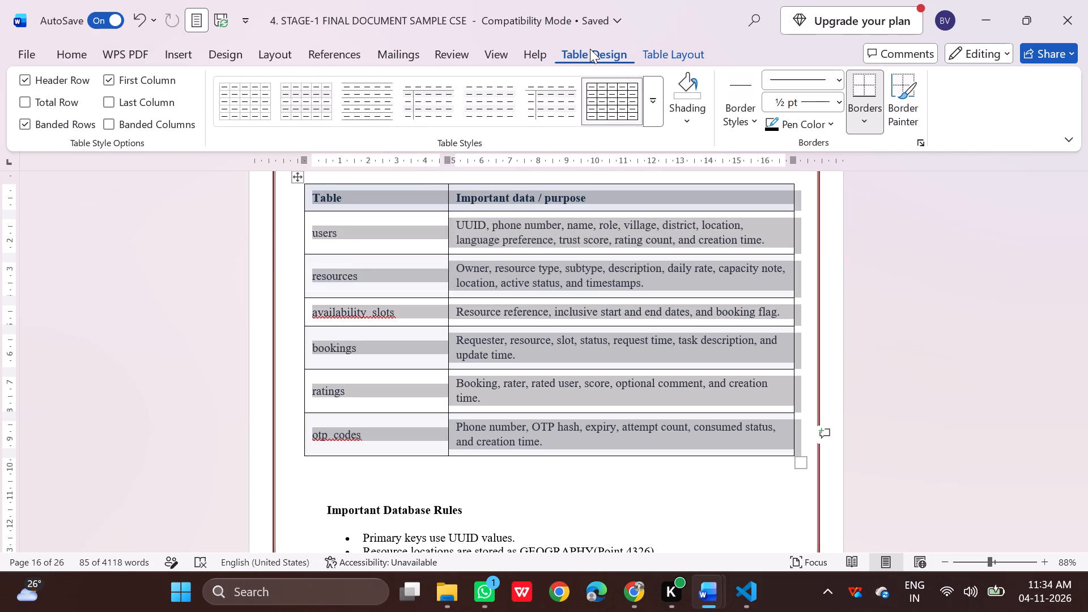
left_click(603, 105)
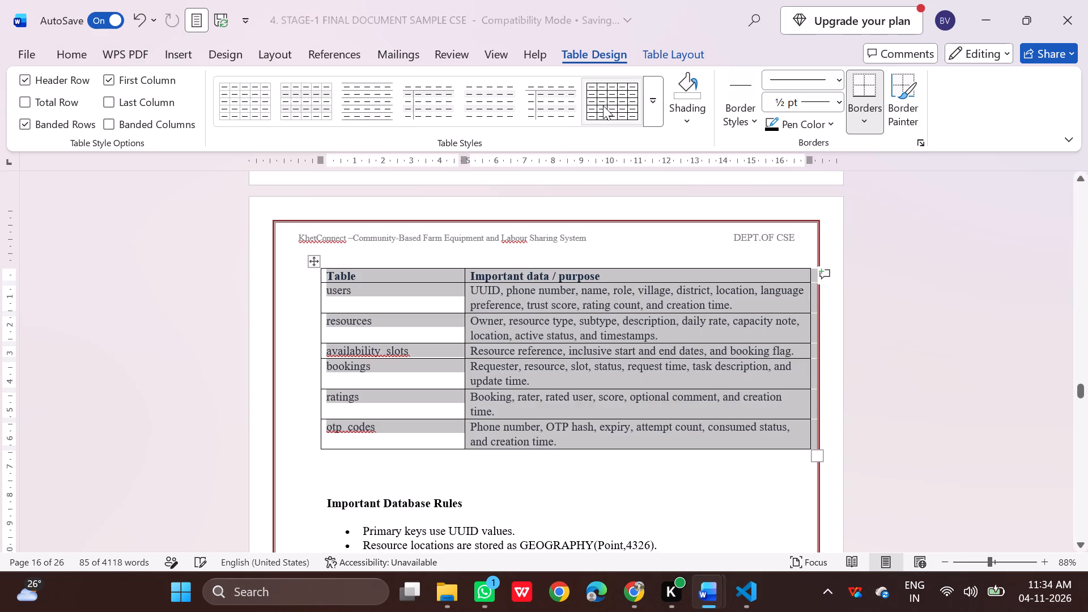
left_click(600, 489)
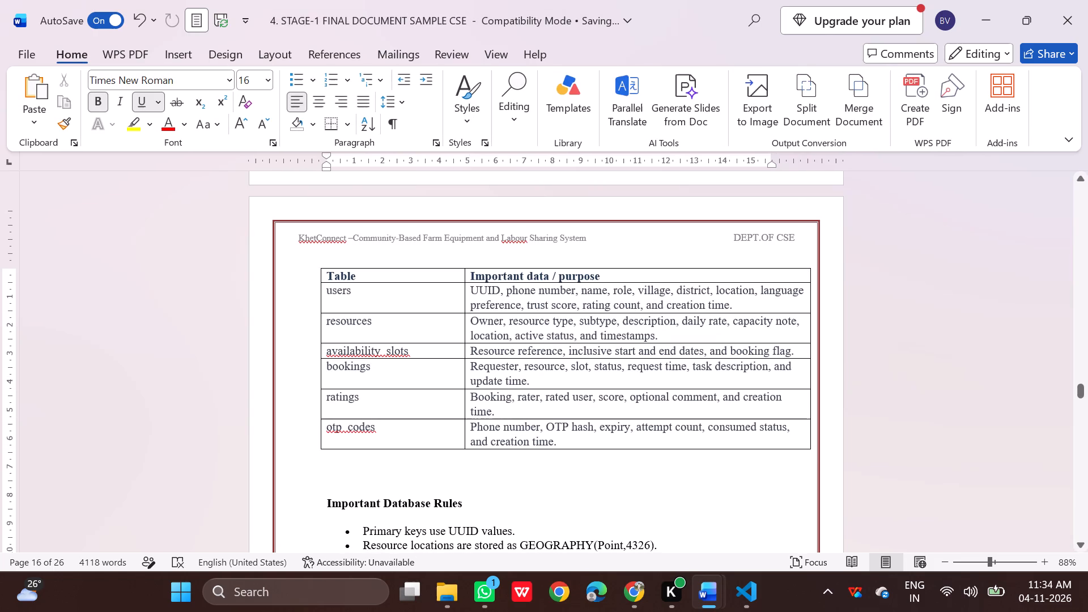
Insert three blank lines after the last Geospatial Search paragraph to push the 6. MODULES heading onto the following page.
scroll(600, 489, "down", 5)
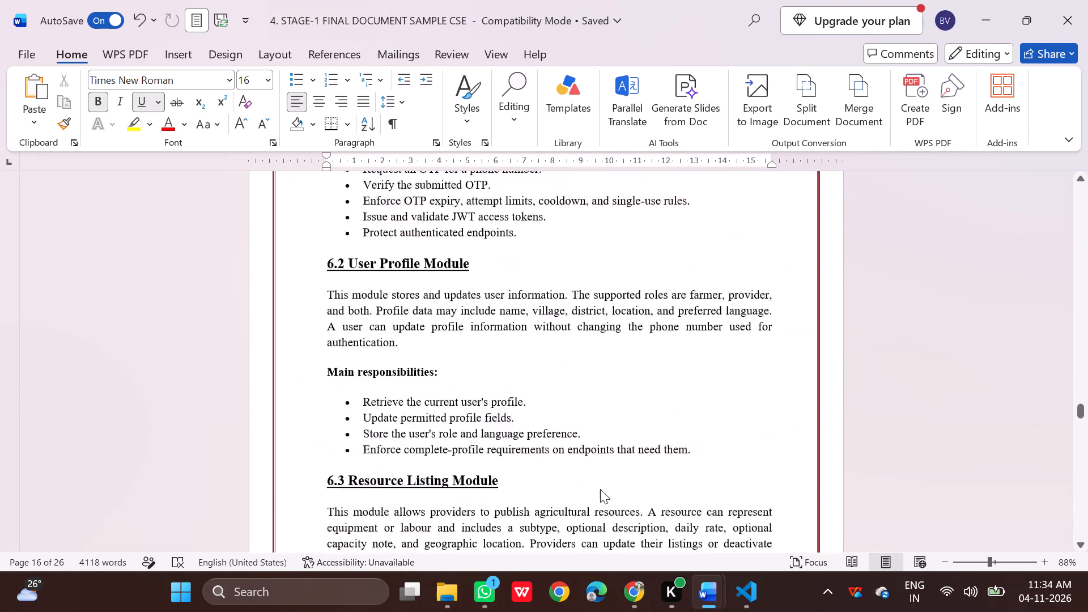
scroll(600, 489, "up", 5)
right_click(600, 489)
scroll(600, 489, "down", 1)
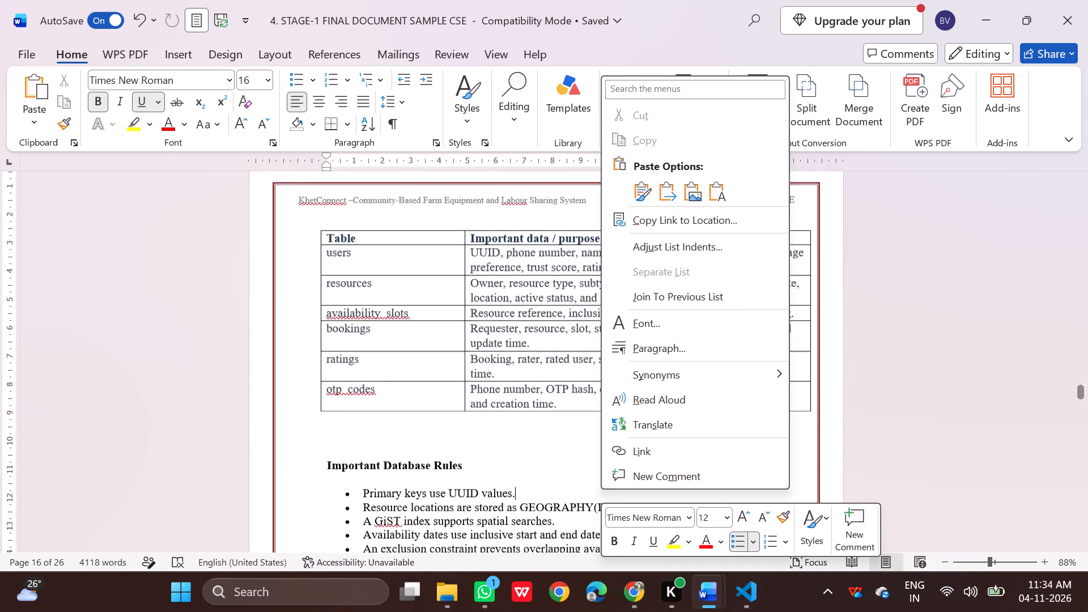
scroll(600, 489, "down", 1)
scroll(501, 474, "down", 2)
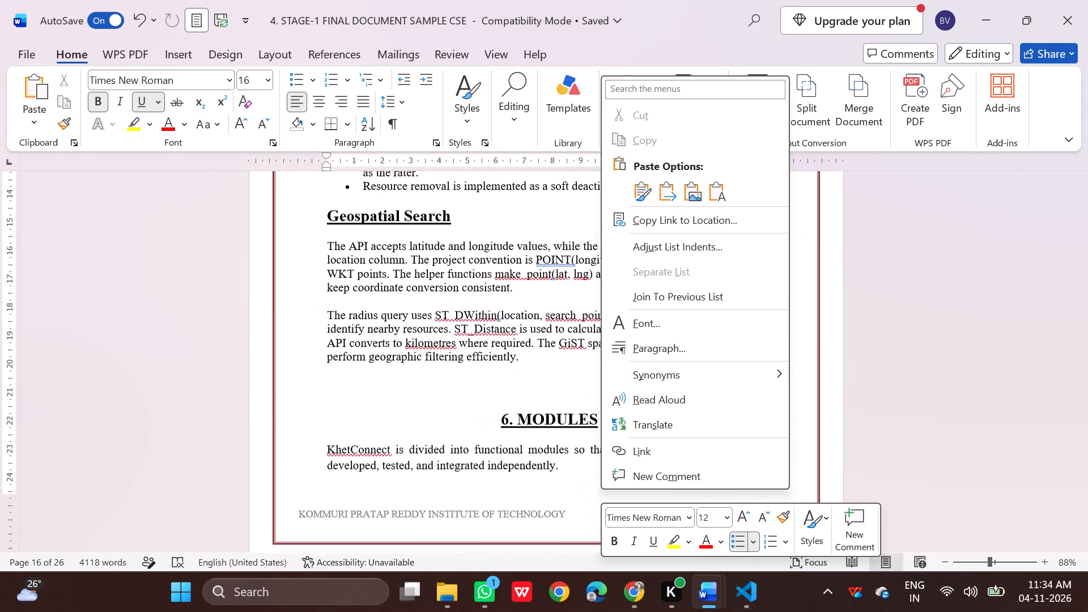
left_click(522, 379)
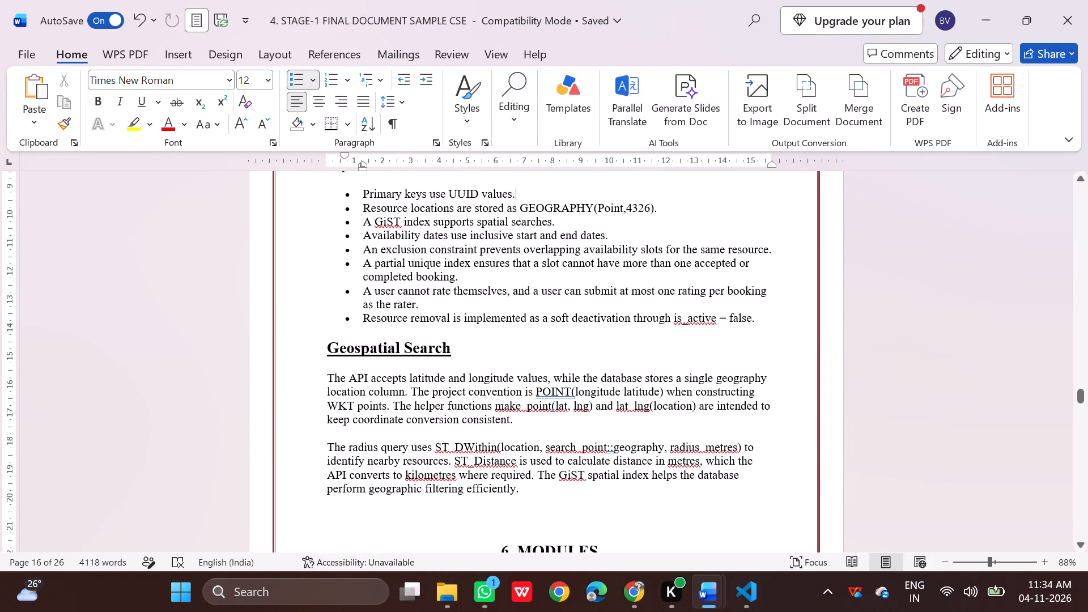
left_click(537, 495)
key("Return")
key("Return")
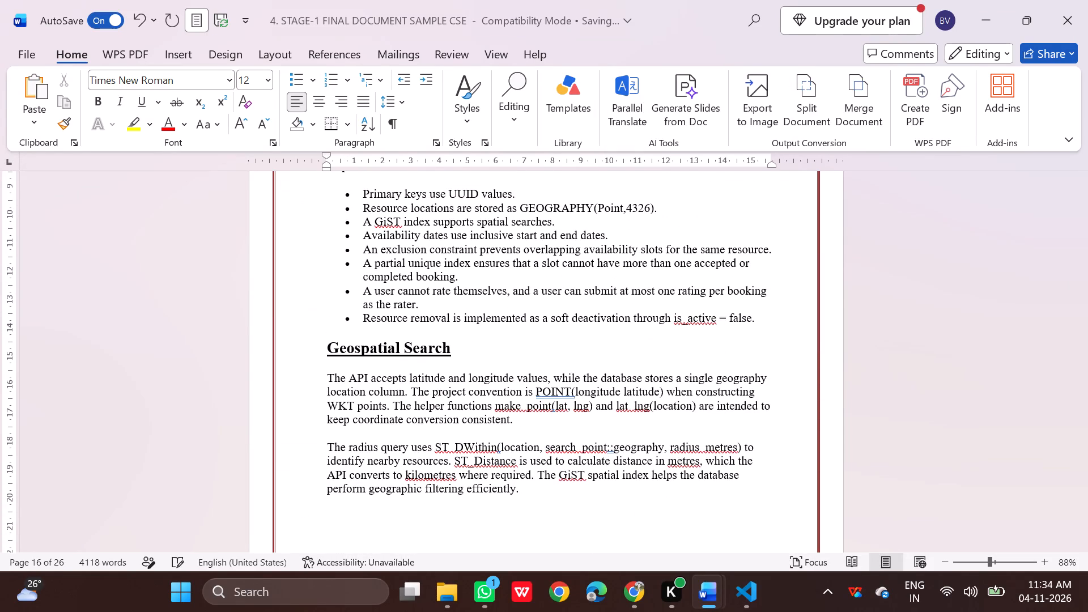
scroll(537, 495, "down", 1)
key("Return")
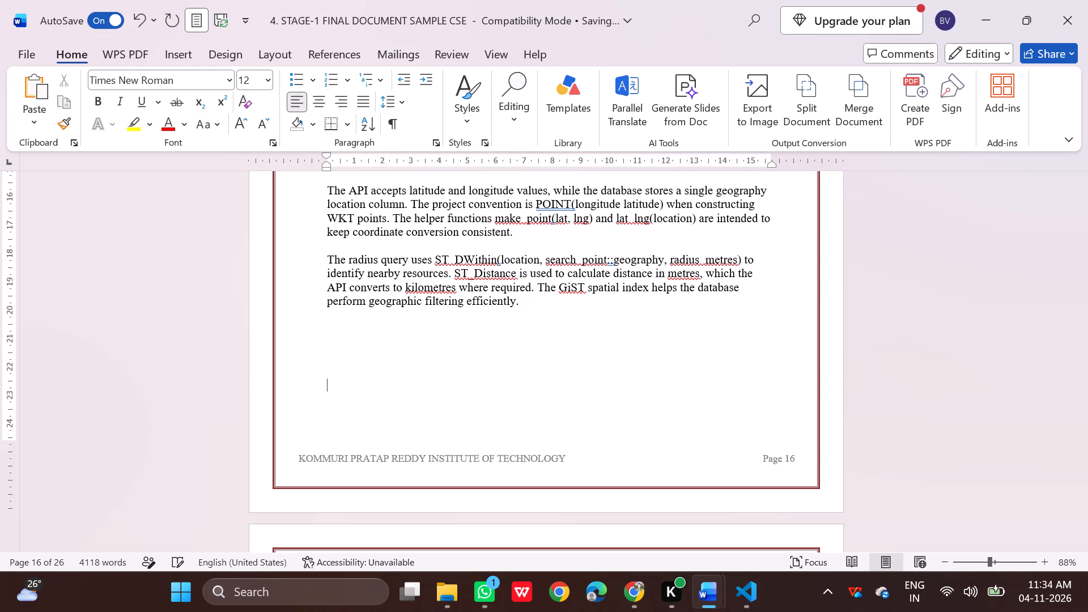
Apply the same full-grid table style to the 5.3 Technology Stack table.
scroll(537, 495, "down", 2)
scroll(537, 495, "up", 2)
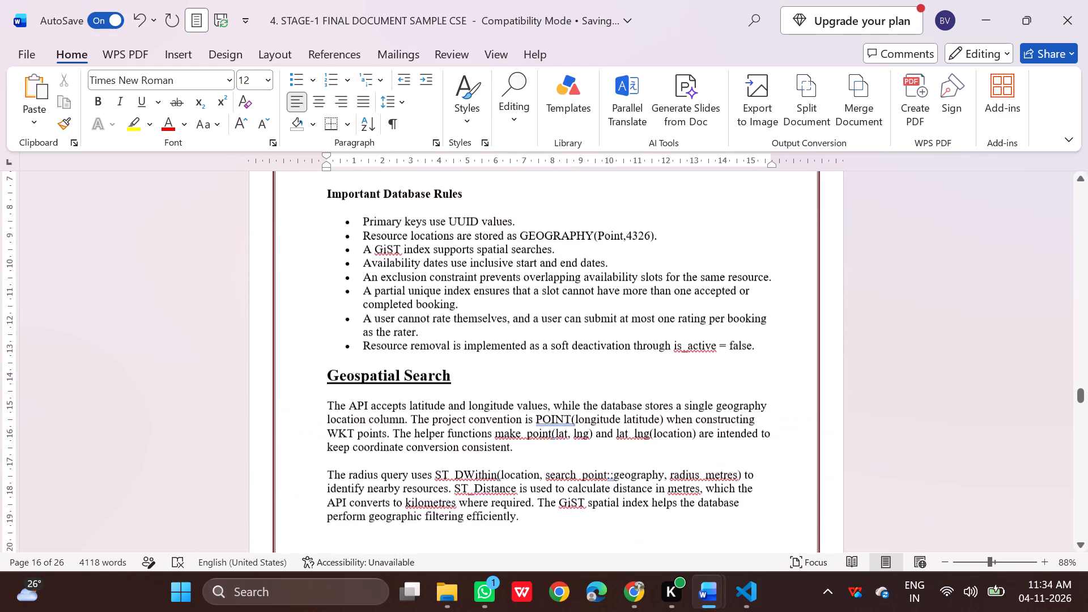
scroll(537, 495, "up", 4)
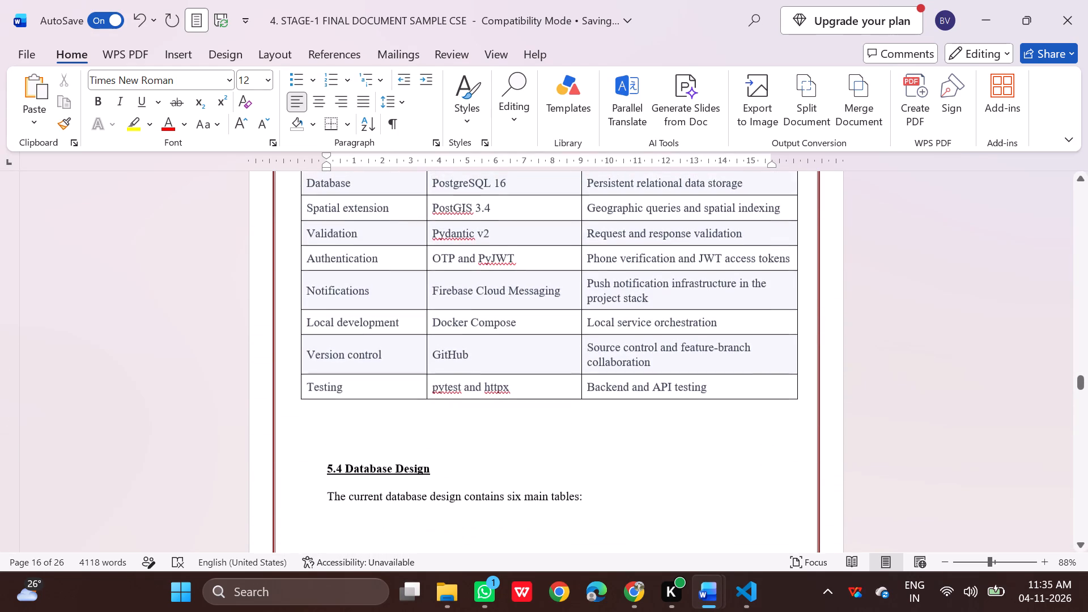
scroll(537, 495, "up", 2)
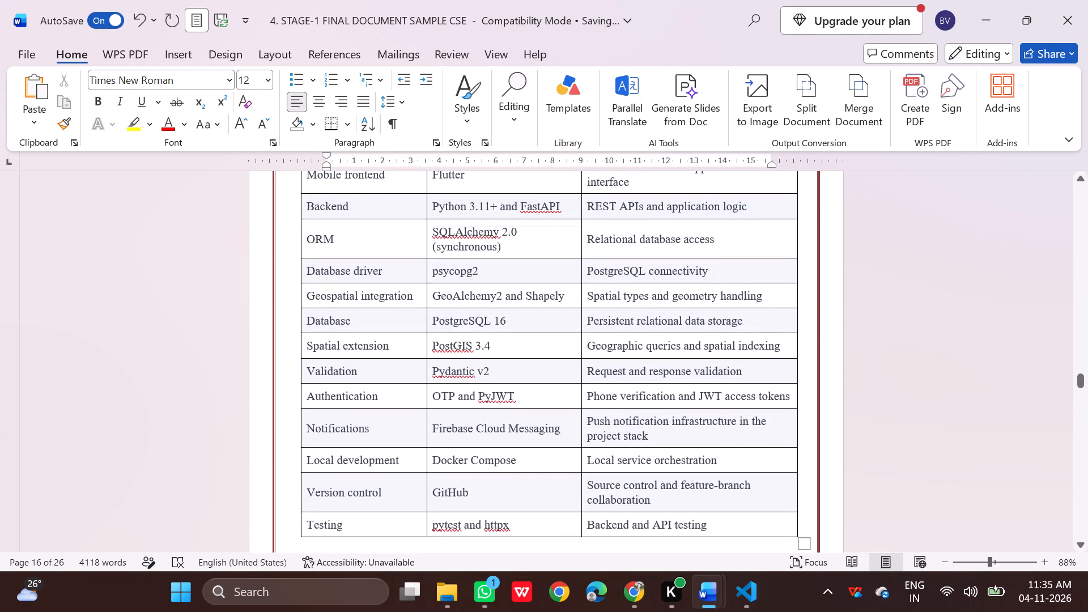
left_click_drag(754, 527, 435, 322)
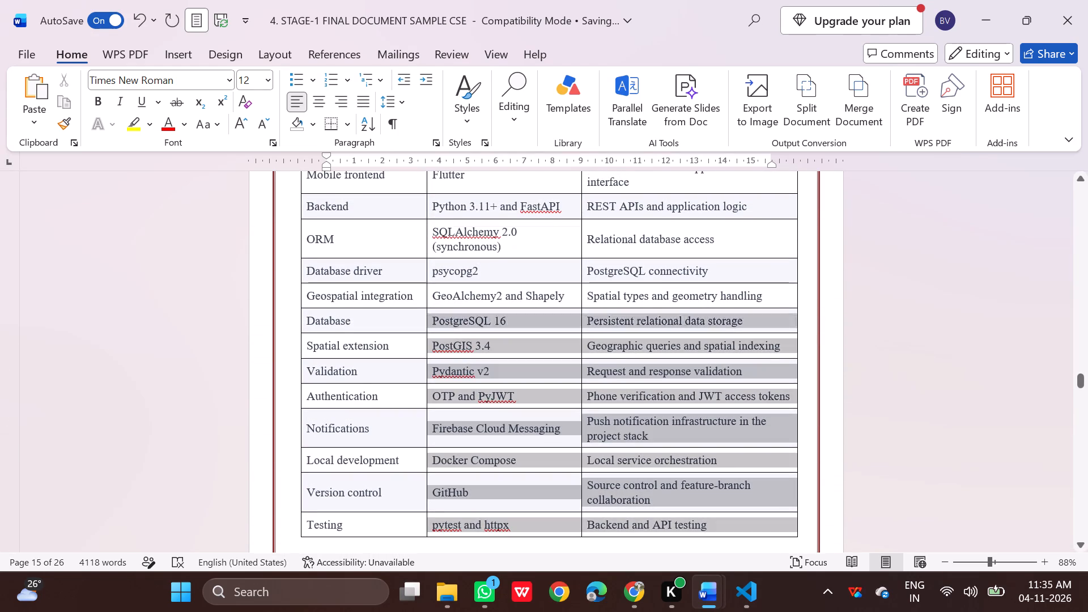
left_click_drag(435, 322, 316, 212)
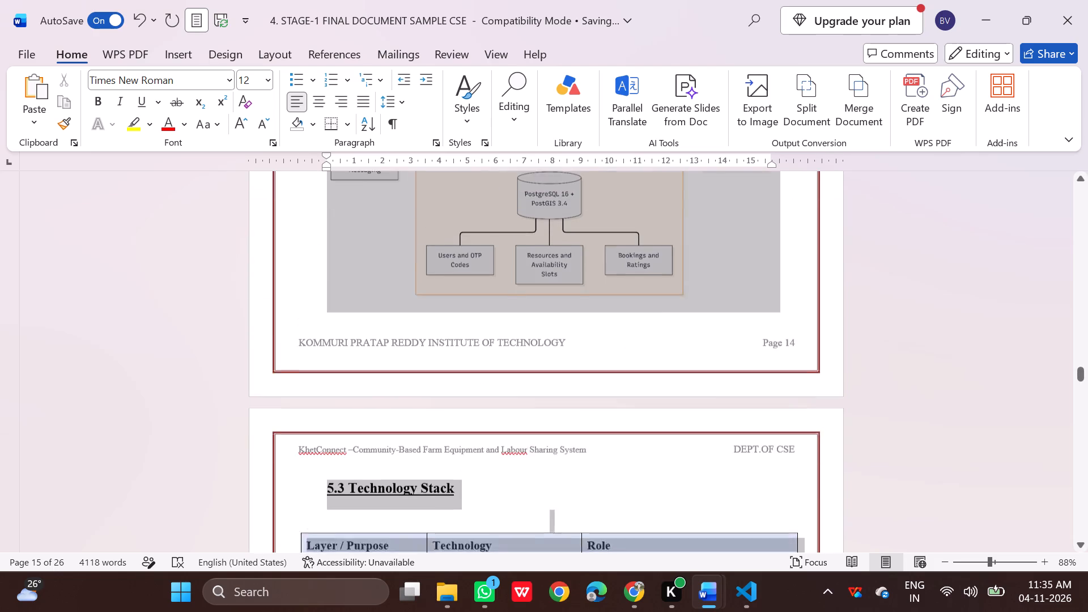
left_click_drag(316, 212, 361, 499)
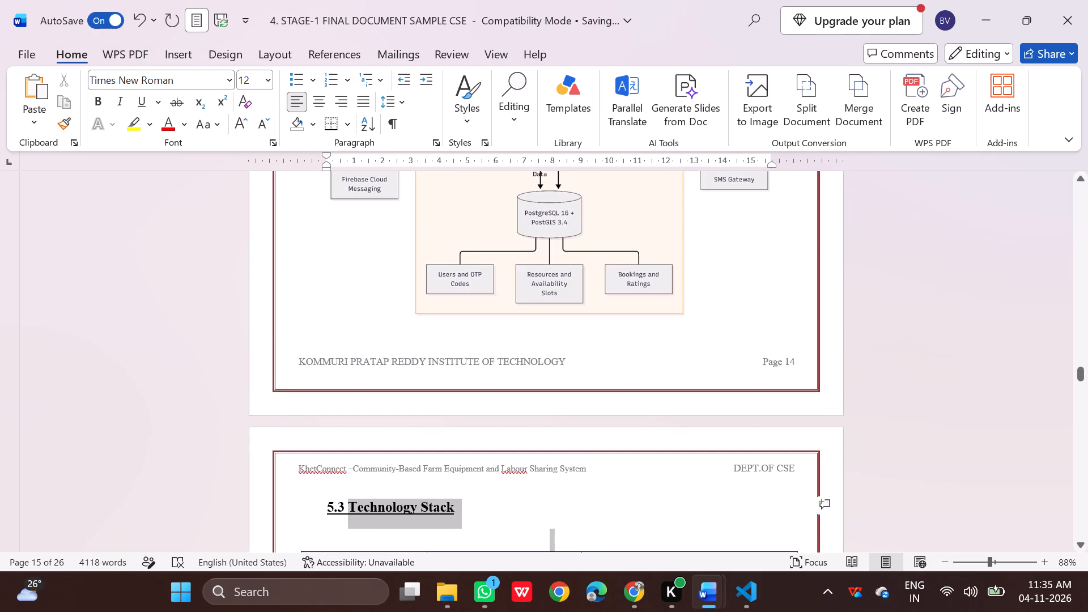
left_click_drag(361, 499, 348, 475)
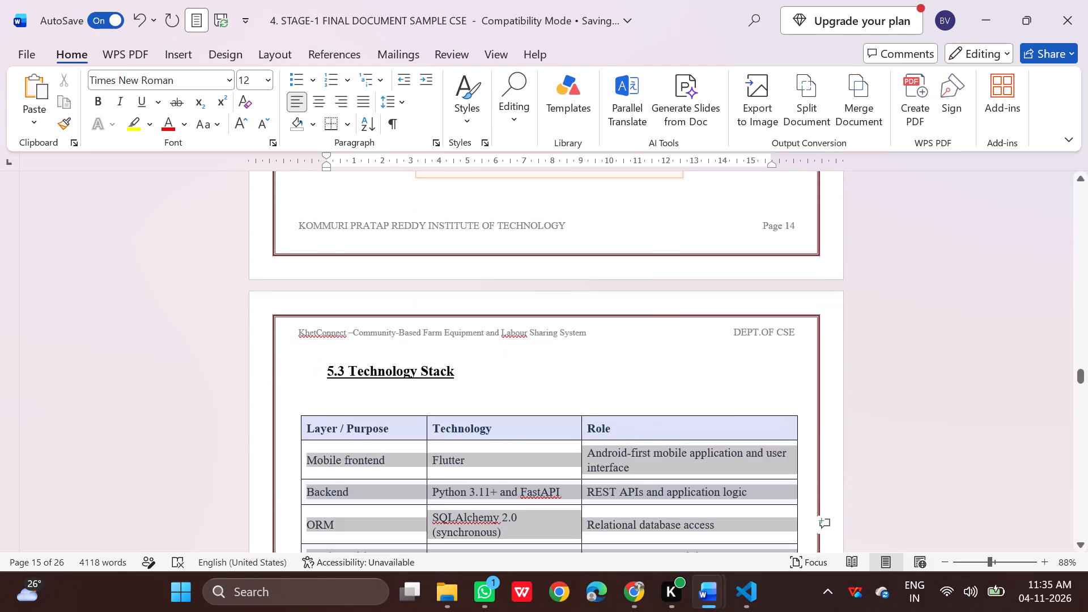
left_click_drag(348, 475, 337, 470)
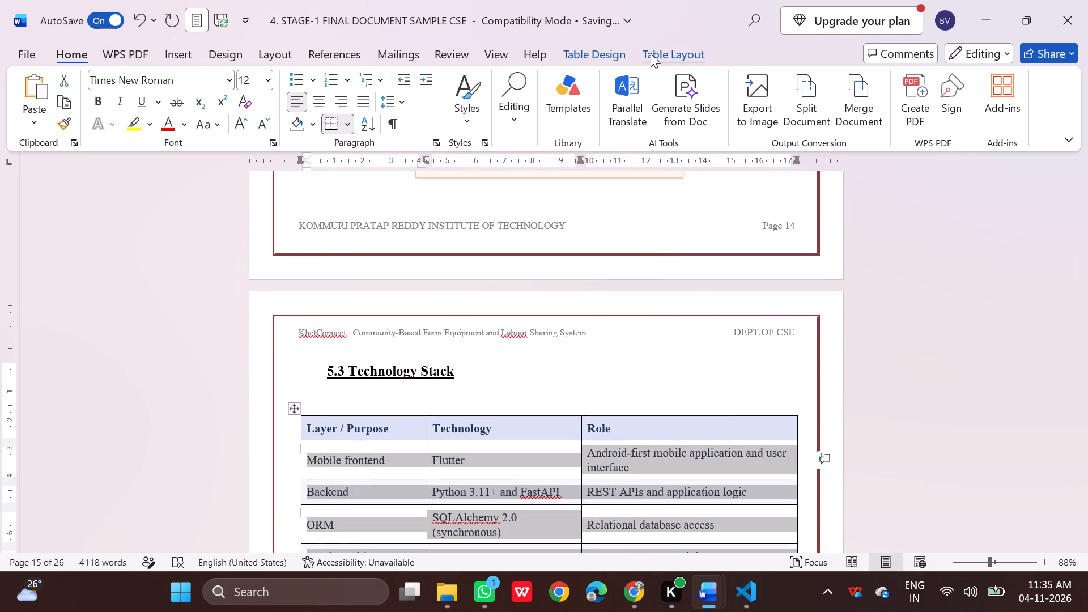
left_click(599, 59)
left_click(636, 93)
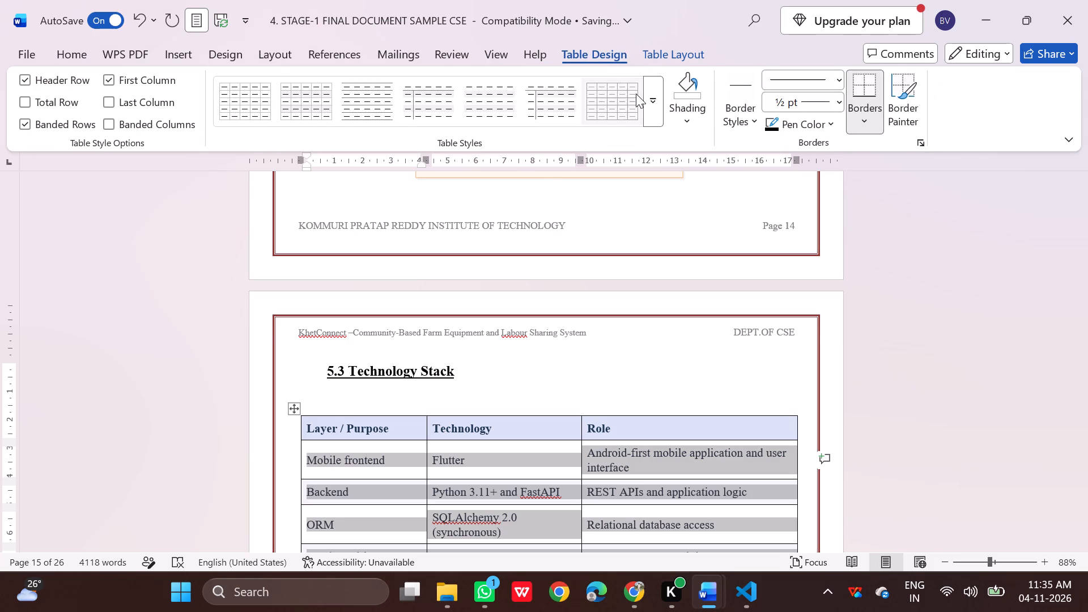
left_click(868, 345)
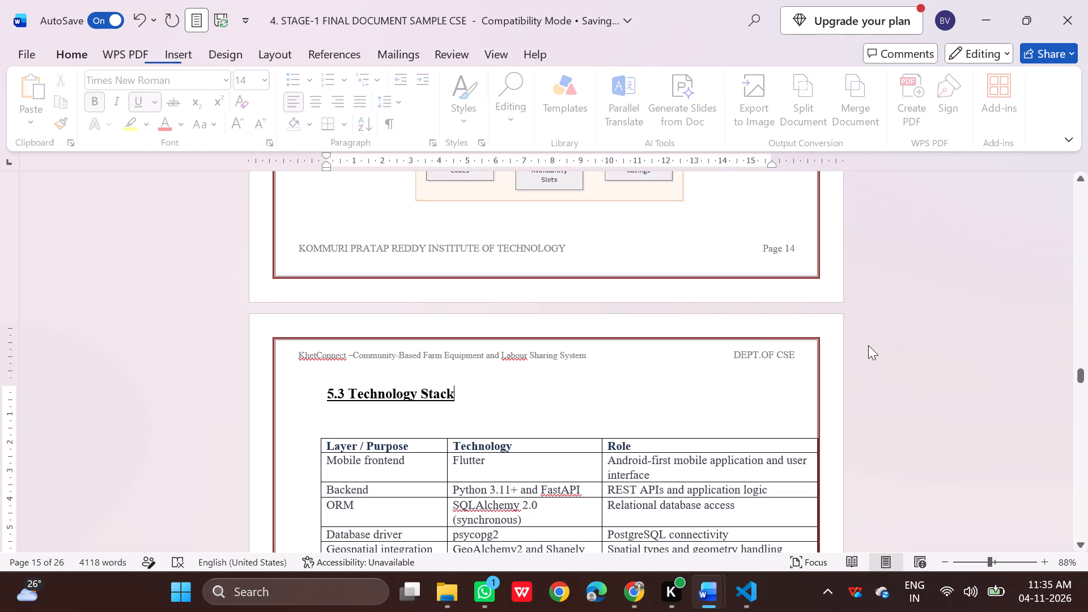
Narrow the Role column of the Technology Stack table so the table fits inside the page border.
scroll(645, 407, "down", 3)
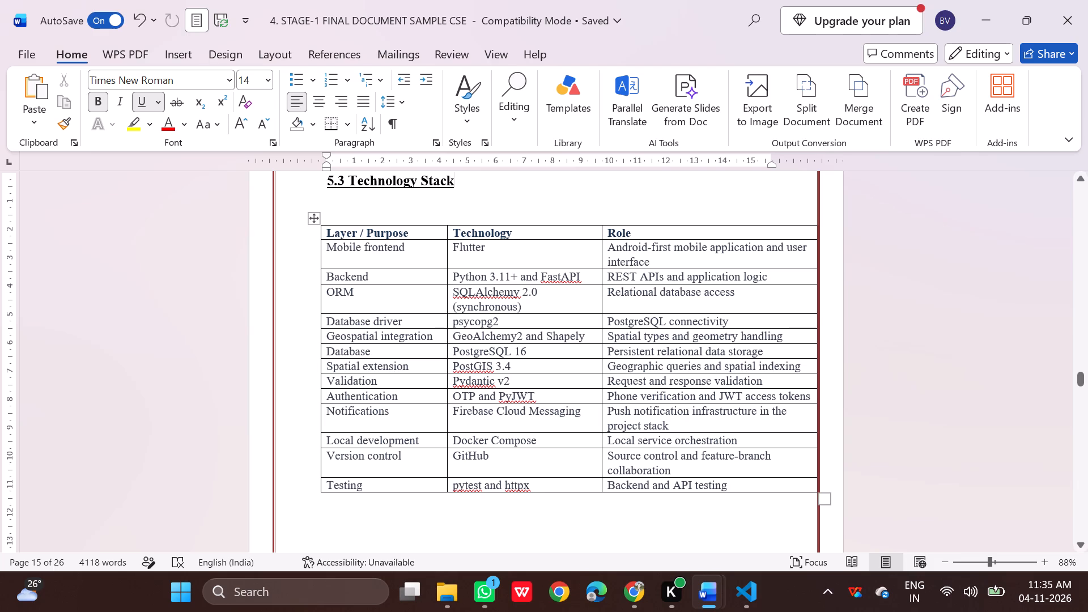
left_click_drag(817, 301, 798, 303)
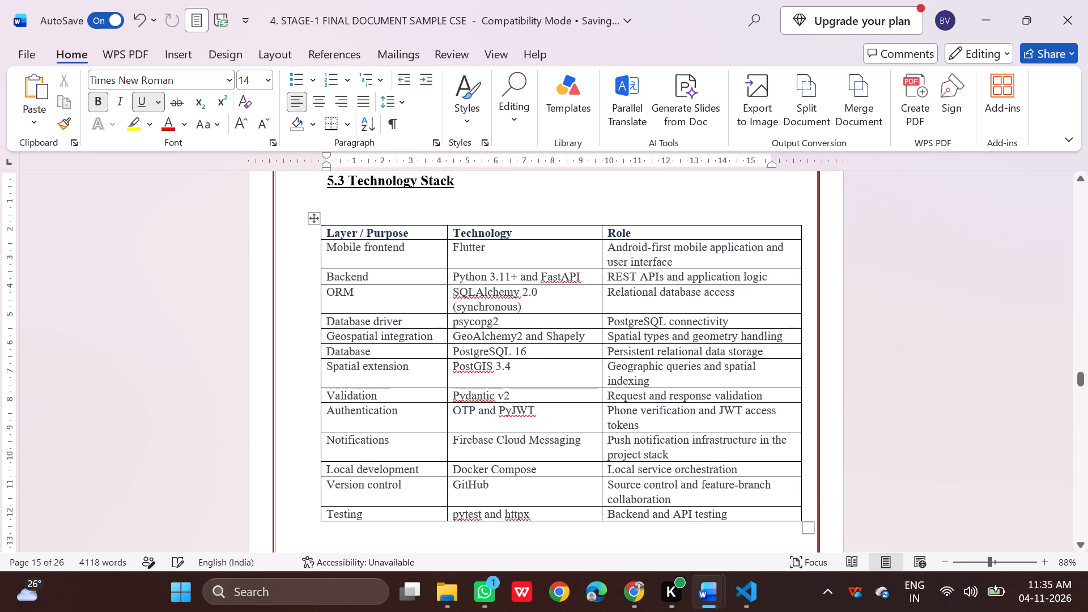
Review the report's table styling and page layout backwards from section 5.3 Technology Stack to section 2.1 Review of Related Work.
scroll(798, 303, "up", 1)
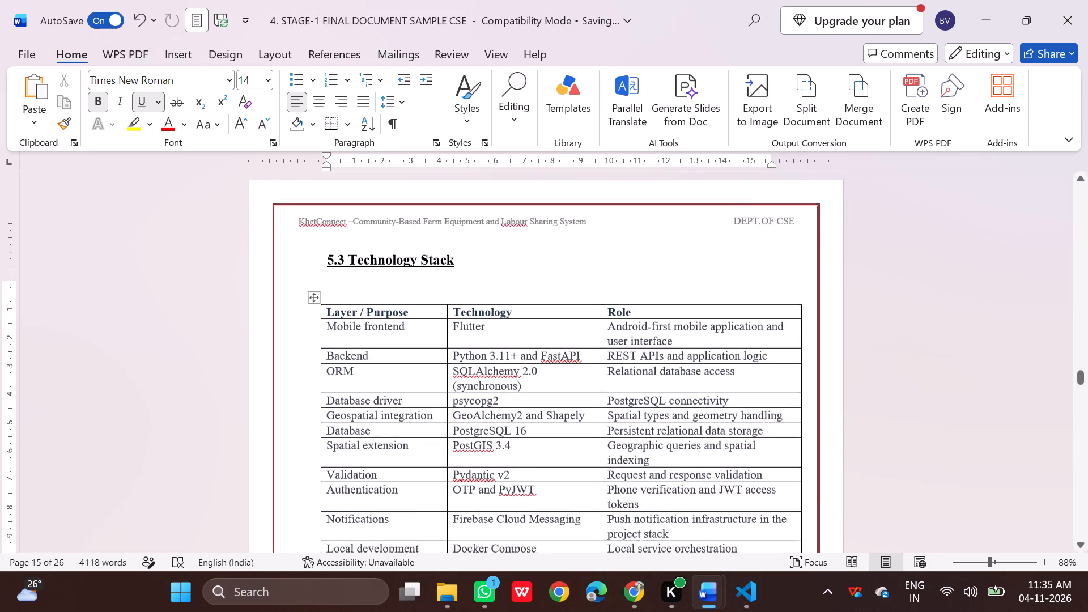
scroll(798, 303, "up", 4)
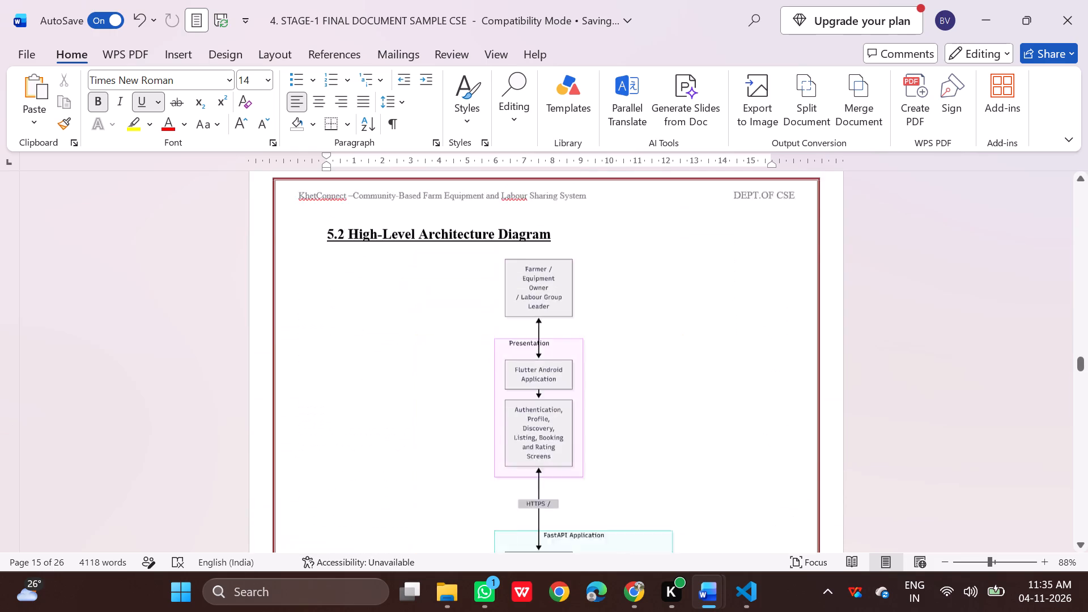
scroll(798, 303, "up", 4)
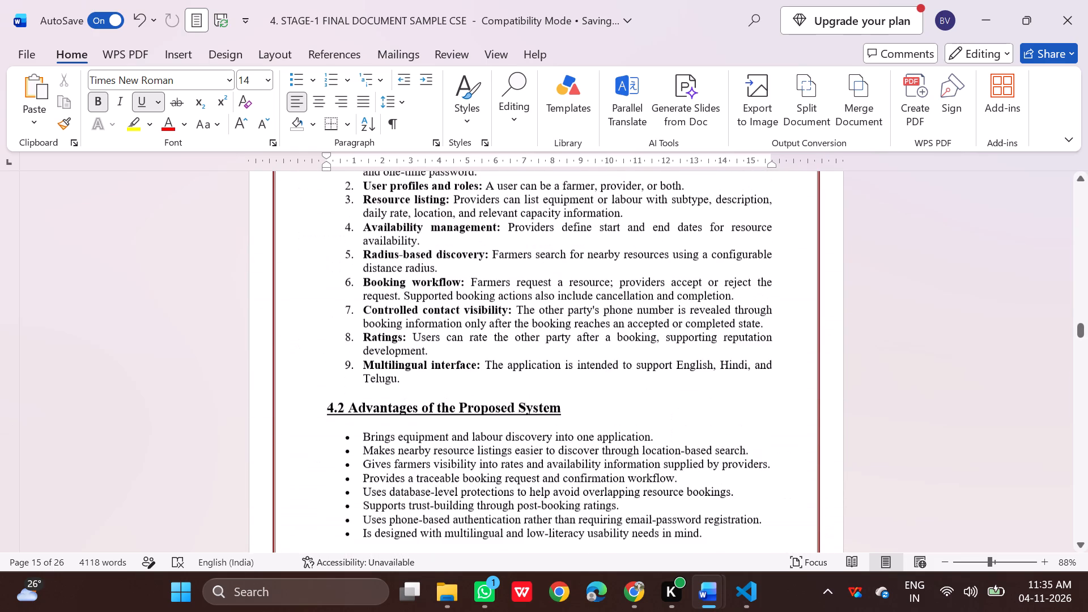
scroll(798, 303, "up", 4)
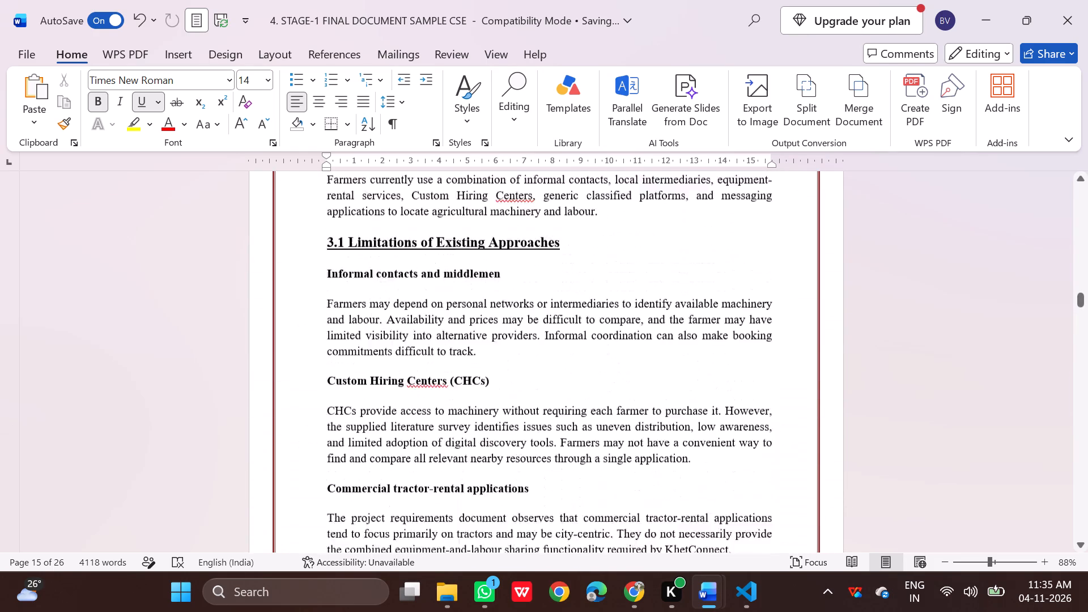
scroll(798, 303, "up", 3)
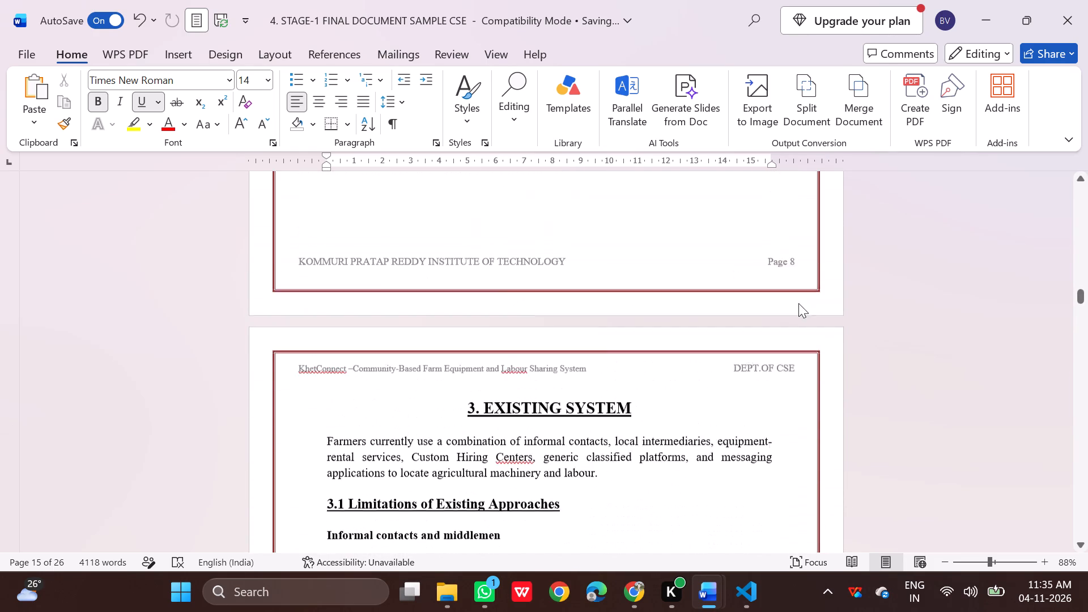
scroll(798, 303, "up", 2)
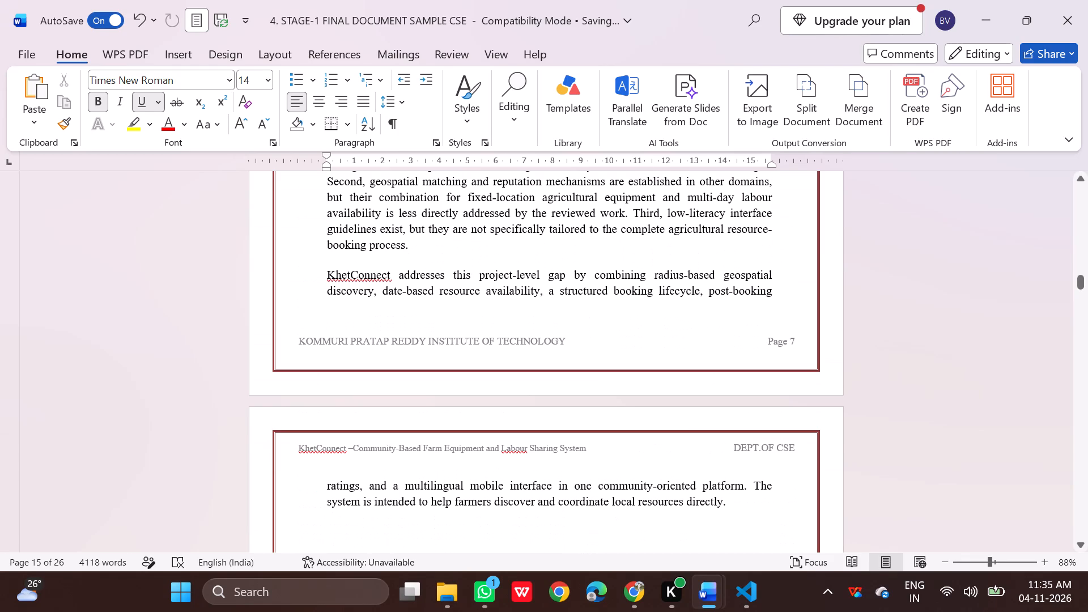
scroll(798, 303, "up", 2)
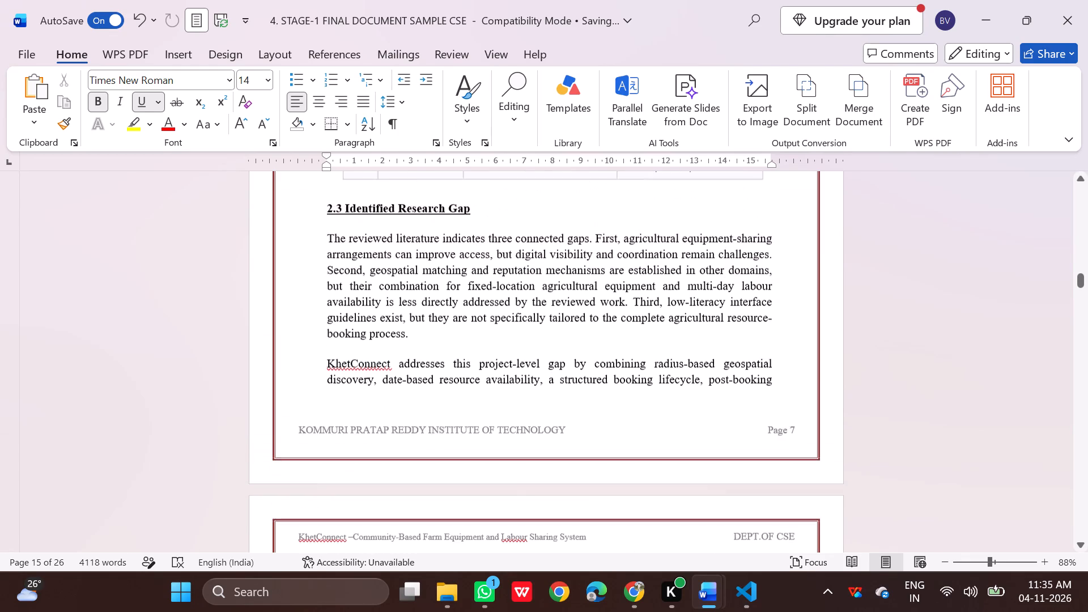
scroll(798, 303, "up", 2)
scroll(798, 303, "down", 1)
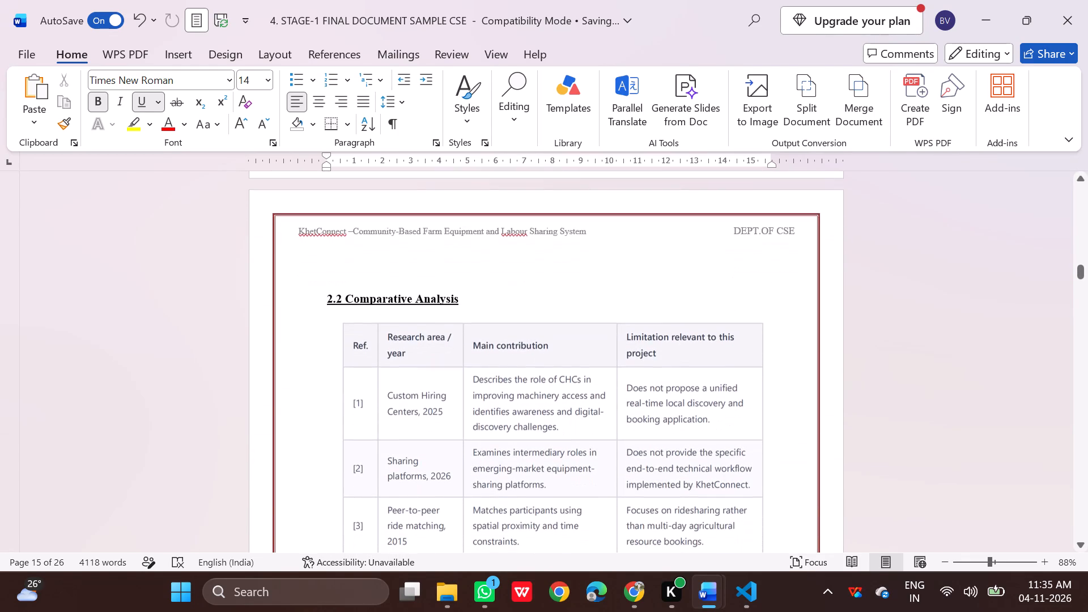
scroll(798, 303, "down", 1)
scroll(798, 303, "up", 3)
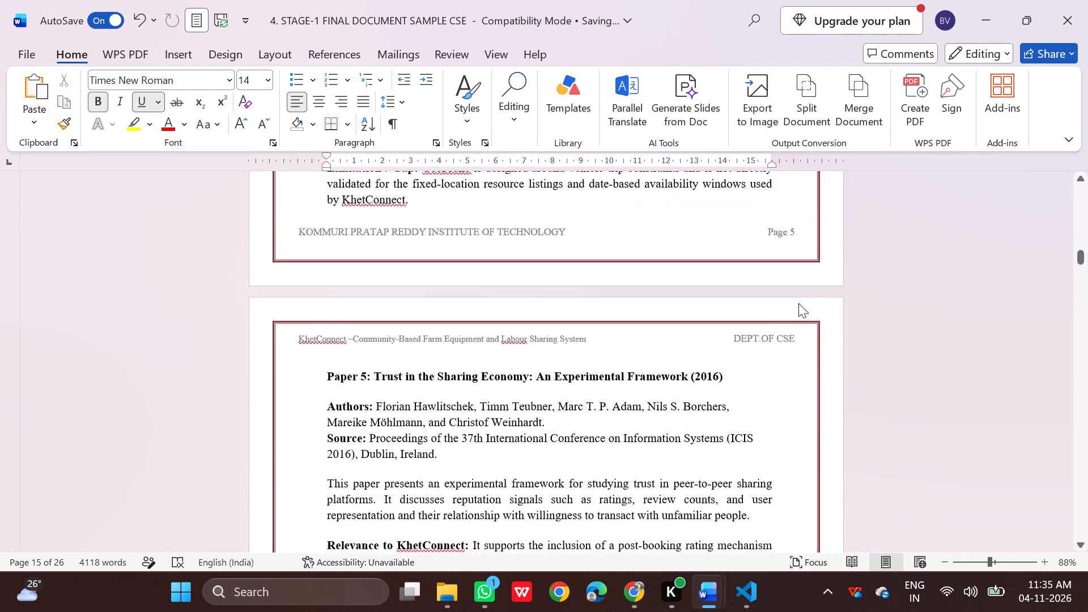
scroll(798, 303, "up", 5)
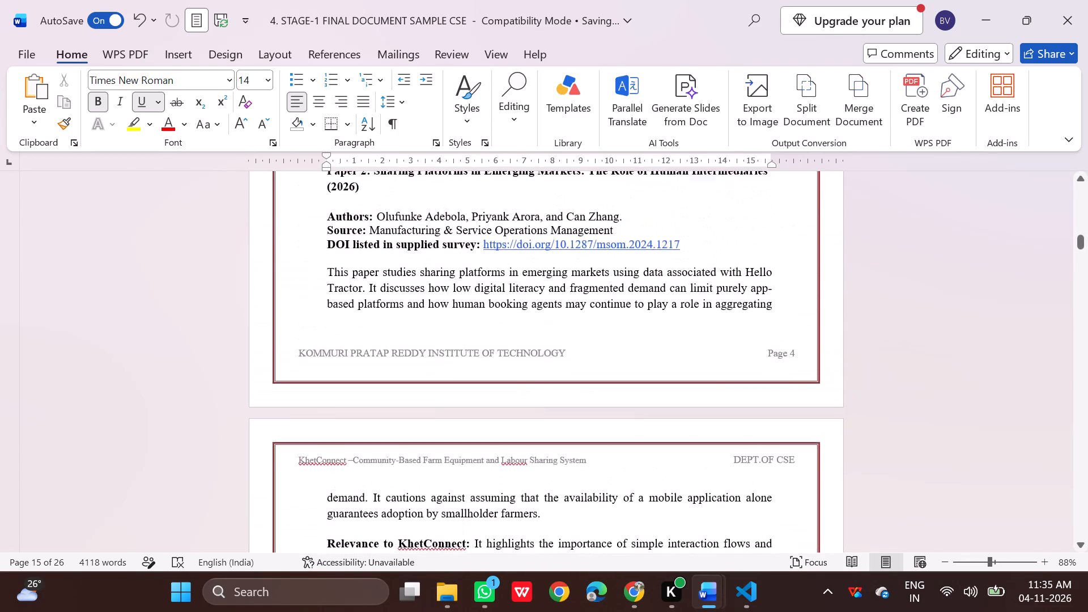
scroll(798, 303, "up", 3)
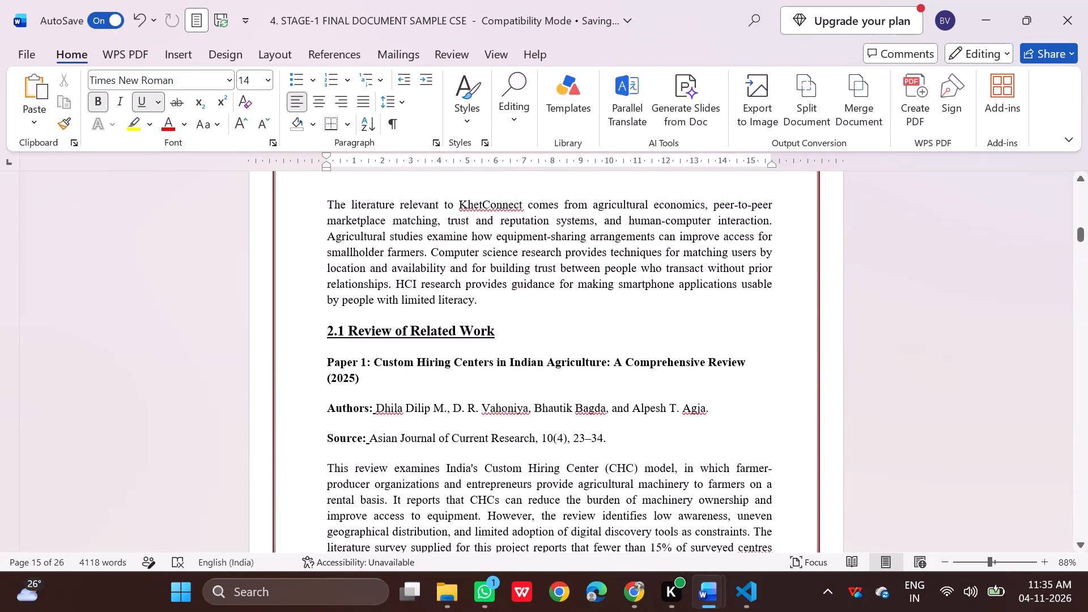